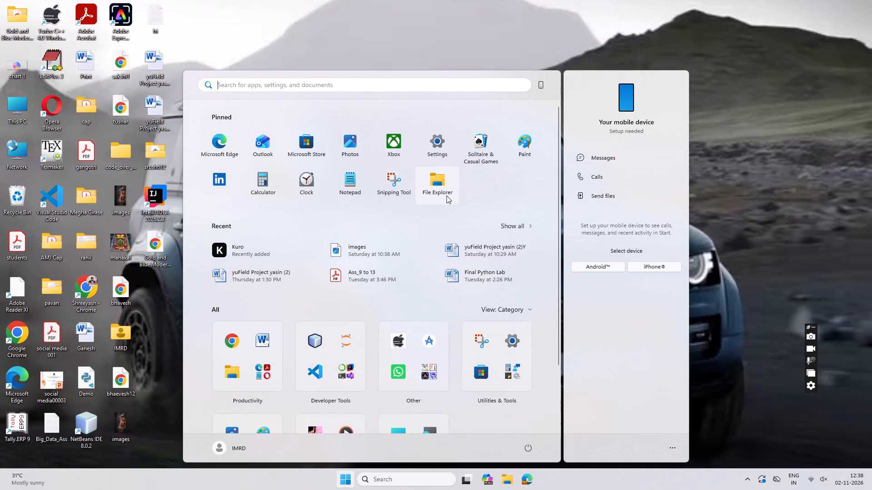
click(456, 182)
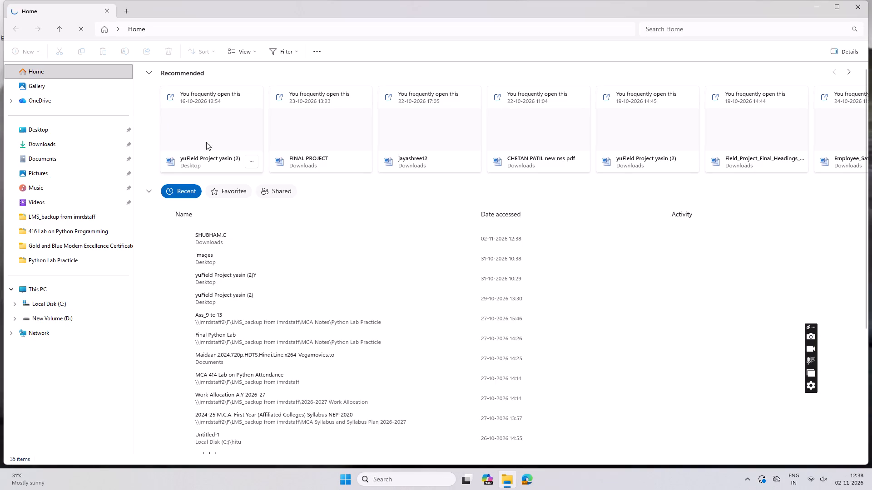
double_click(213, 235)
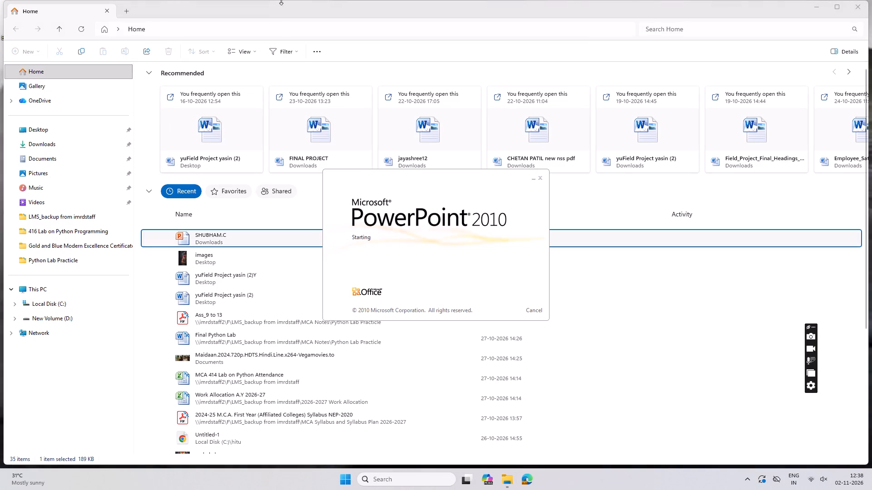
click(307, 168)
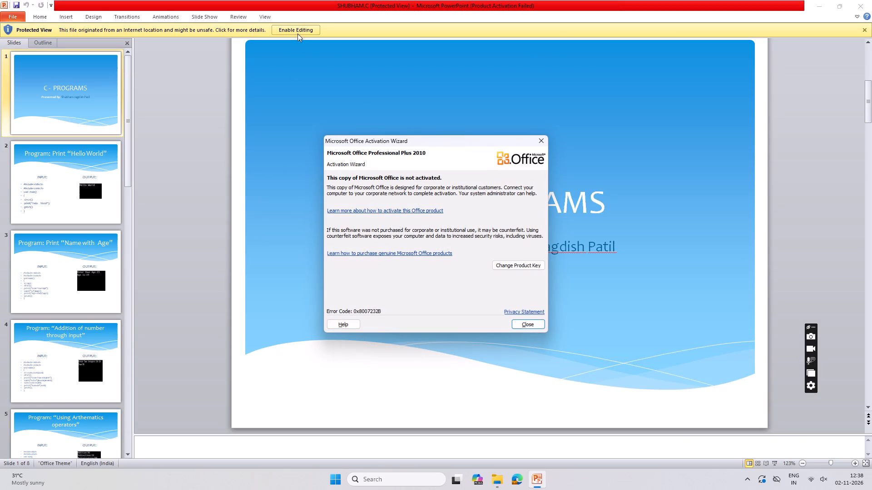
Dismiss the Office Activation Wizard and enable editing of the protected presentation.
click(297, 30)
click(527, 324)
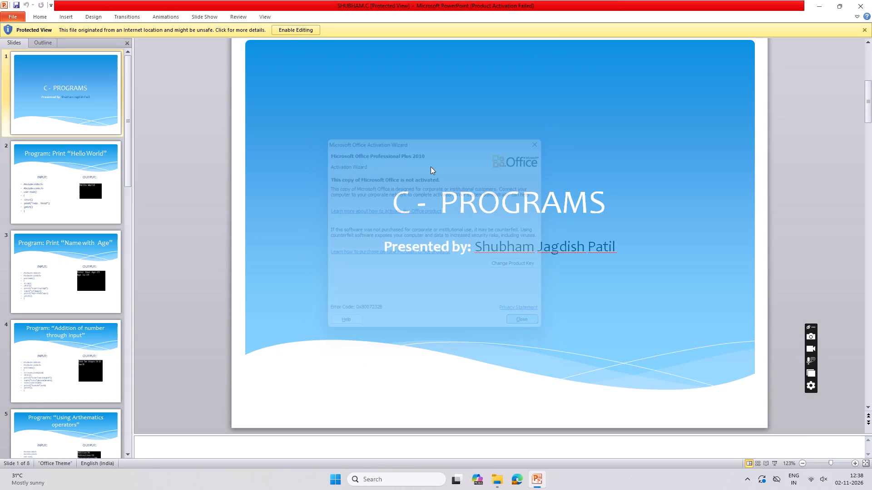
click(290, 29)
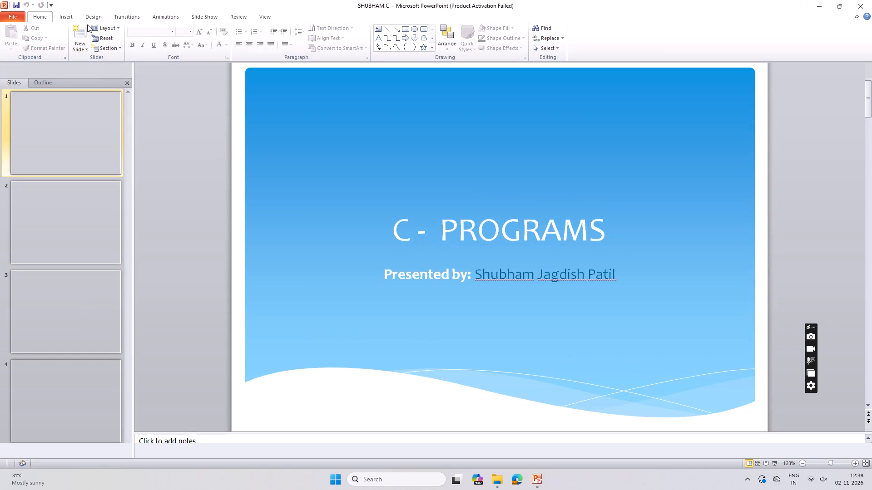
Insert a new slide with the Comparison layout after the title slide.
scroll(95, 123, down, 11)
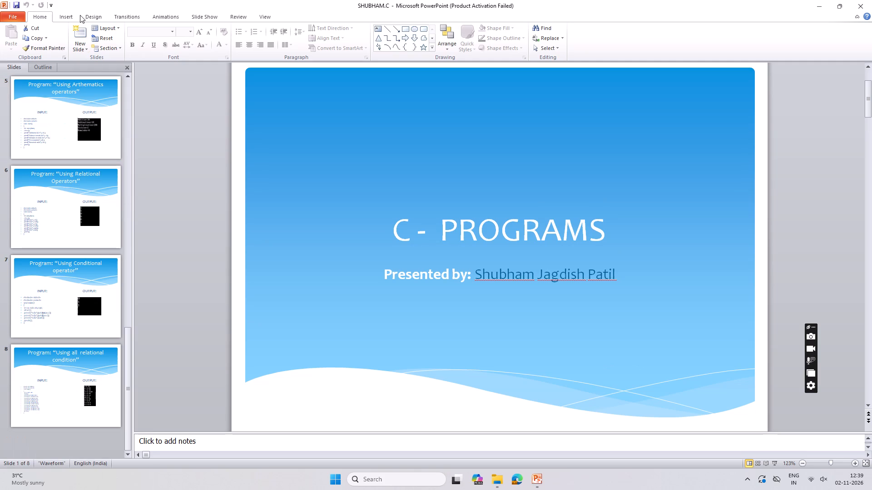
click(76, 48)
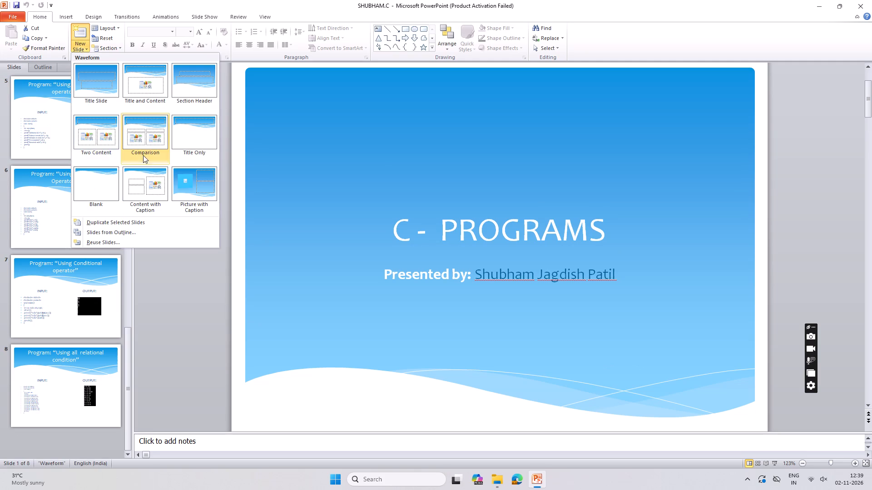
click(143, 155)
Start entering a title in the new Comparison slide's title placeholder.
click(456, 122)
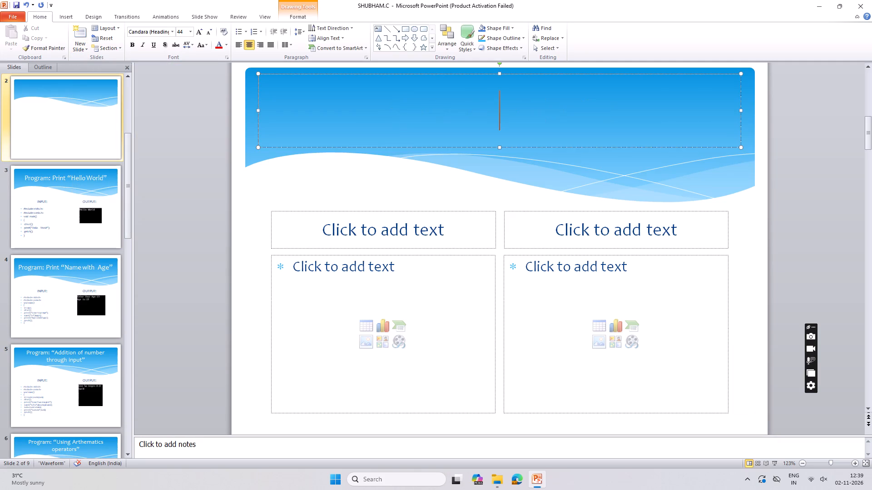
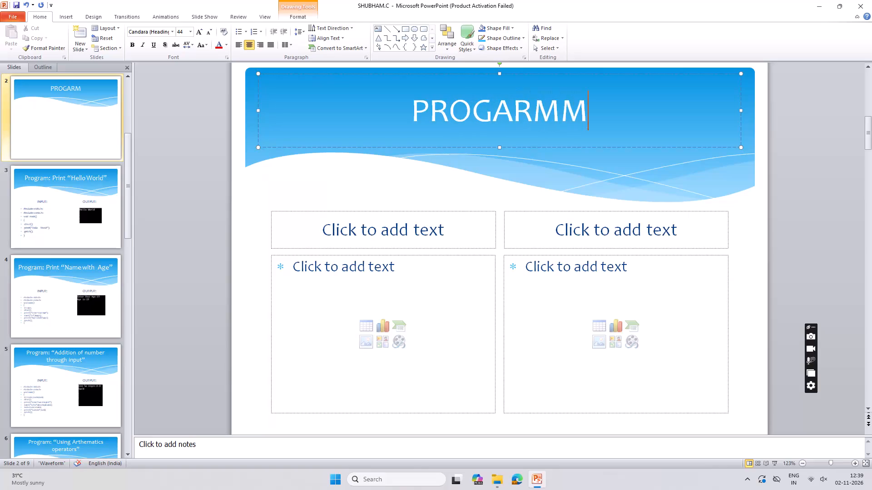
Replace the draft title of the new Comparison slide with Program: “Using Increment & Decrement operator”.
key(BackSpace)
key(BackSpace)
key(BackSpace)
key(BackSpace)
key(BackSpace)
key(BackSpace)
key(BackSpace)
key(BackSpace)
key(BackSpace)
key(BackSpace)
key(BackSpace)
key(BackSpace)
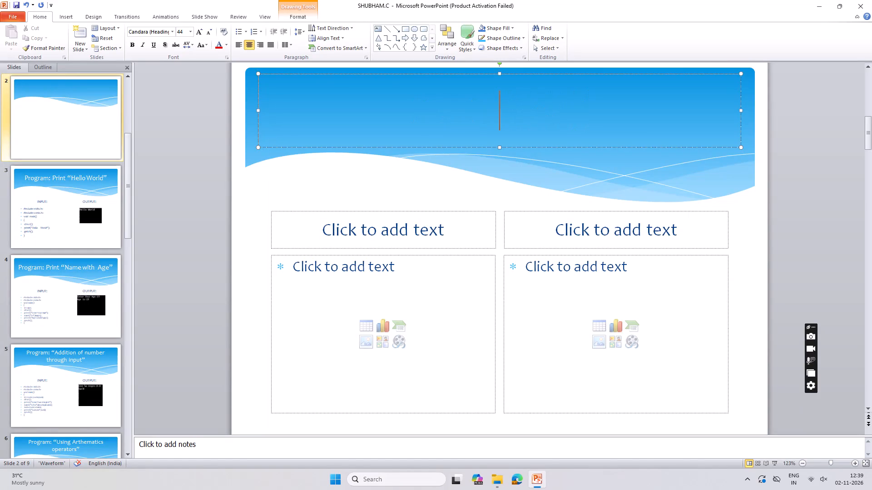
text(Pri)
key(BackSpace)
text(ogra)
key(m)
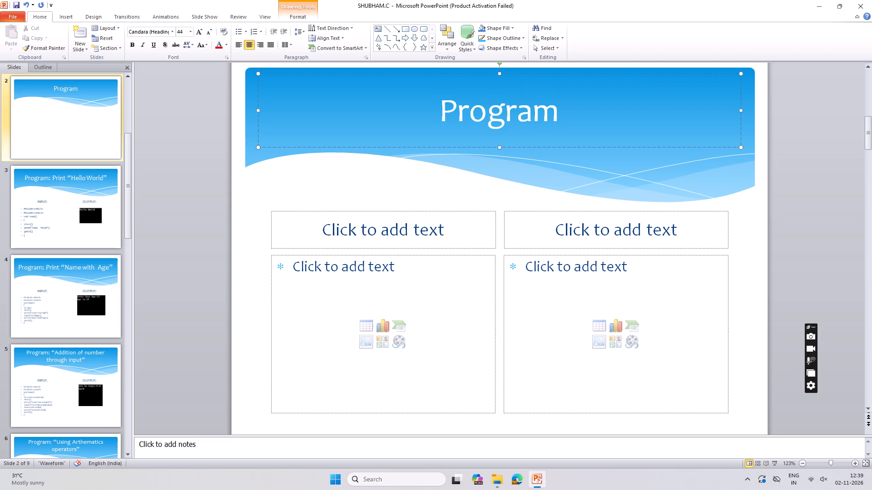
text(:)
key(space)
key(shift+quotedbl)
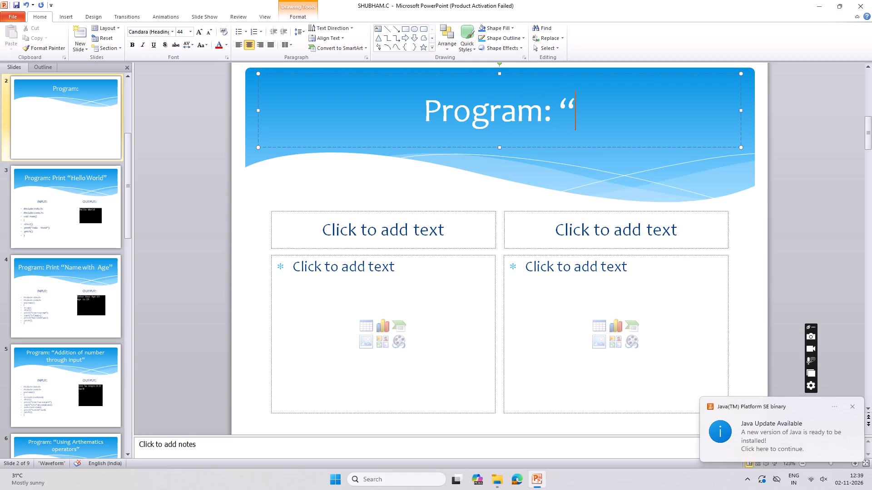
text(Us)
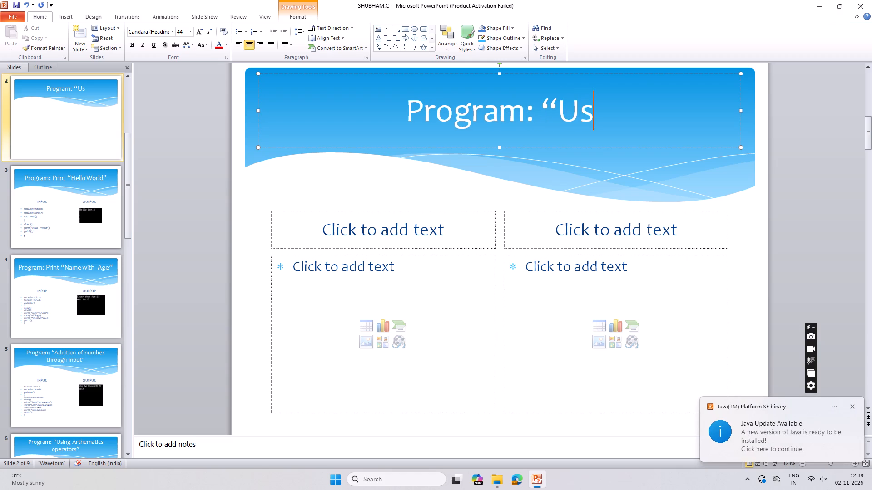
text(ing)
key(space)
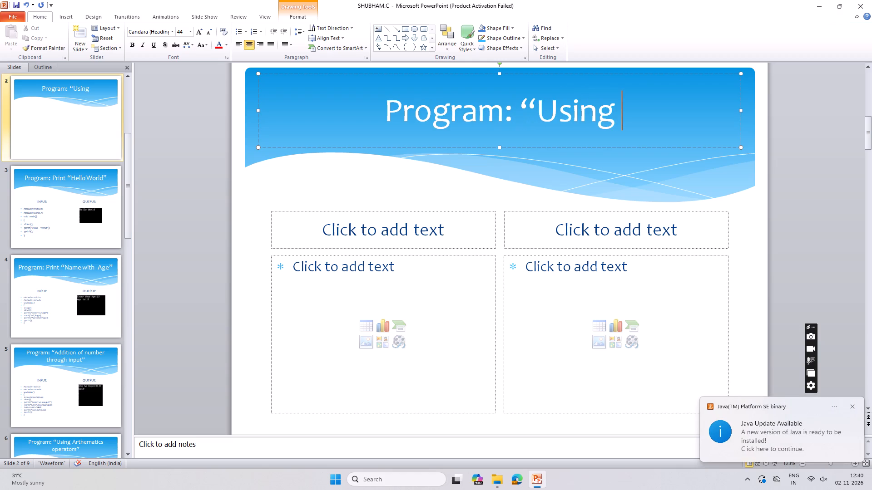
text(al)
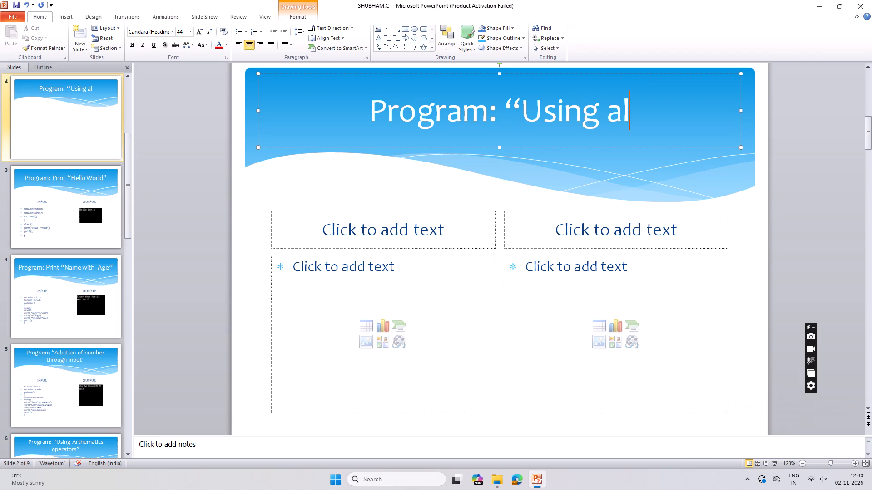
key(BackSpace)
key(BackSpace)
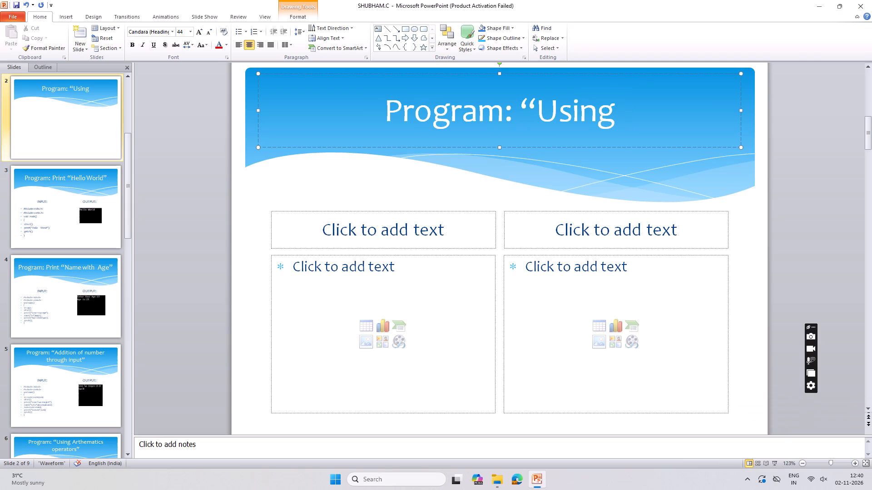
text(Incremnt)
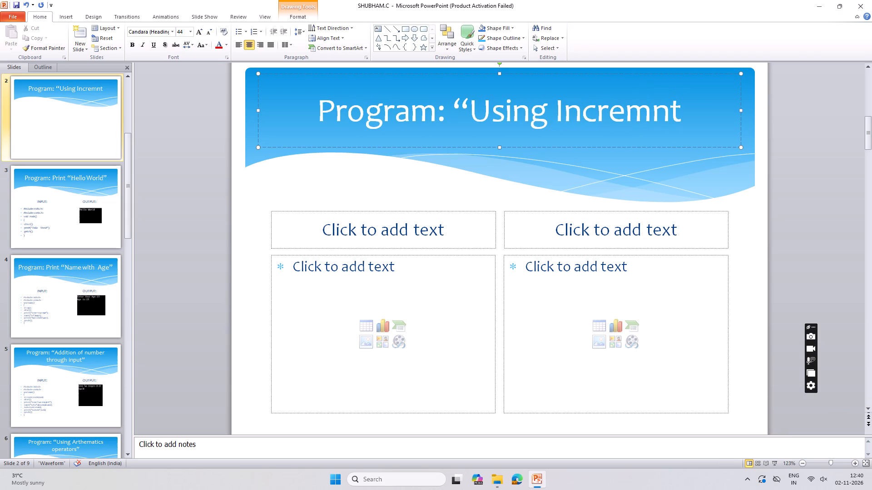
key(BackSpace)
key(BackSpace)
key(BackSpace)
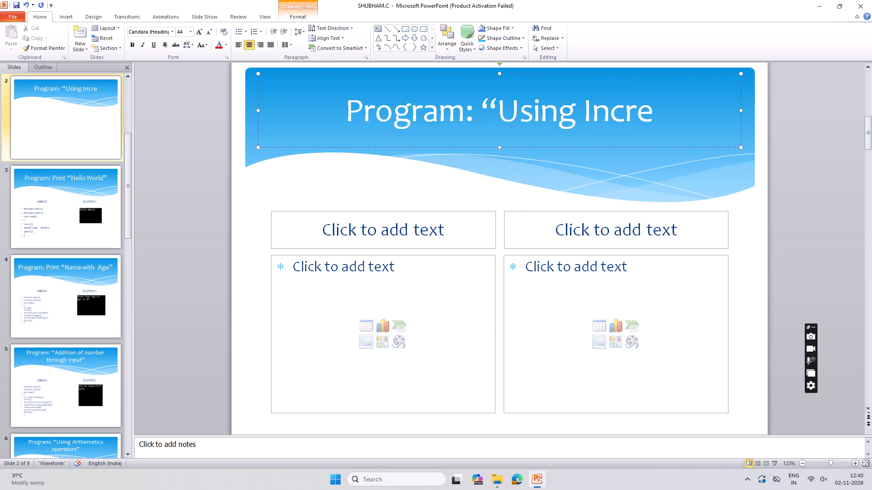
text(ment)
key(space)
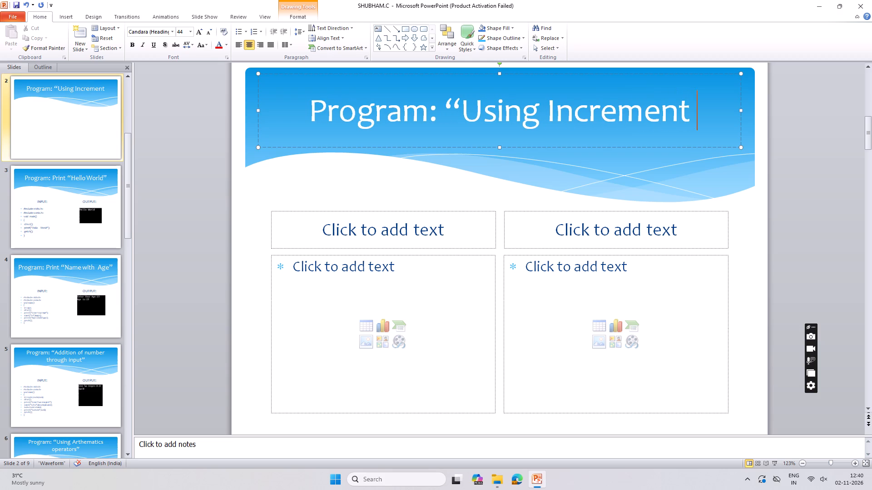
key(shift+ampersand)
key(space)
text(Decrement)
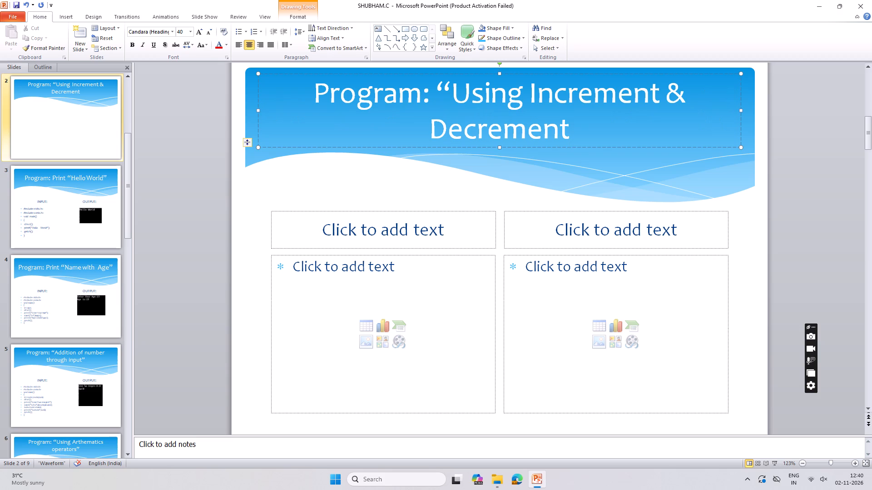
key(space)
text(operator)
key(space)
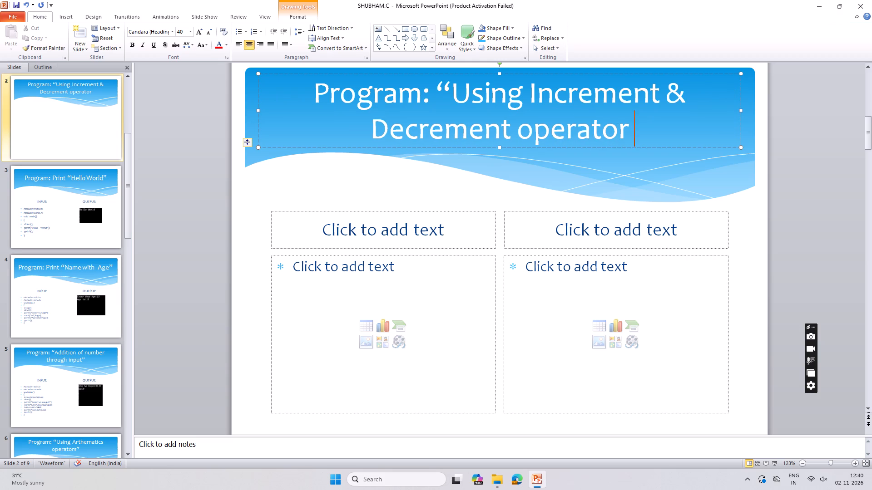
key(BackSpace)
key(shift+quotedbl)
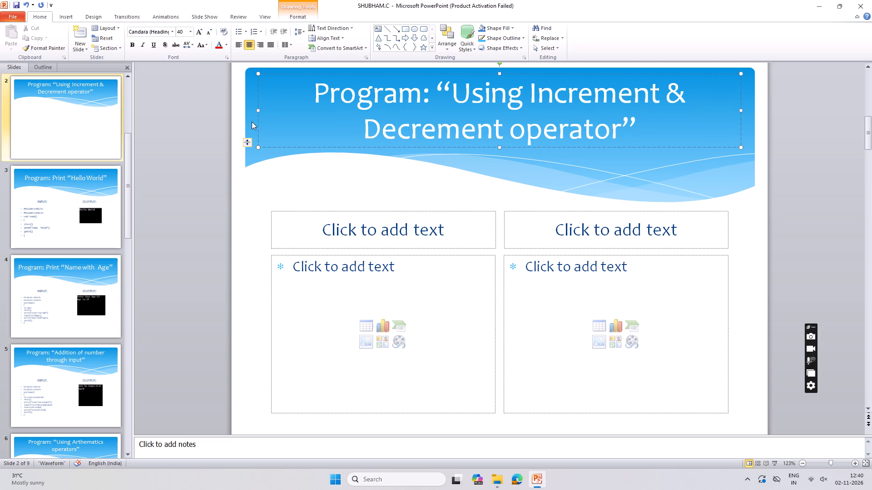
Move the Increment & Decrement operator slide from position 2 to the end of the presentation, after the “Using all relational condition” slide.
scroll(23, 177, down, 14)
scroll(50, 161, up, 13)
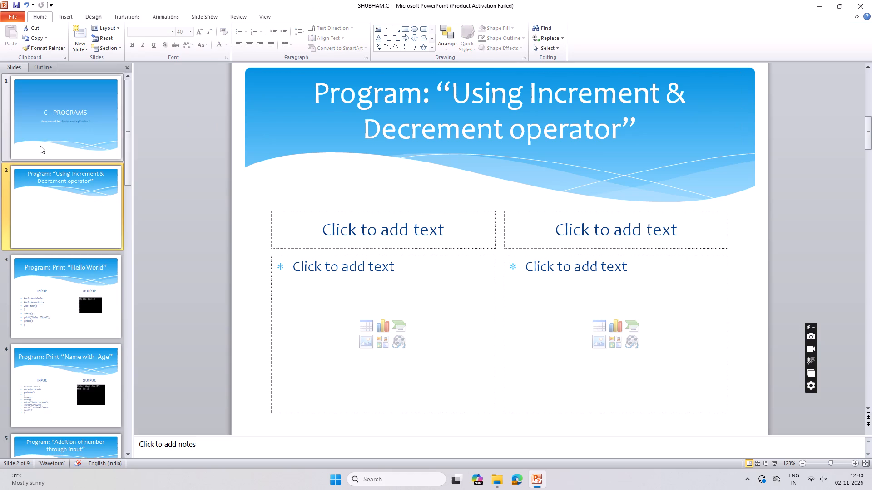
drag(52, 196, 78, 489)
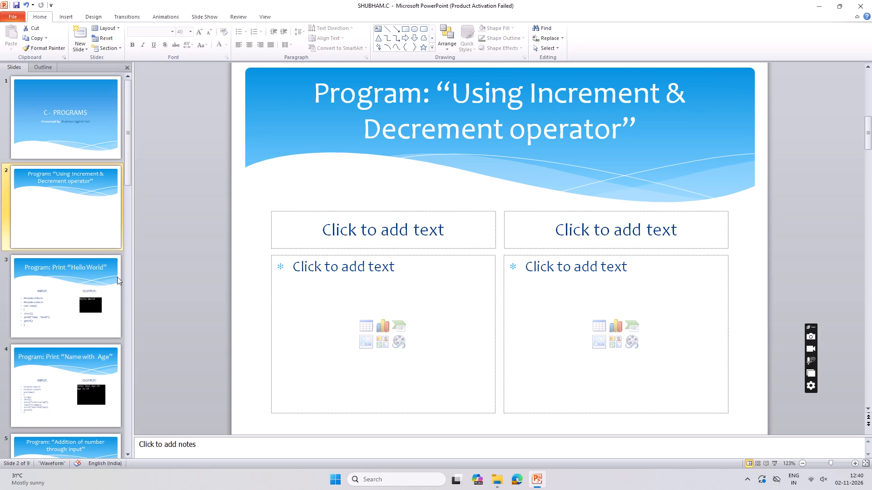
drag(81, 235, 86, 418)
scroll(90, 399, down, 6)
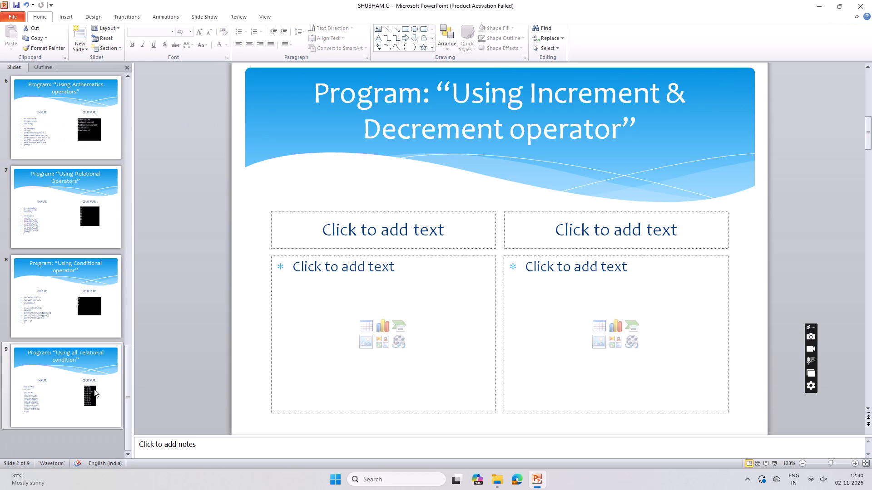
scroll(28, 191, down, 1)
scroll(28, 191, up, 4)
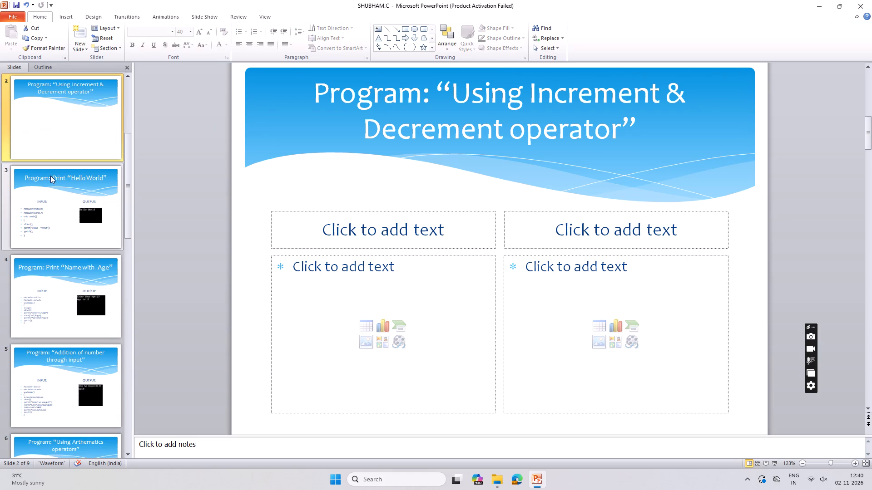
drag(47, 146, 53, 375)
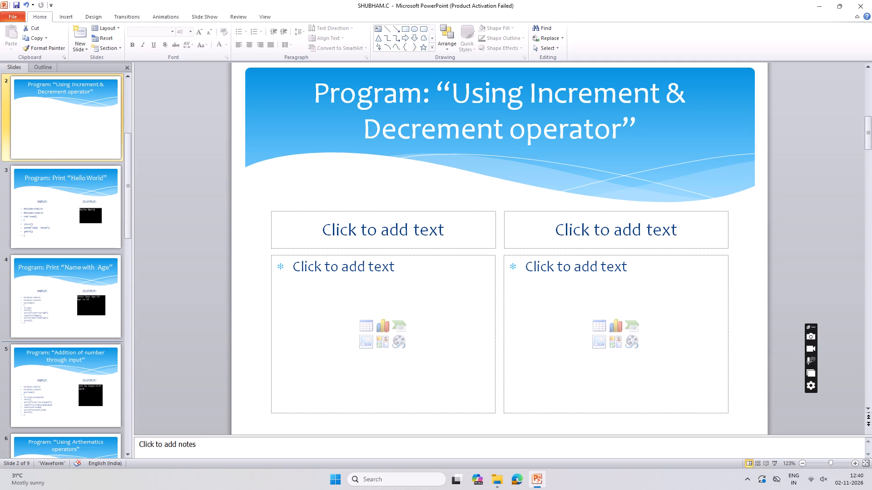
drag(53, 375, 54, 378)
scroll(61, 356, down, 6)
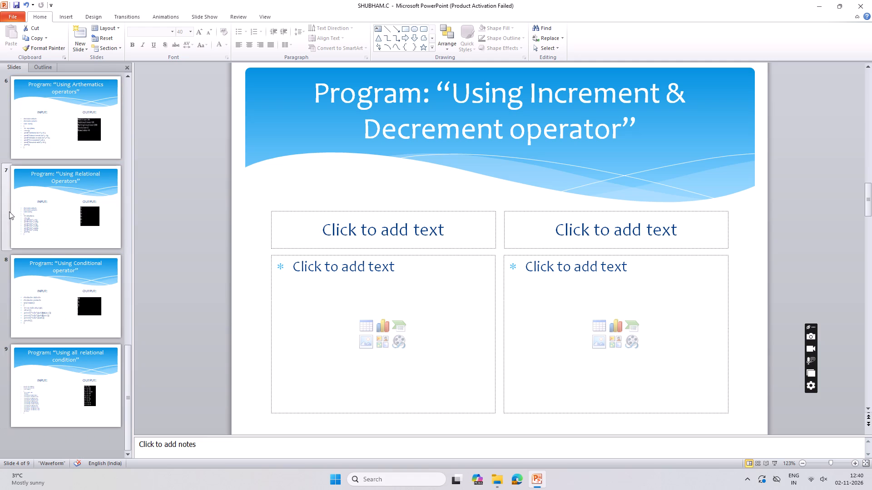
scroll(30, 152, up, 2)
drag(36, 142, 51, 376)
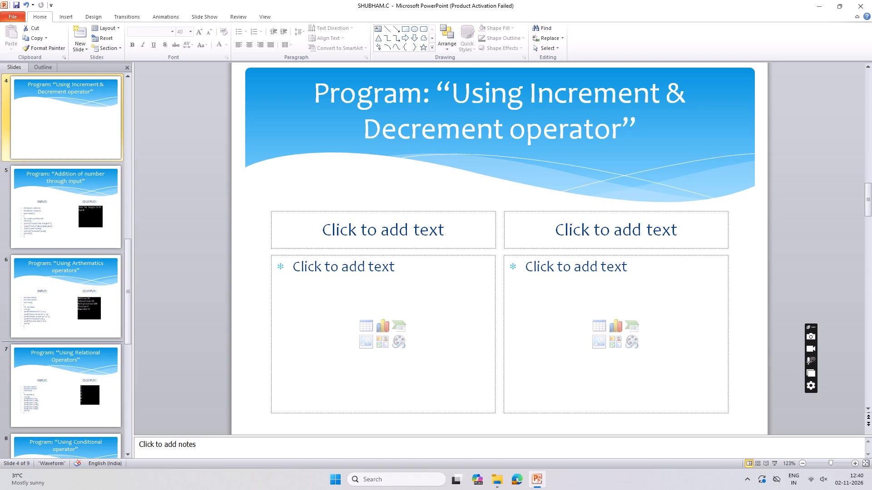
drag(51, 376, 54, 401)
scroll(88, 294, down, 7)
drag(63, 204, 64, 373)
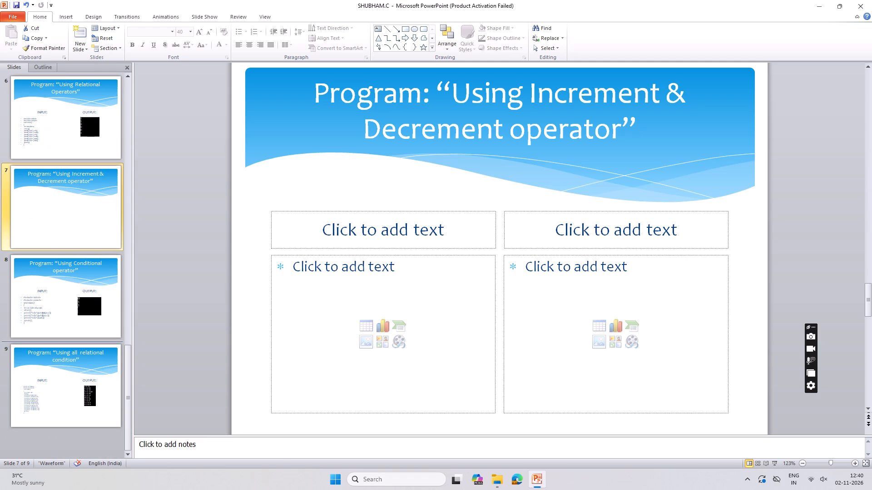
drag(64, 373, 74, 428)
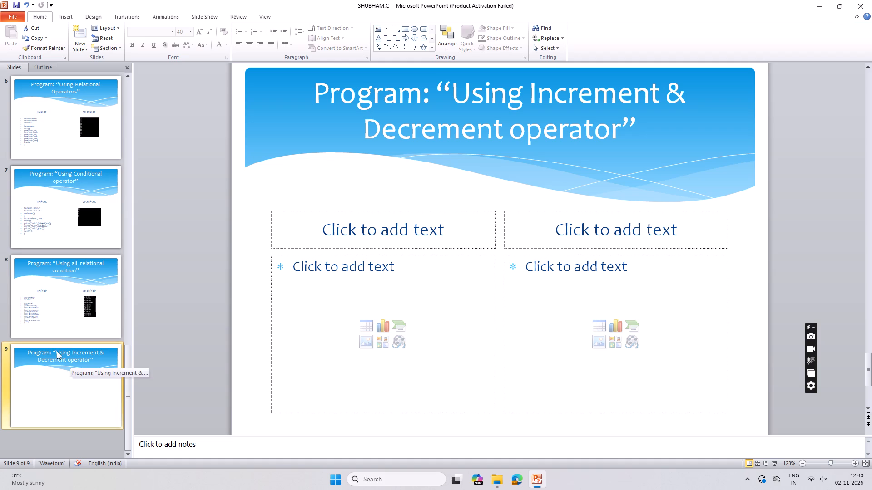
Enter INPUT: as the first column's heading on the Increment & Decrement operator slide.
scroll(88, 344, up, 3)
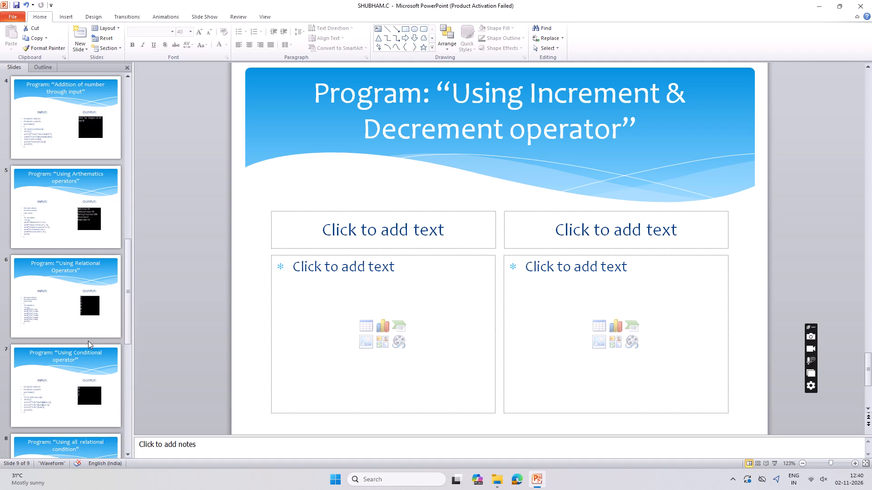
scroll(88, 341, up, 1)
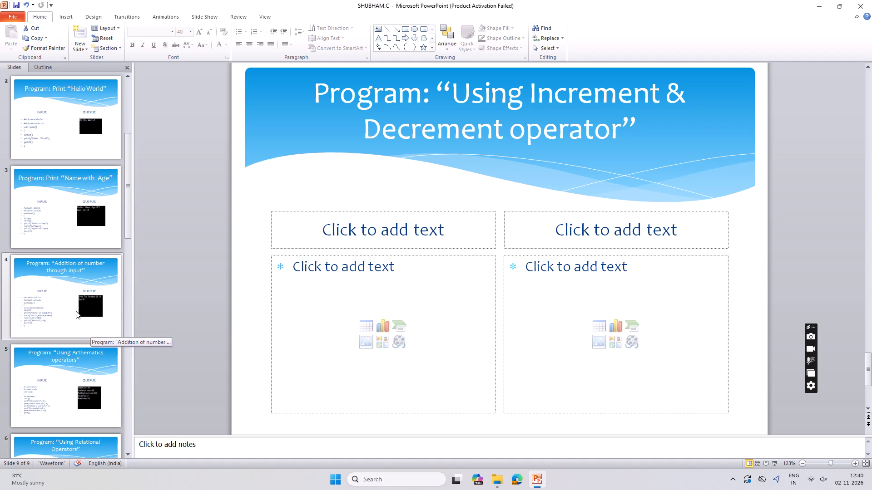
scroll(27, 185, down, 1)
scroll(40, 278, down, 8)
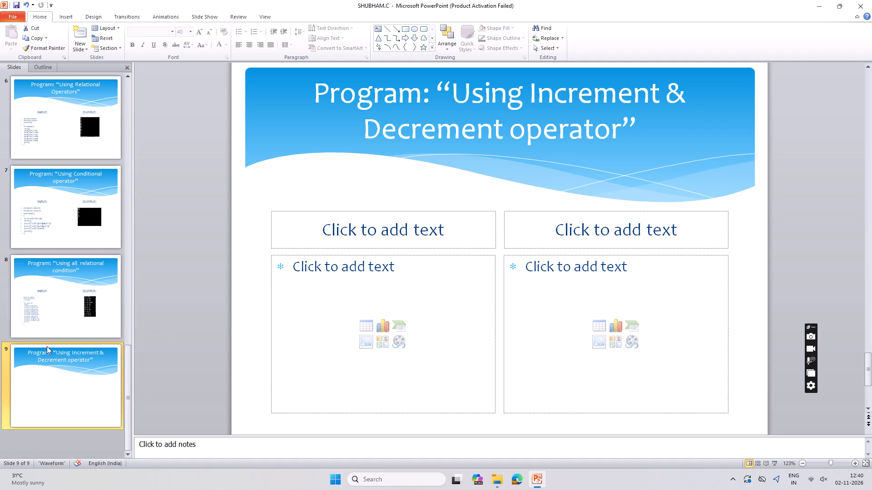
click(70, 382)
click(329, 244)
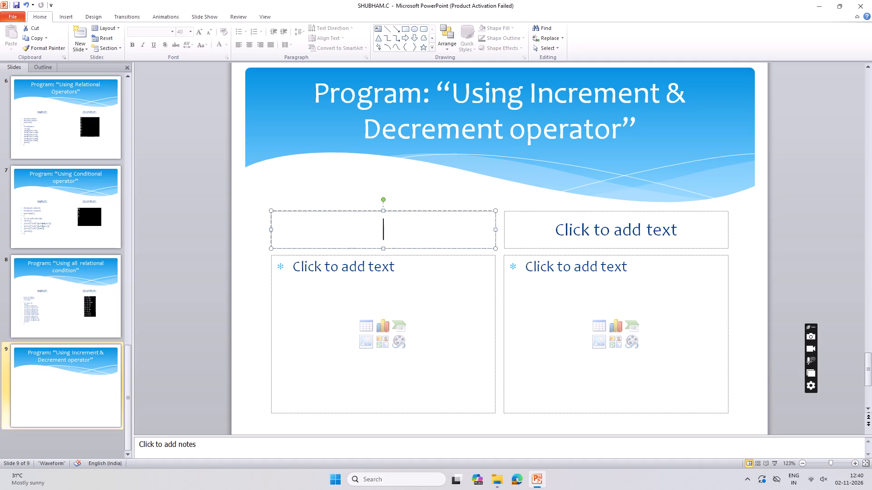
text(INPUTY)
key(equal)
key(BackSpace)
key(BackSpace)
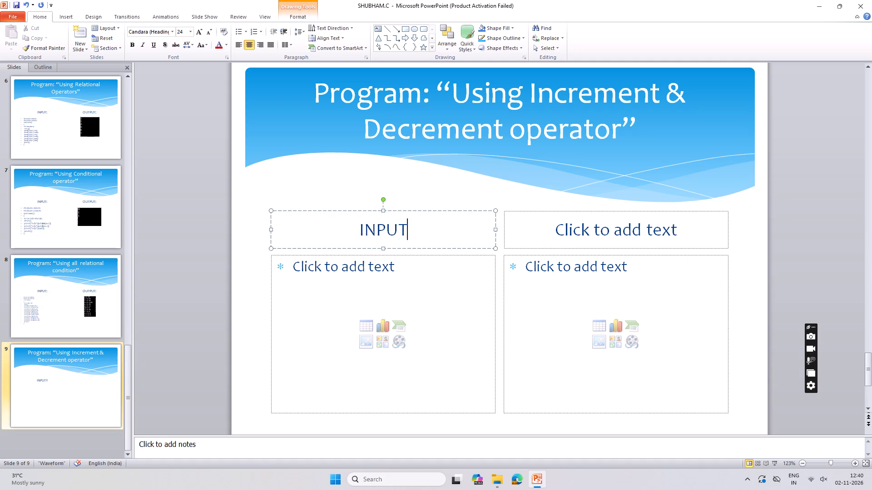
key(shift+colon)
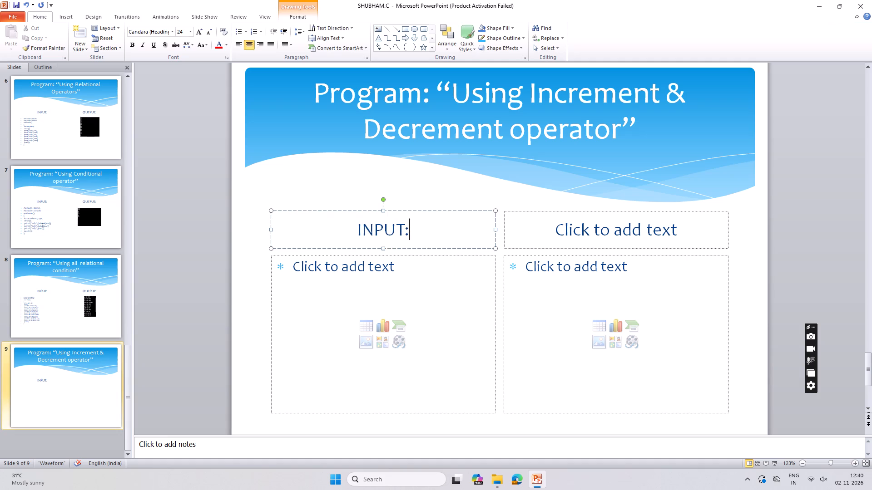
Enter OUTPUT: as the second column's heading on the same slide.
click(561, 226)
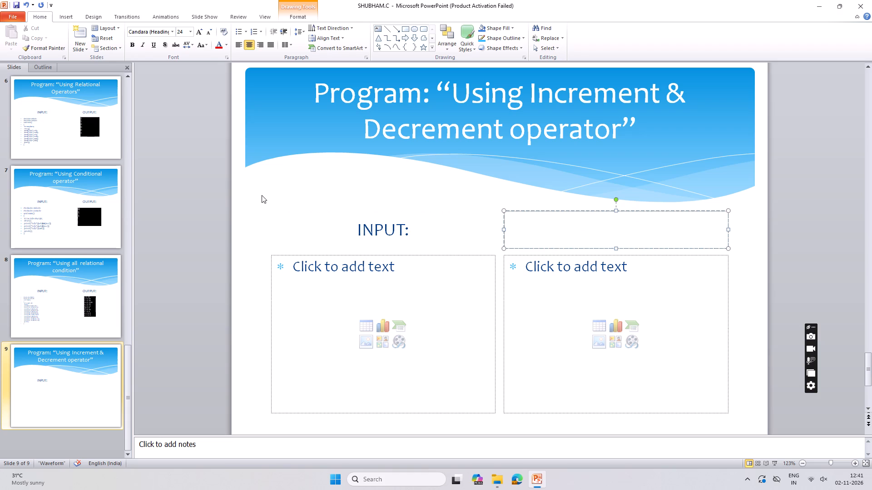
text(OUTPUT)
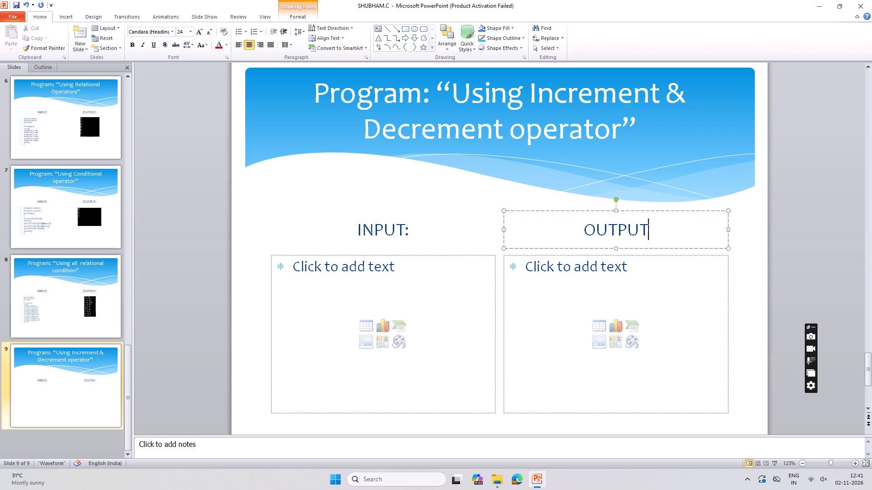
key(shift+colon)
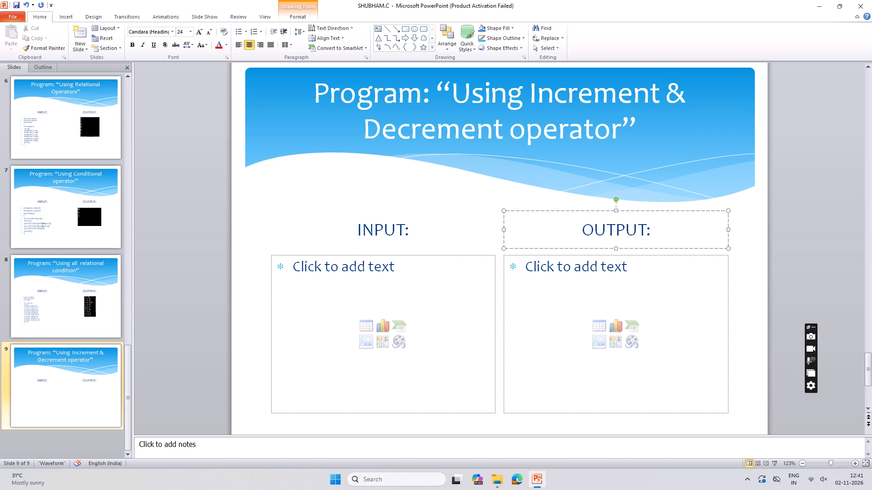
Place the cursor in the empty body placeholder under INPUT:, and minimize the presentation and File Explorer windows to reach the desktop.
click(366, 277)
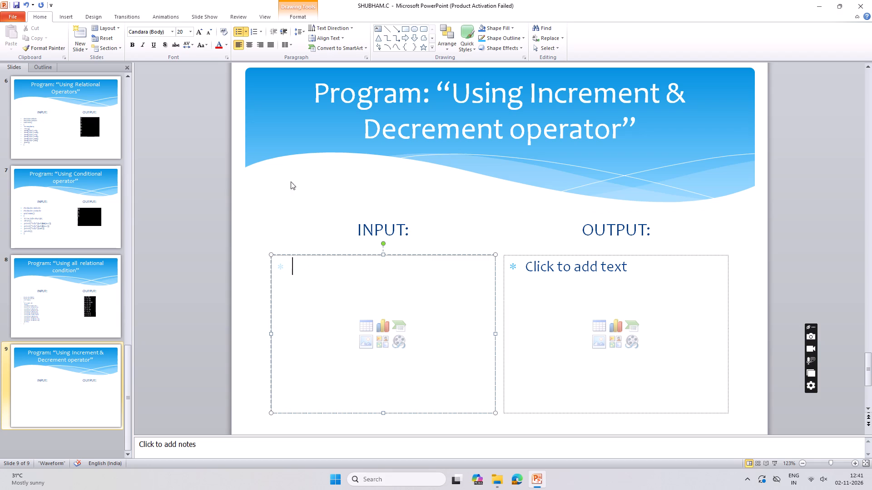
click(817, 7)
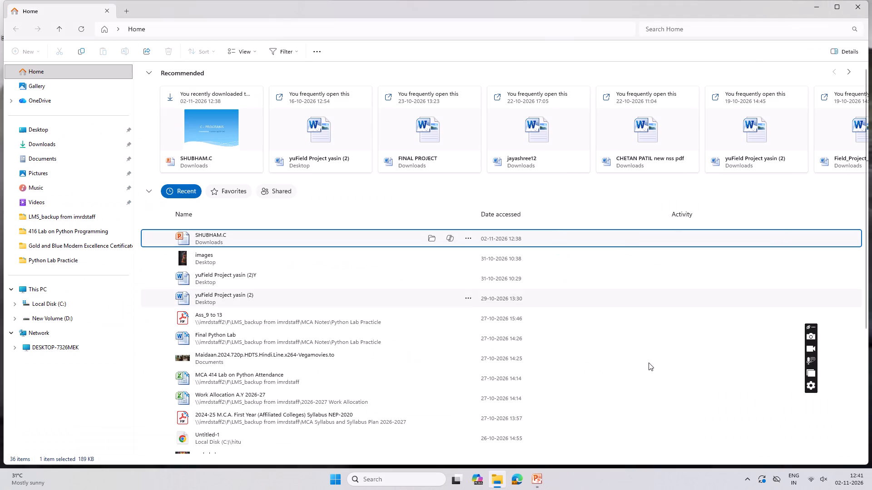
click(813, 2)
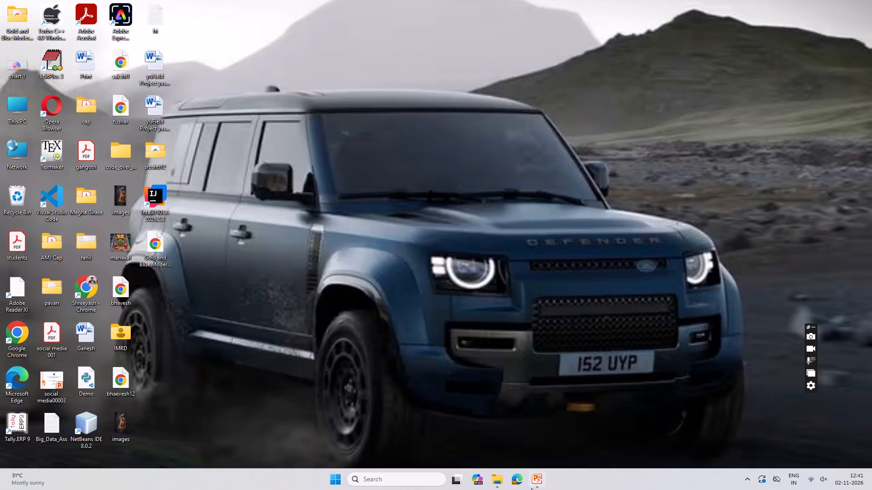
right_click(512, 480)
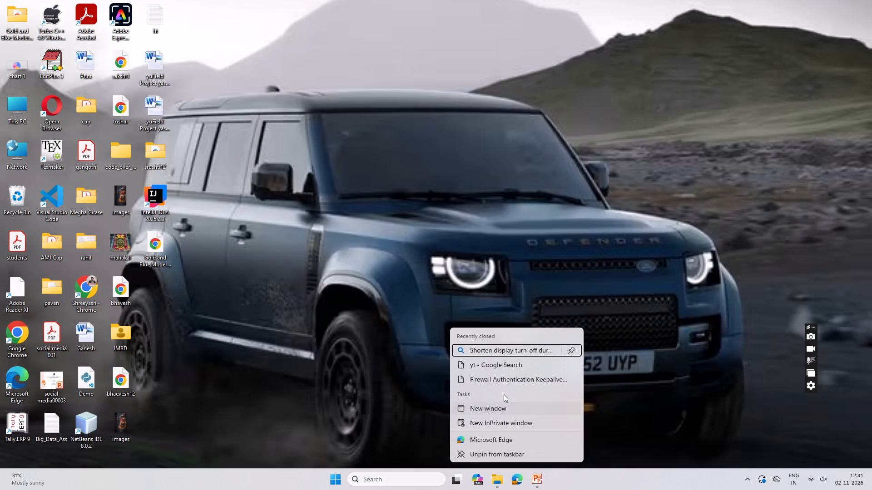
click(476, 453)
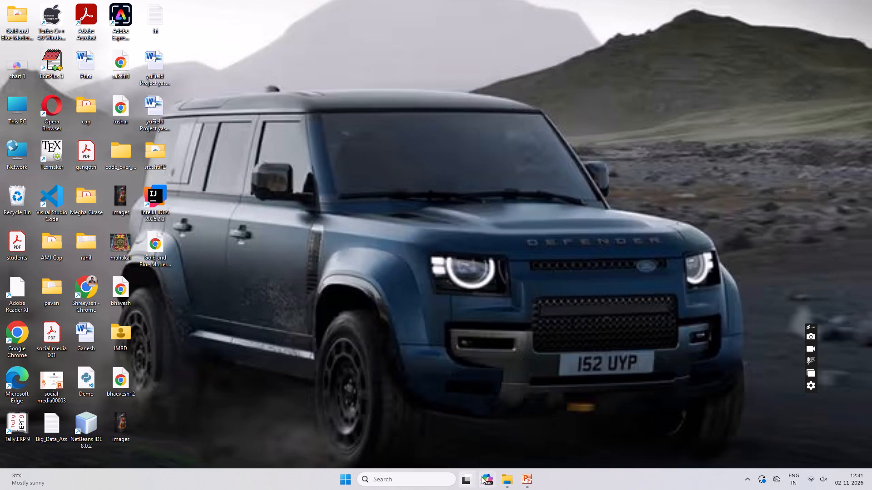
right_click(471, 481)
right_click(484, 473)
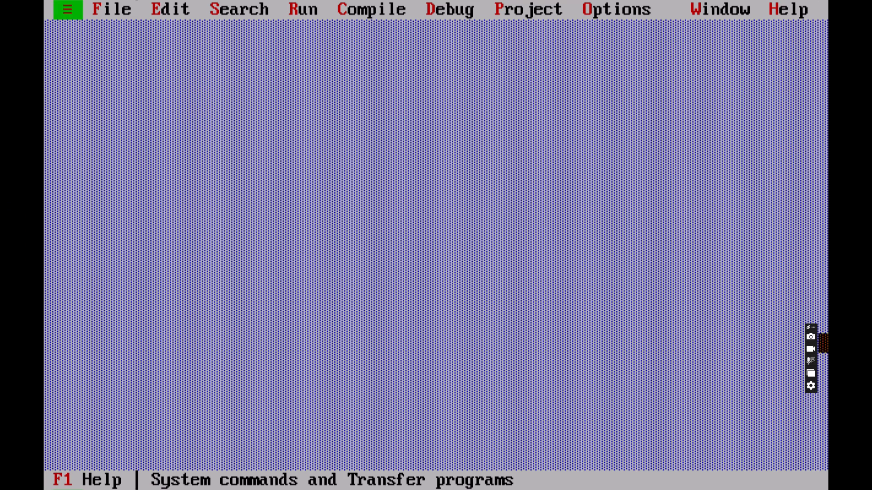
click(436, 245)
click(436, 245)
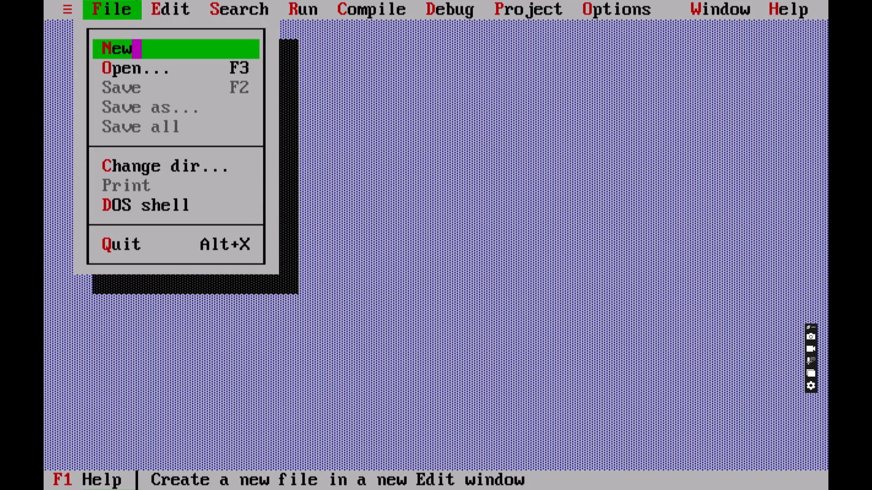
Save the new file under the name Shubham.increment, replacing the default path and file name.
click(436, 245)
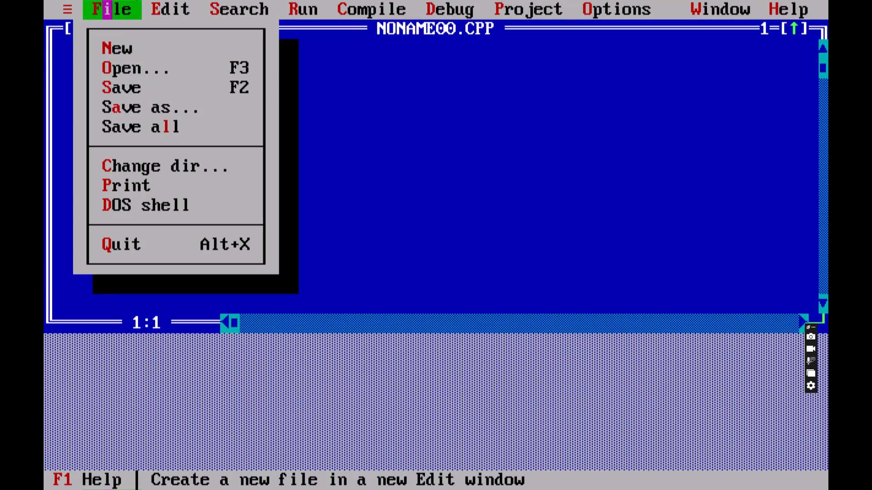
click(436, 245)
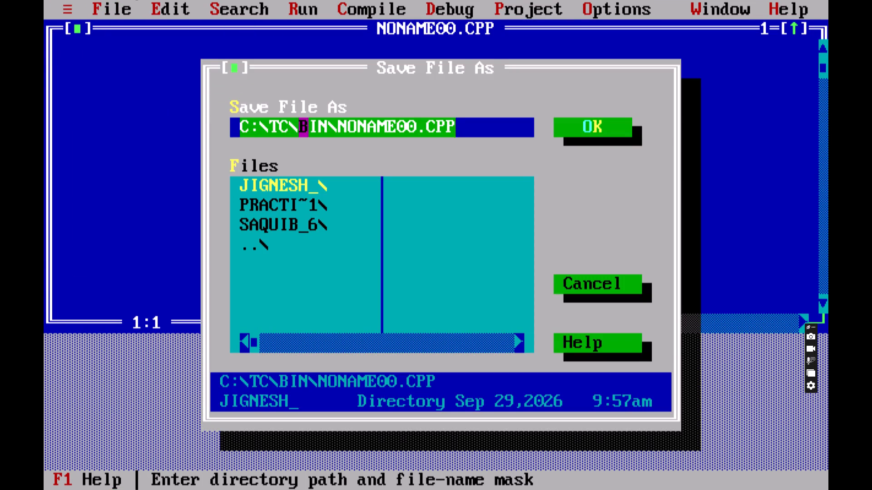
key(ctrl+Delete)
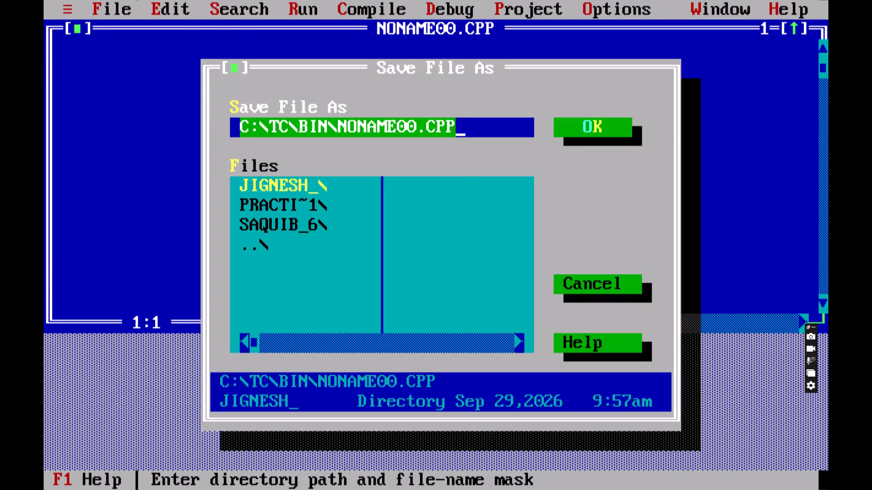
key(ctrl+Delete)
key(ctrl+Delete)
key(Delete)
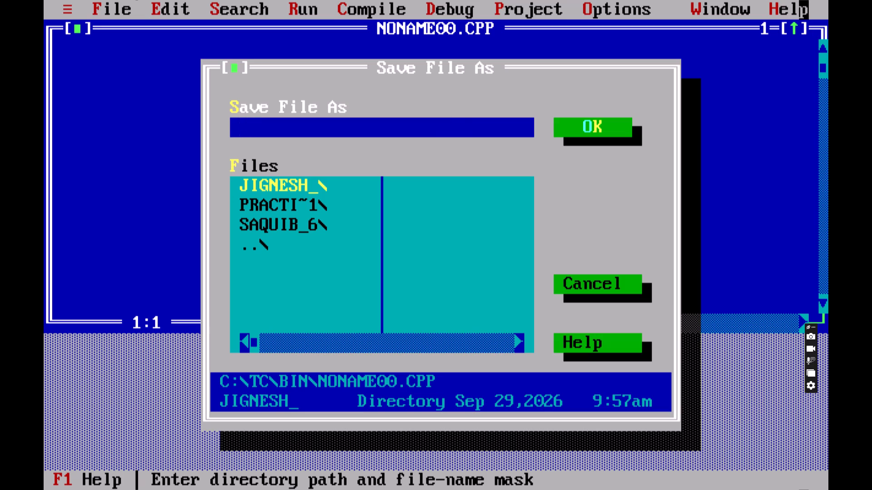
text(sUBHAM)
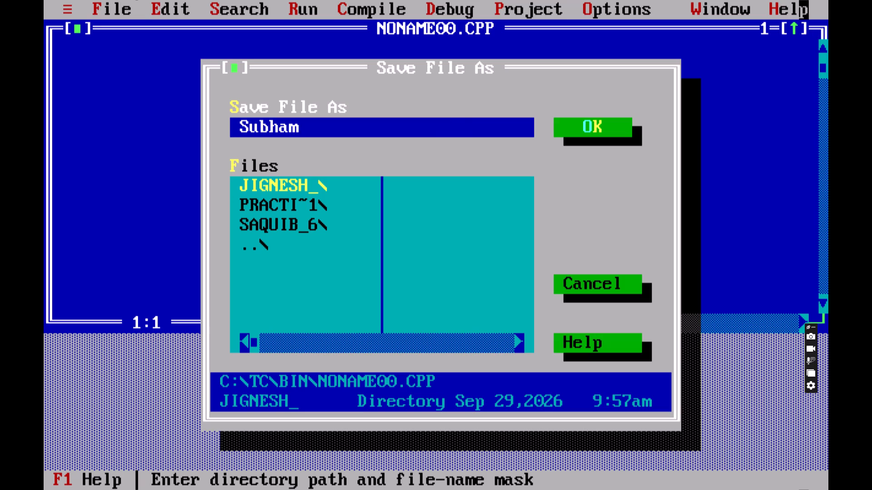
key(BackSpace)
key(BackSpace)
key(backslash)
key(BackSpace)
key(BackSpace)
key(BackSpace)
key(BackSpace)
key(BackSpace)
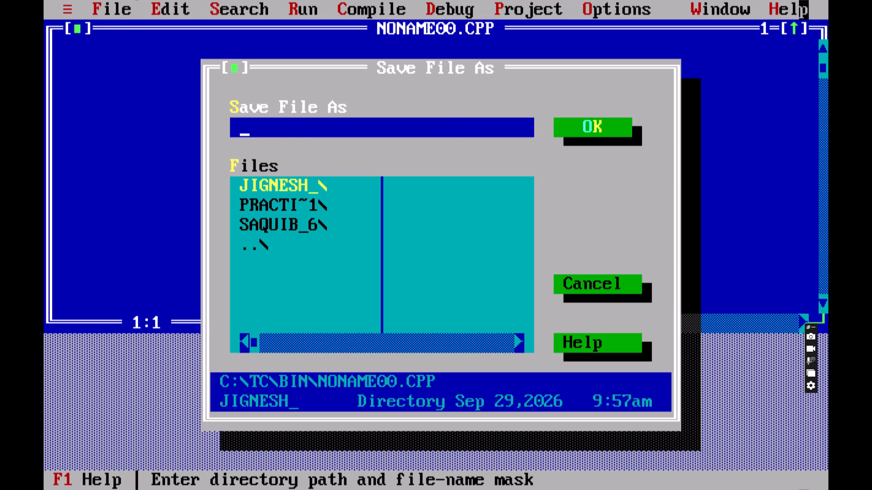
text(sHUBHAM)
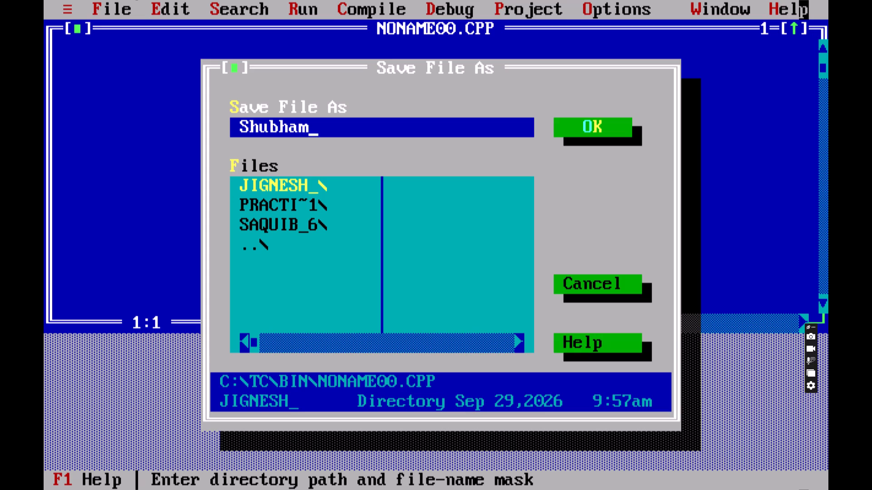
key(period)
text(INCREA=)
key(BackSpace)
key(BackSpace)
text(MENT)
key(Return)
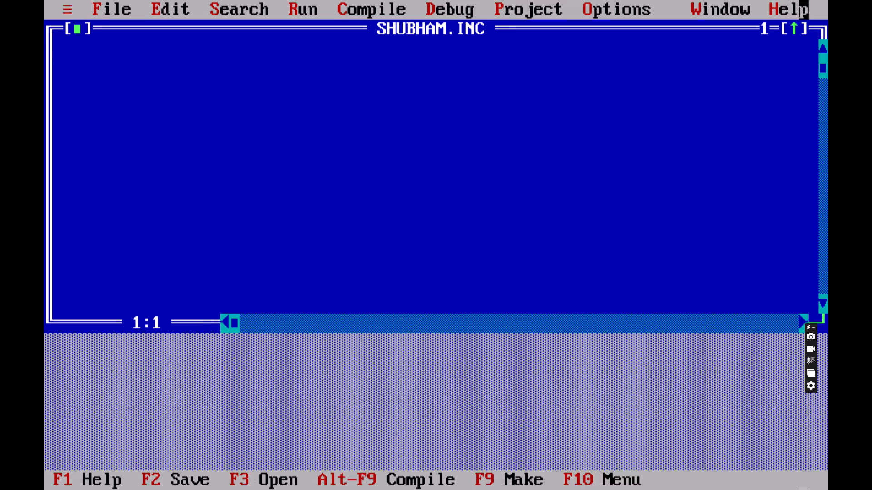
Enter #include<stdio.h> as the first line of the program and start a second line.
text(#INCLUDE)
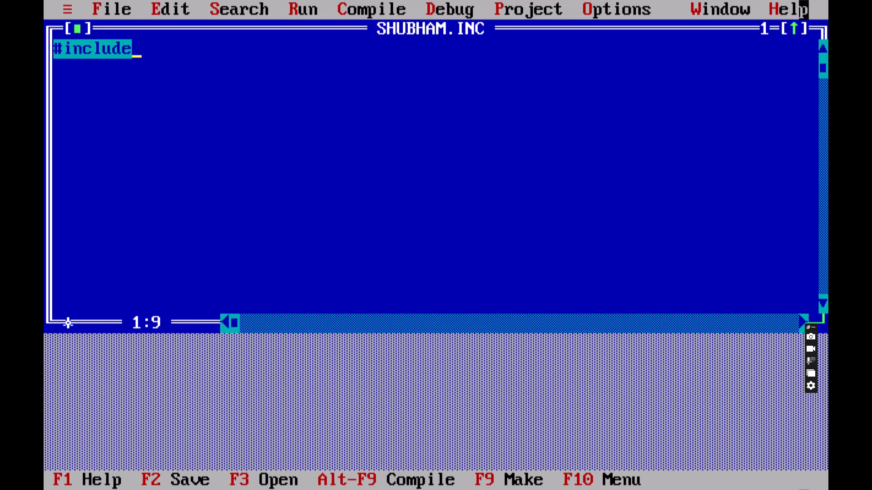
key(shift+less)
text(STDIO.HJ>)
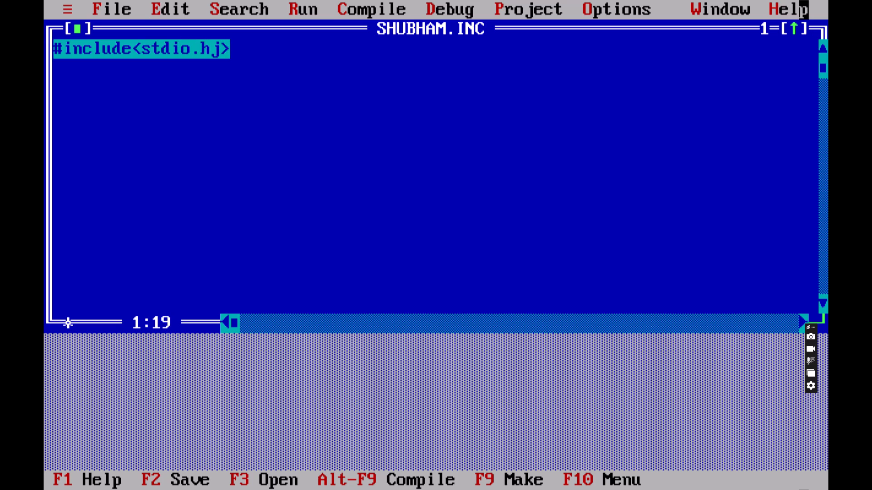
key(Left)
key(BackSpace)
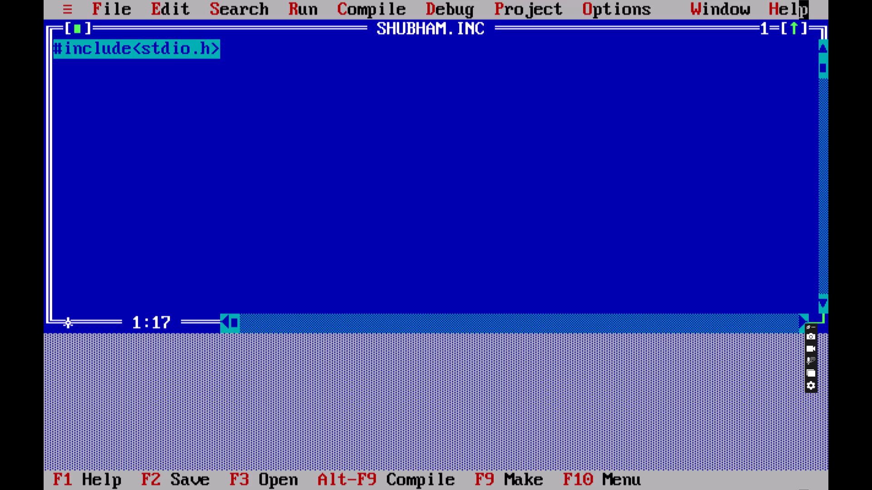
key(Right)
key(Right)
key(Right)
key(Down)
key(BackSpace)
key(BackSpace)
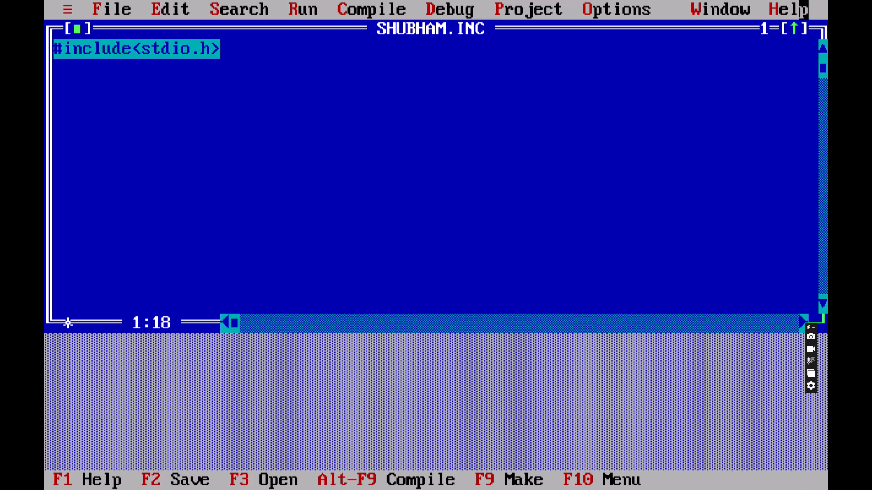
key(Return)
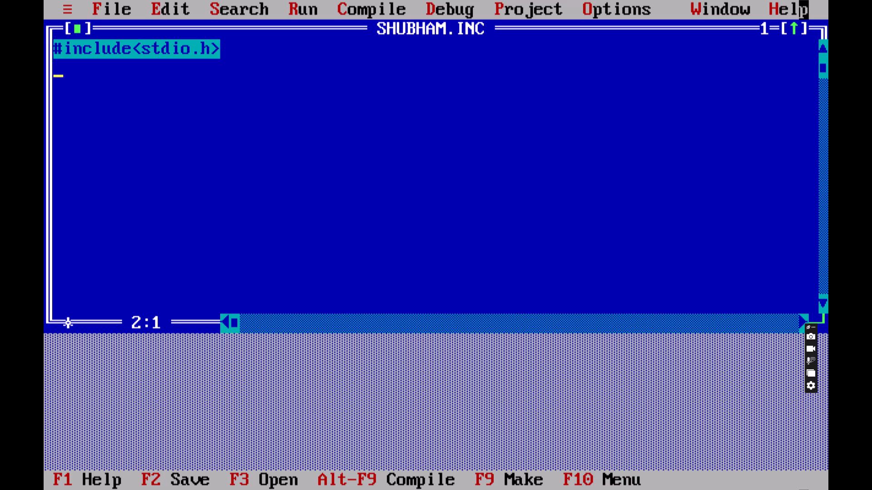
Enter #include<conio.h> as the second line of the program and start a third line.
text(#INCLUEDE)
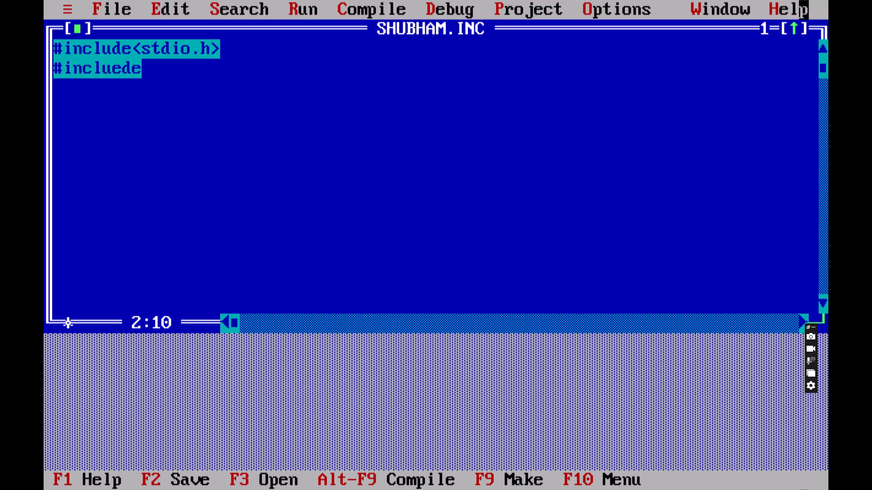
key(F12)
key(BackSpace)
key(BackSpace)
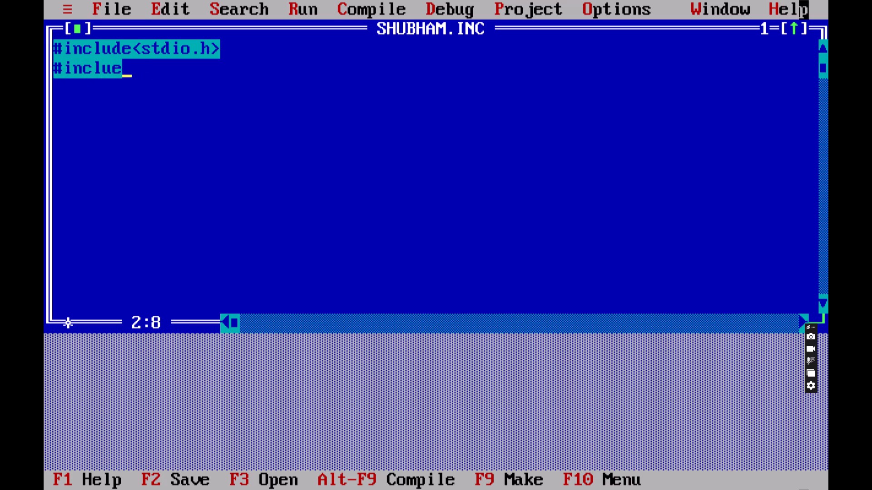
key(BackSpace)
text(DE<)
text(CONIO.H>)
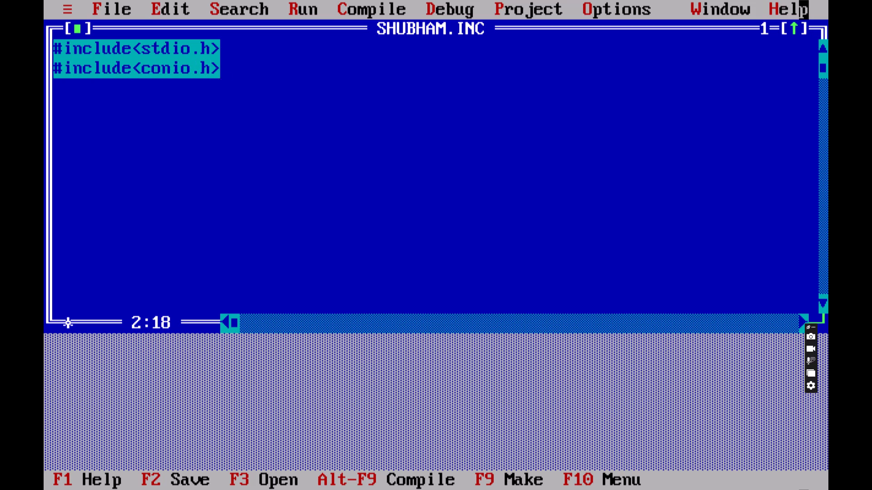
key(Return)
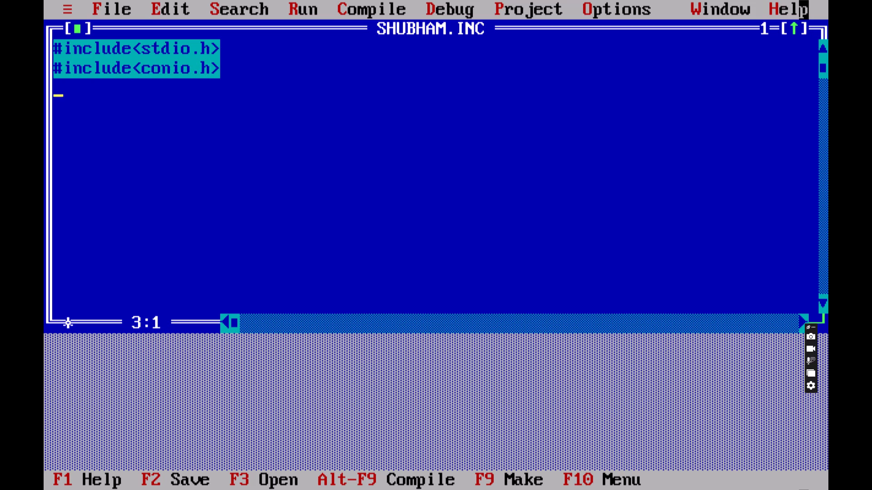
Enter Void main() on the third line, below the two include lines.
text(vOID)
key(space)
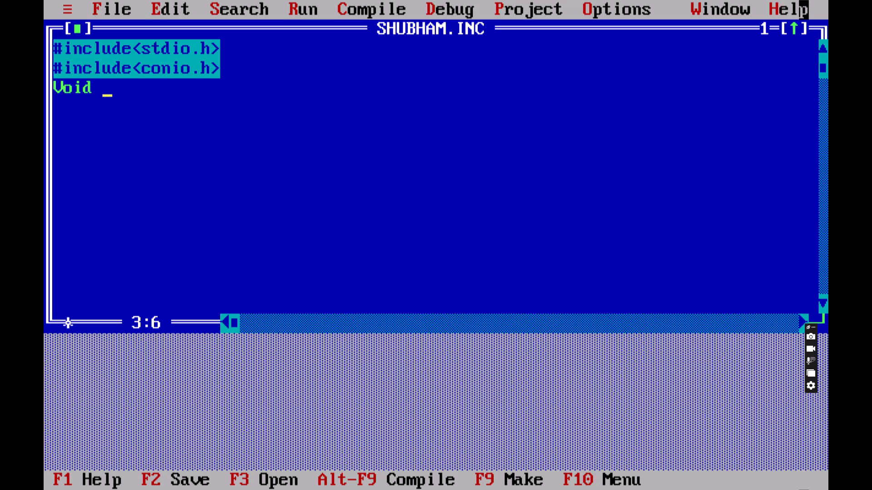
text(MAIN)
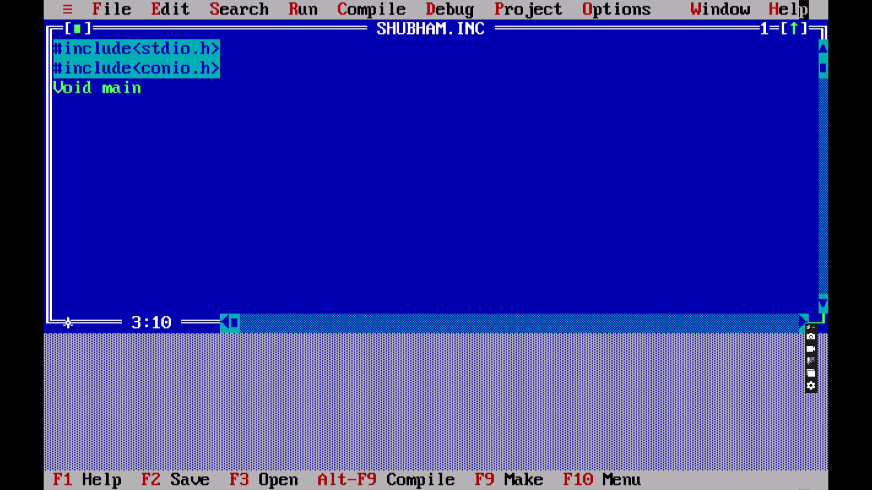
text(())
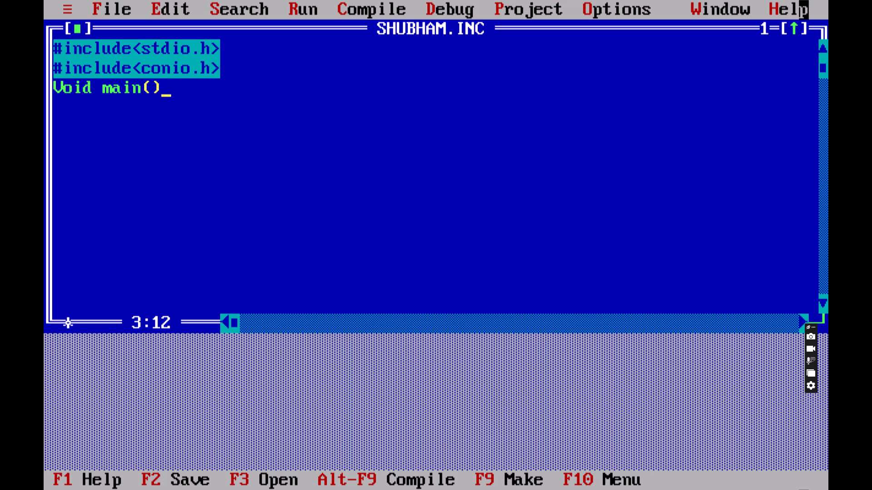
Correct the capitalised Void before main() to lowercase void, keeping a single space between the two words.
key(Left)
key(Left)
key(Left)
key(Left)
key(Left)
key(Left)
key(Left)
key(Left)
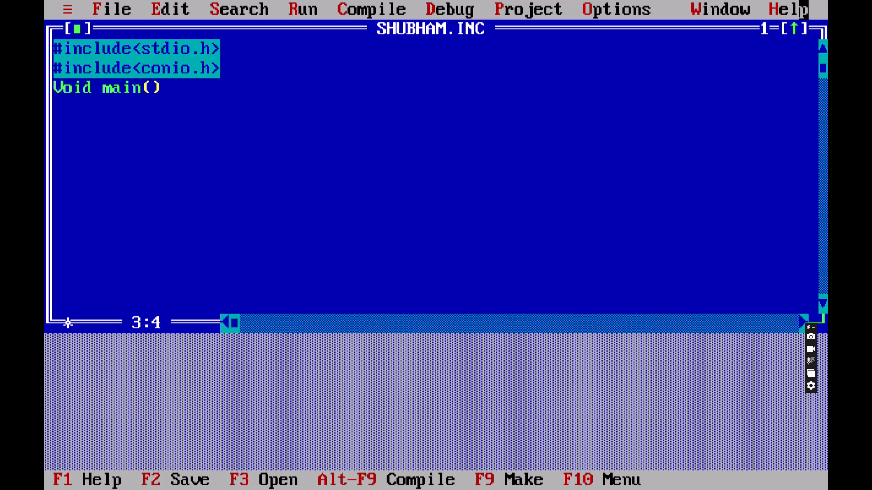
key(Right)
key(BackSpace)
key(BackSpace)
key(BackSpace)
key(BackSpace)
key(v)
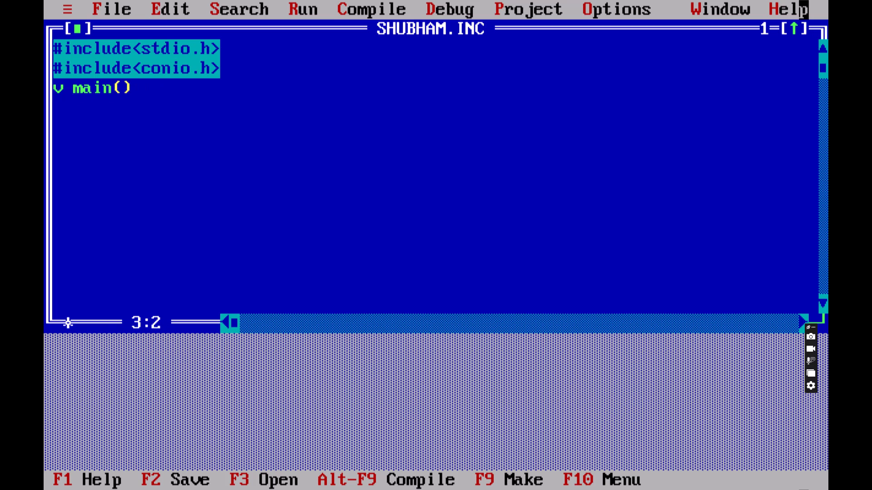
text(OID)
key(space)
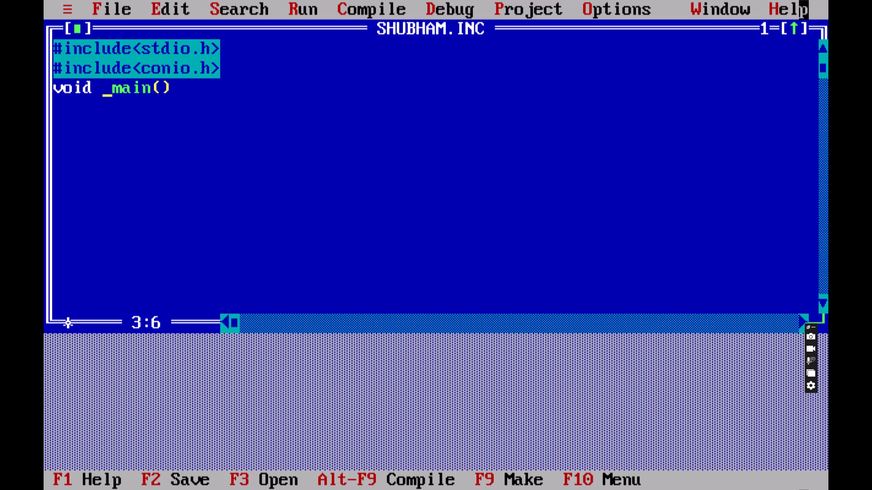
key(BackSpace)
key(Right)
key(Right)
key(Right)
key(Right)
key(Right)
key(Right)
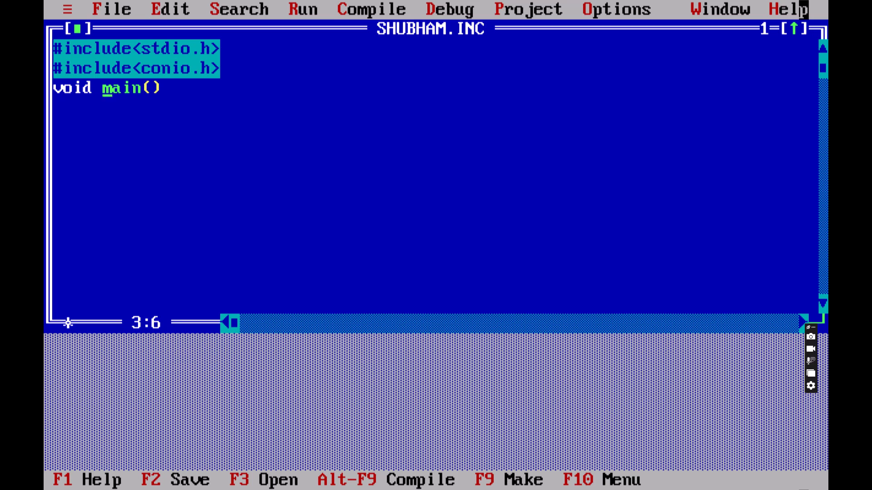
key(Right)
Add the opening and closing curly braces below void main(), leaving an empty line between them for the body.
key(Return)
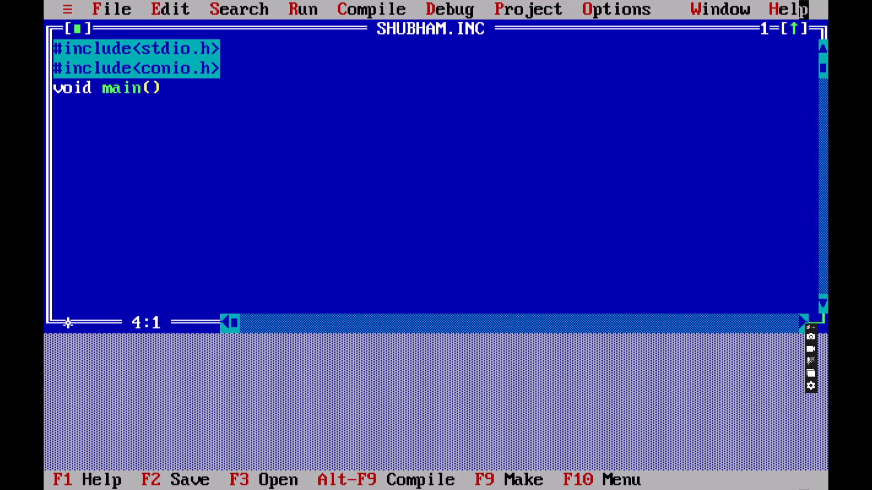
key(shift+braceleft)
key(Return)
key(Return)
key(shift+braceright)
key(Up)
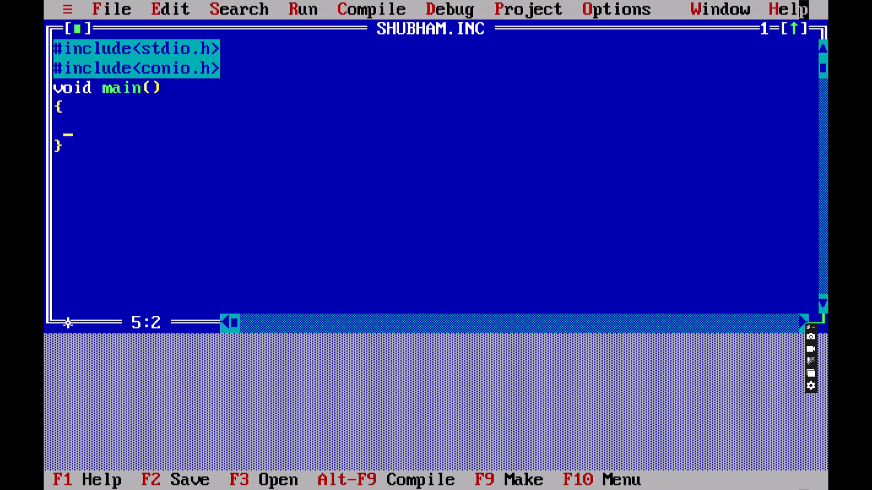
Declare the integer variables inside the braces as int a=5,b=5,c=5,d=5;.
text(NT)
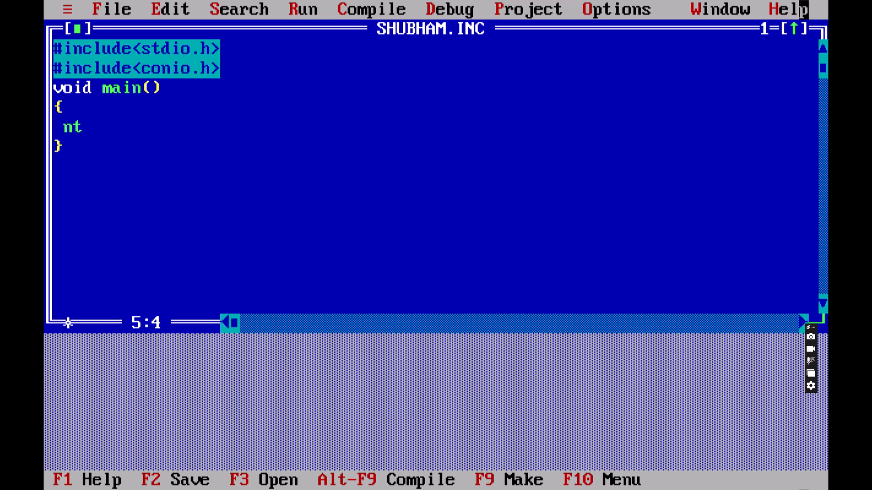
key(BackSpace)
key(BackSpace)
text(INT)
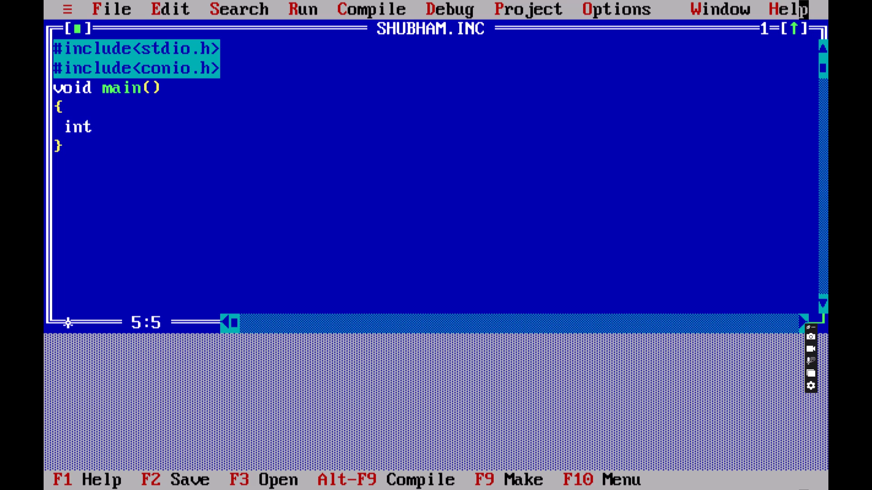
key(space)
text(A=)
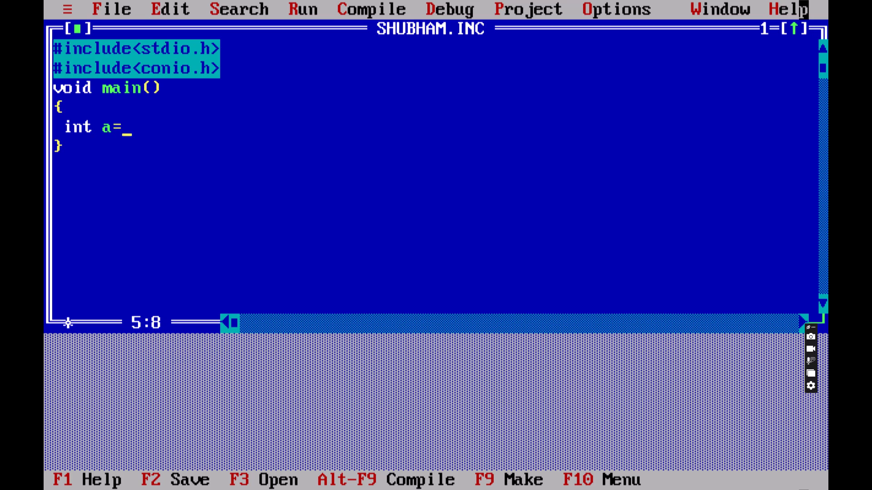
key(5)
key(comma)
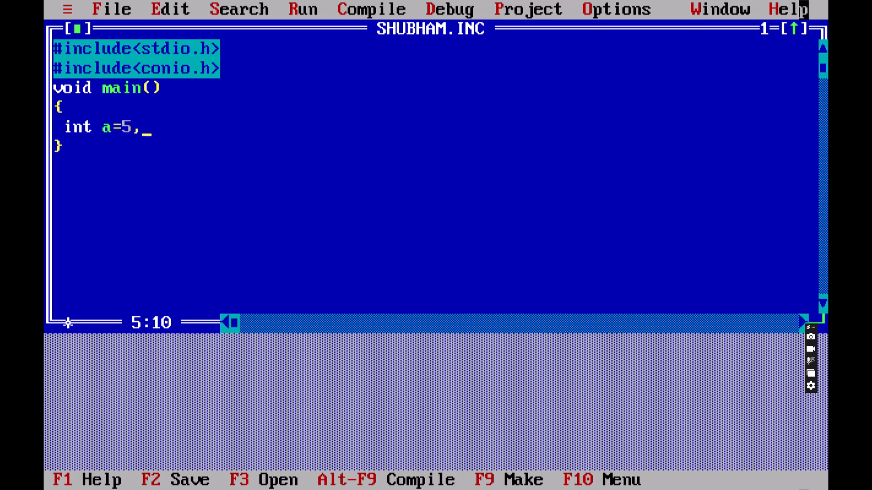
text(B=5)
key(comma)
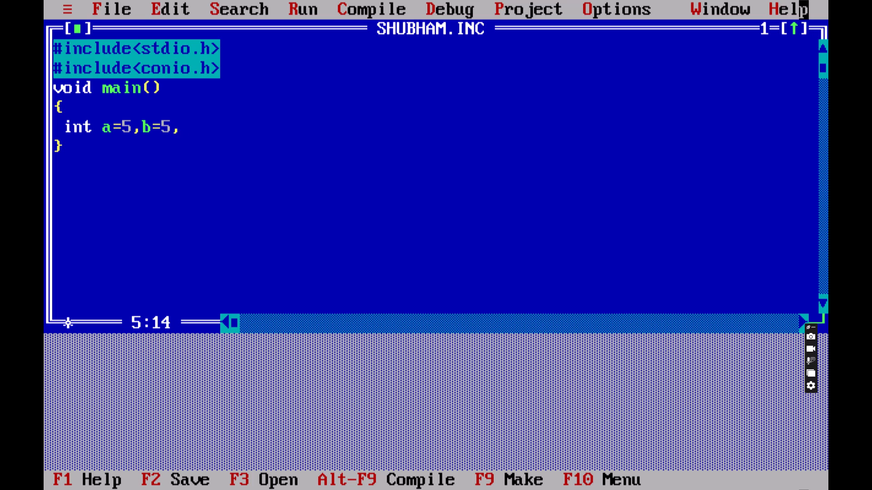
text(C=5)
key(comma)
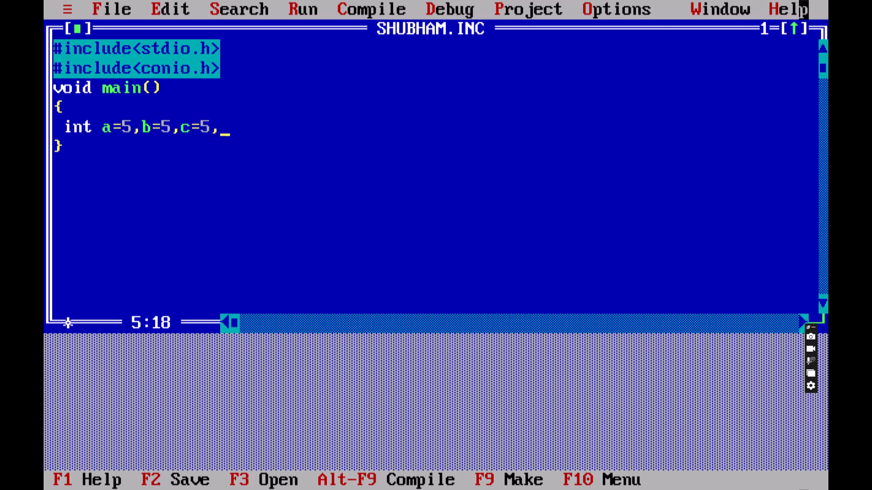
key(d)
key(equal)
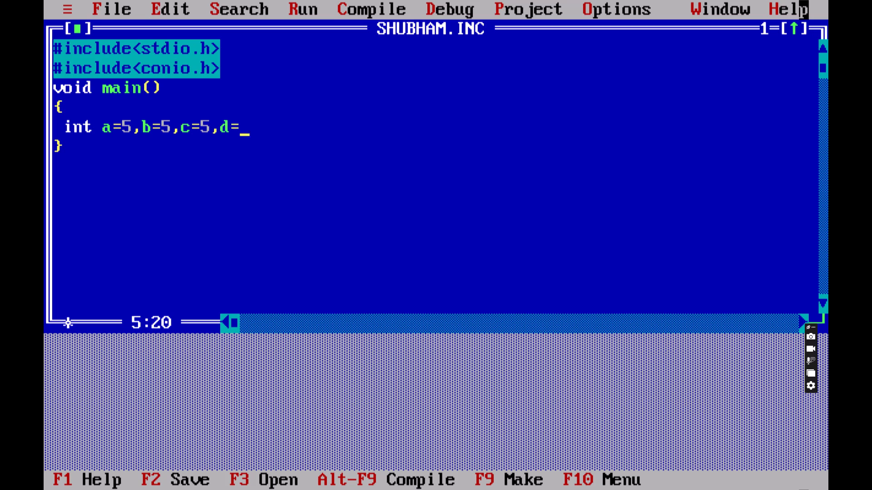
key(5)
key(semicolon)
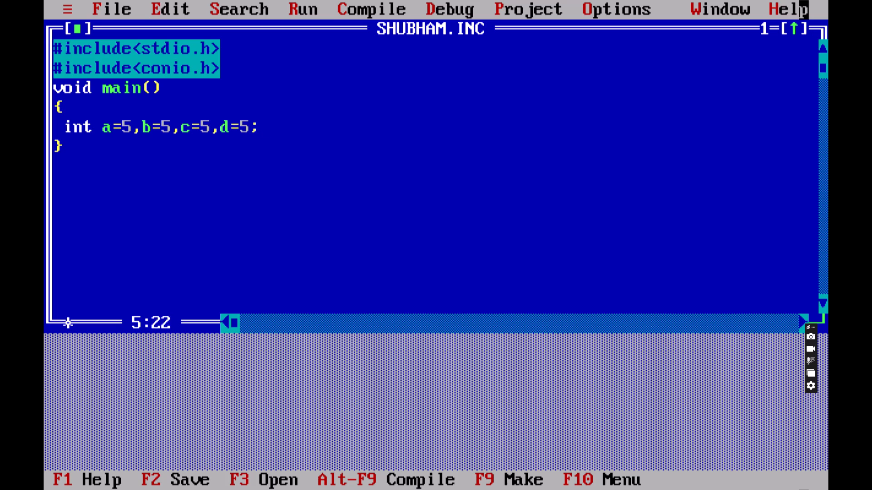
Add the statement clrscr(); on a new line below the variable declaration.
key(Return)
text(C;)
key(BackSpace)
text(LRSCR()')
key(BackSpace)
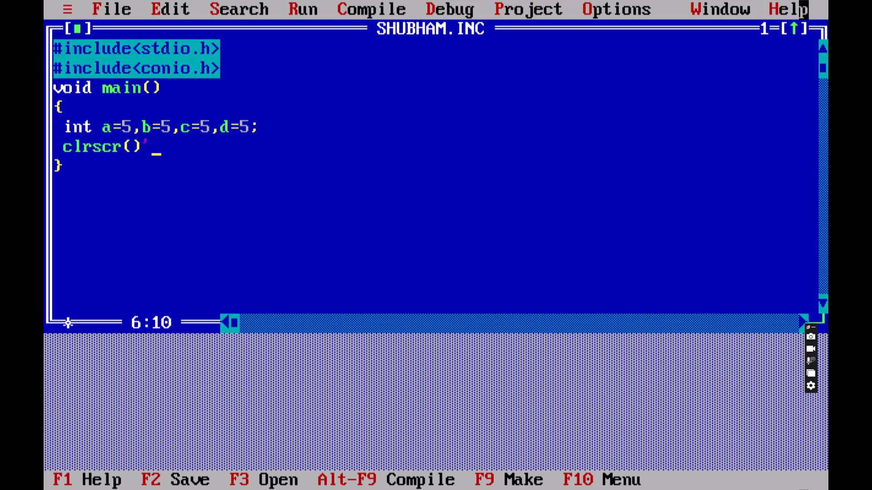
key(semicolon)
Add the statements a++; ++b; c--; and --d; on separate lines below clrscr();.
key(Return)
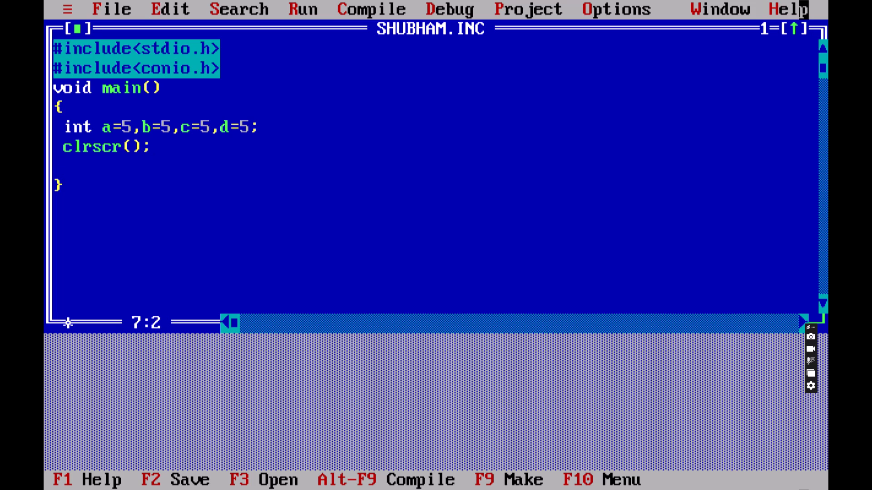
key(a)
text(++)
key(semicolon)
key(Return)
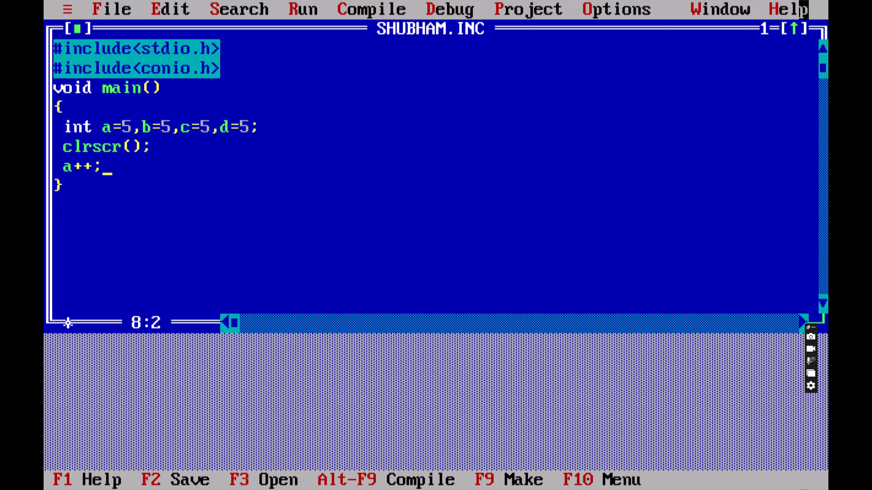
key(b)
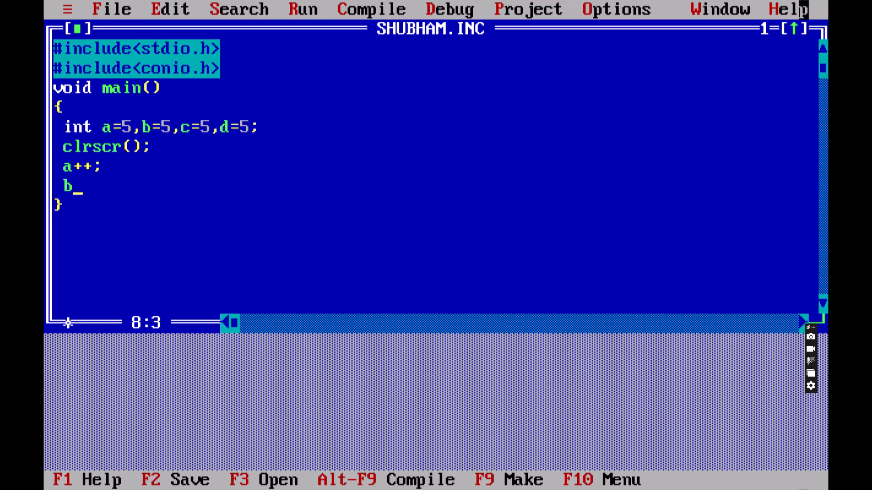
key(BackSpace)
text(++B)
key(semicolon)
key(Return)
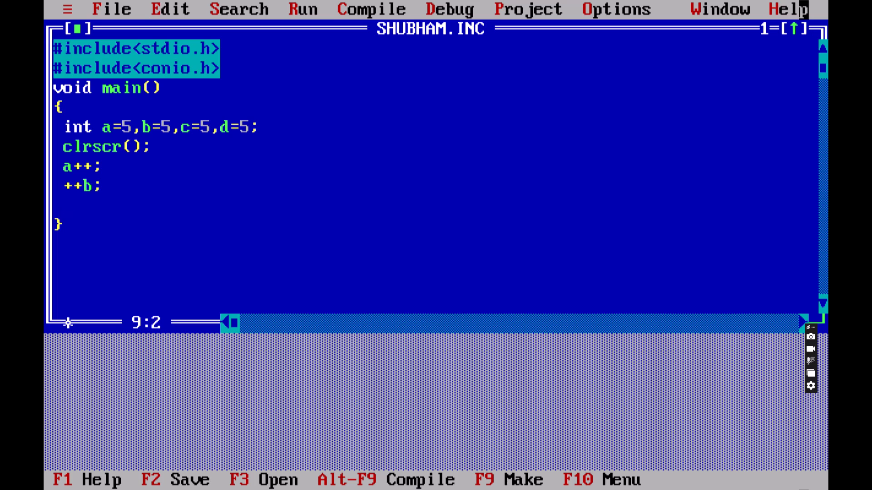
text(C--)
key(semicolon)
key(Return)
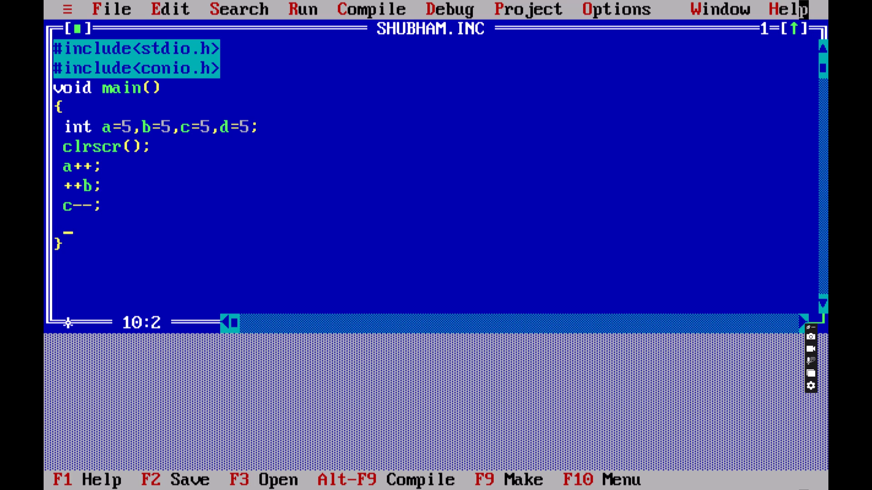
text(--D;)
Start a print statement below --d; with printf("a=%d", as its text.
key(Return)
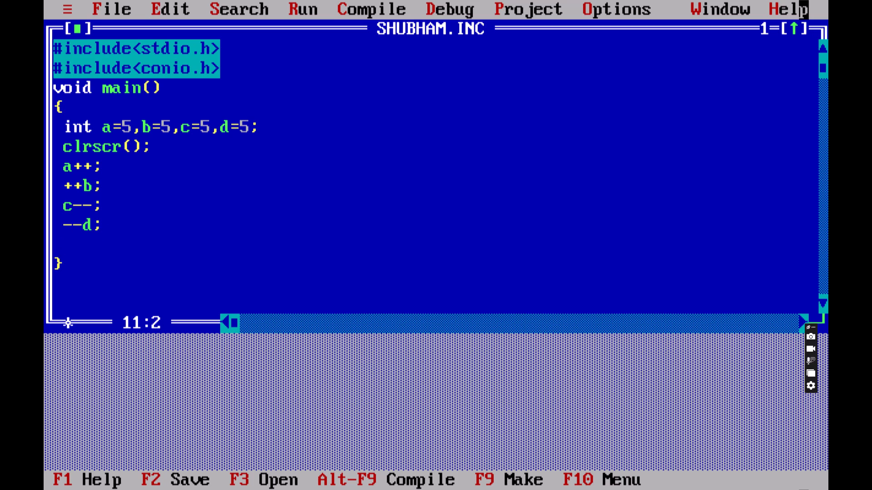
text(PRINTF)
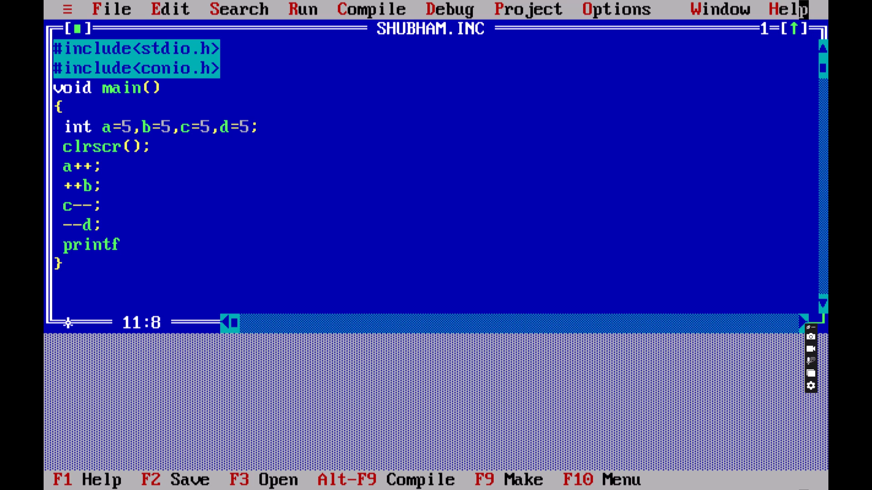
key(shift+parenleft)
text("A)
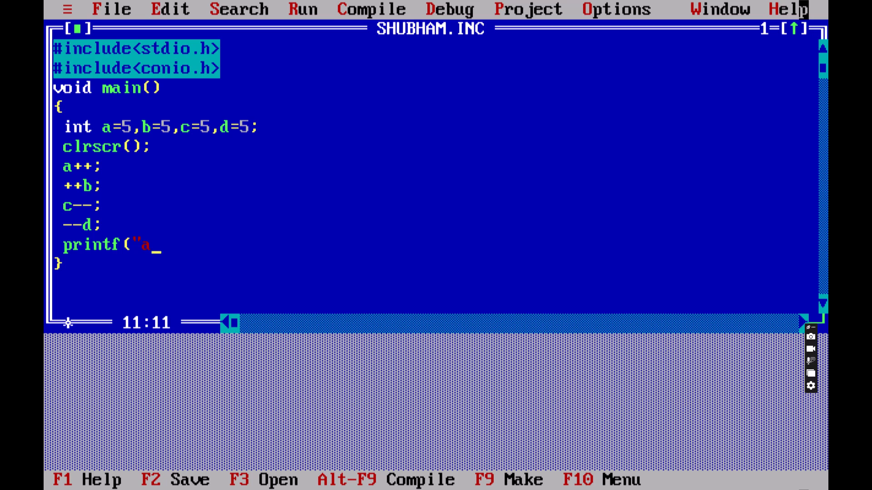
text(-=%D)
text(",)
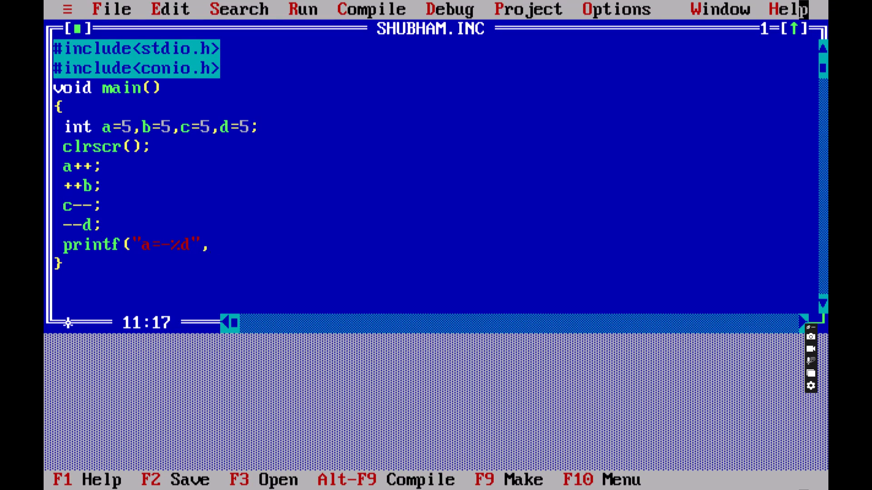
key(Left)
key(Left)
key(Left)
key(Left)
key(BackSpace)
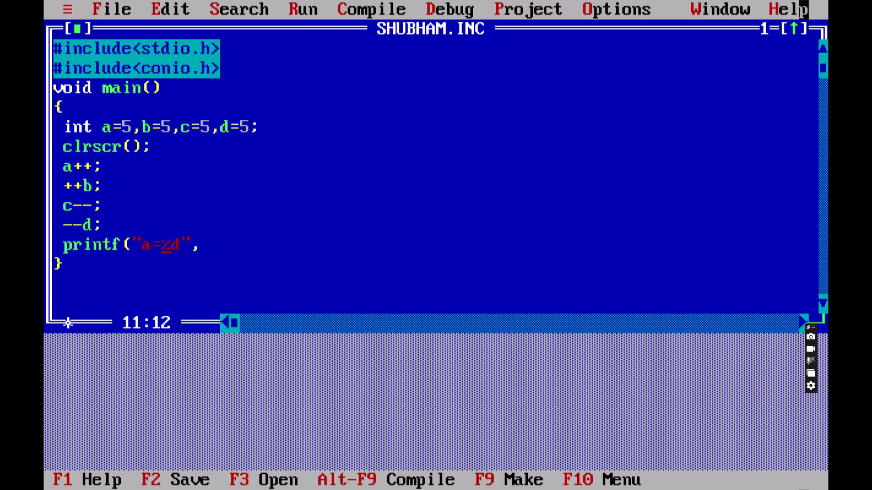
key(Right)
key(Right)
key(Right)
key(Right)
Insert \n after %d in the print string and complete the statement as printf("a=%d\n",a);.
key(Left)
key(Left)
text(\N)
key(Right)
key(Right)
key(Right)
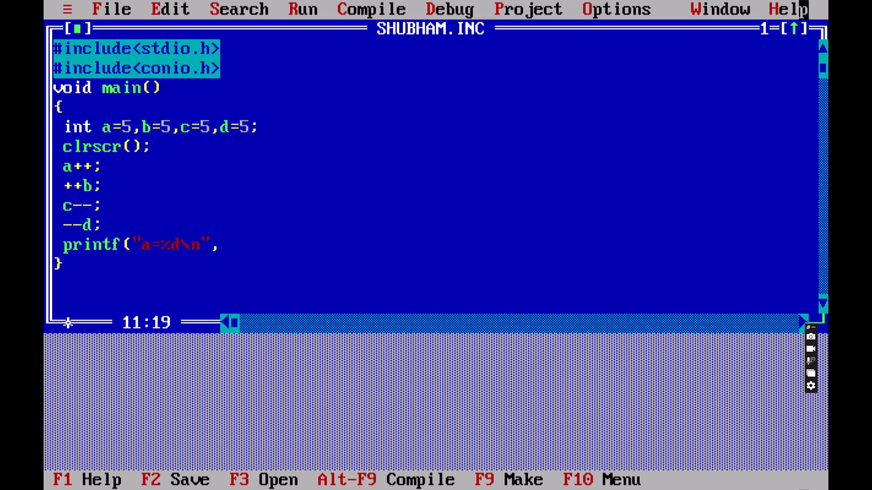
key(Down)
key(Up)
key(Left)
text(A))
key(semicolon)
Add the statement printf("b=%d\n",b); on a new line below the print statement for a.
key(Return)
text(PRIN)
text(TF()
key(shift+quotedbl)
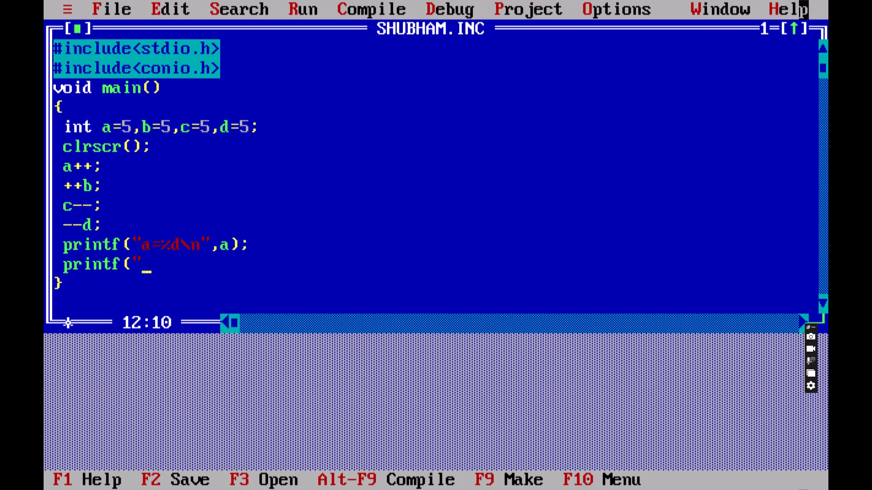
key(b)
text(=%D)
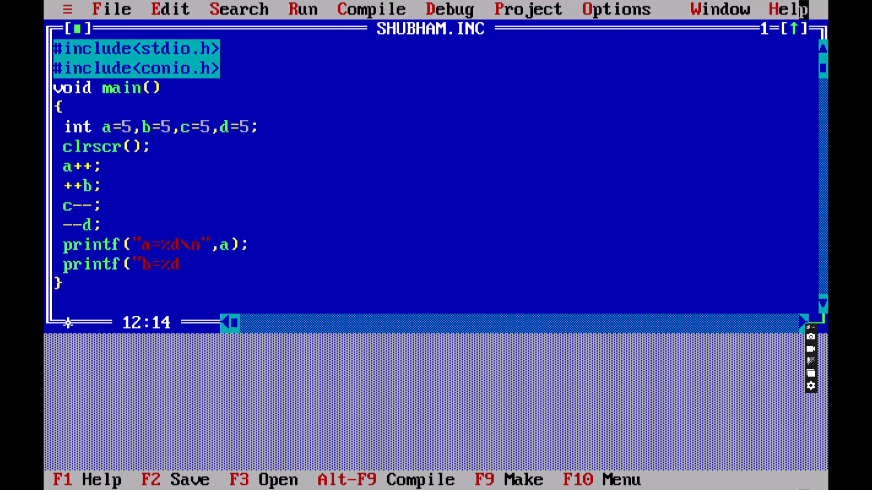
text(\N")
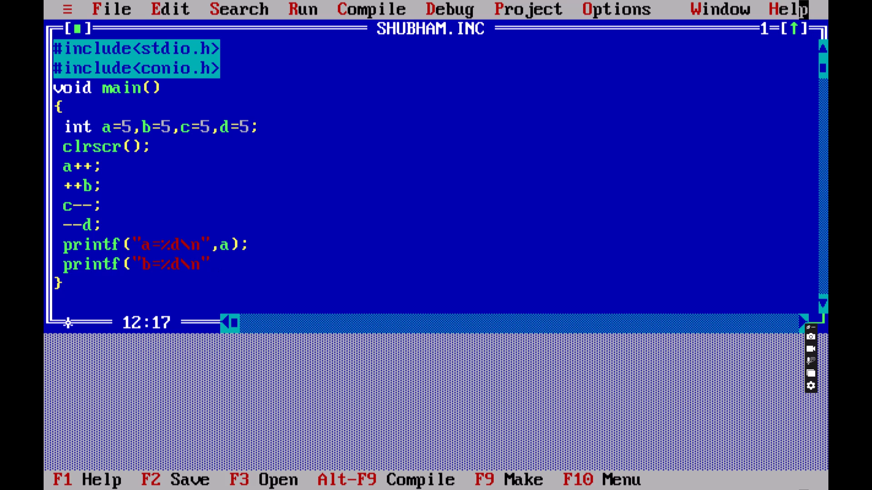
key(comma)
text(b))
key(semicolon)
Add the statement printf("c=%d\n",c); on a new line below the print statement for b.
key(Return)
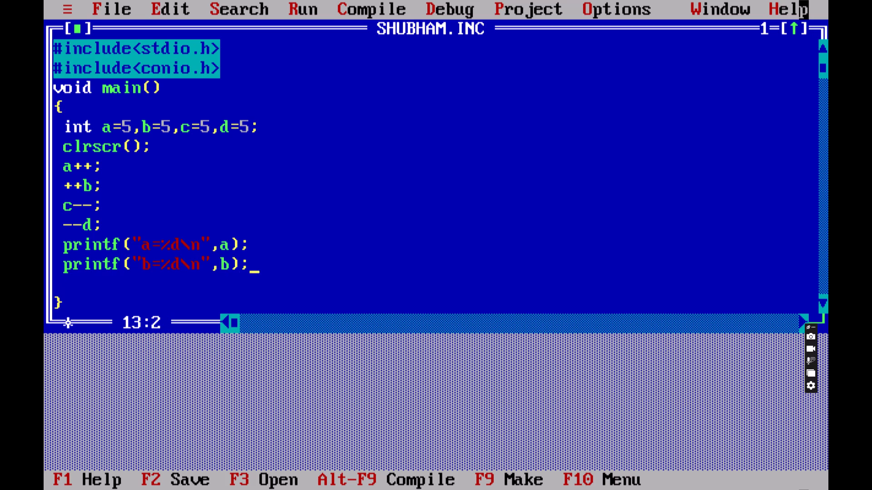
text(pr)
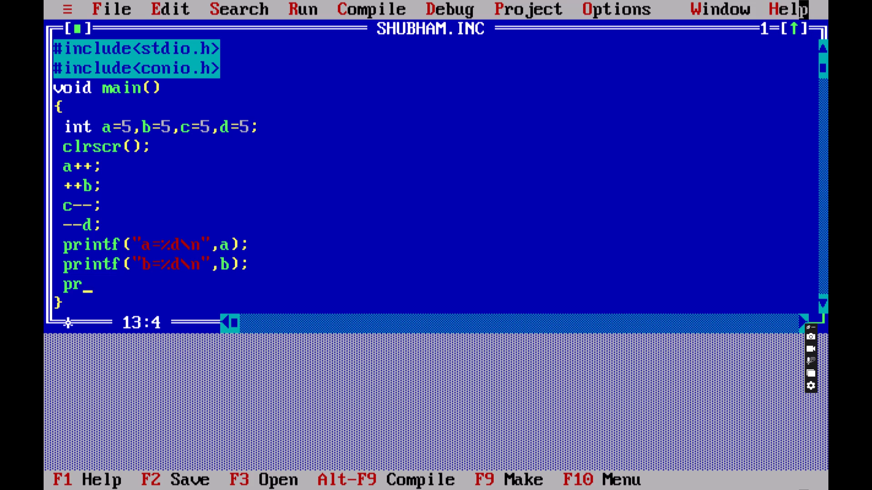
text(it)
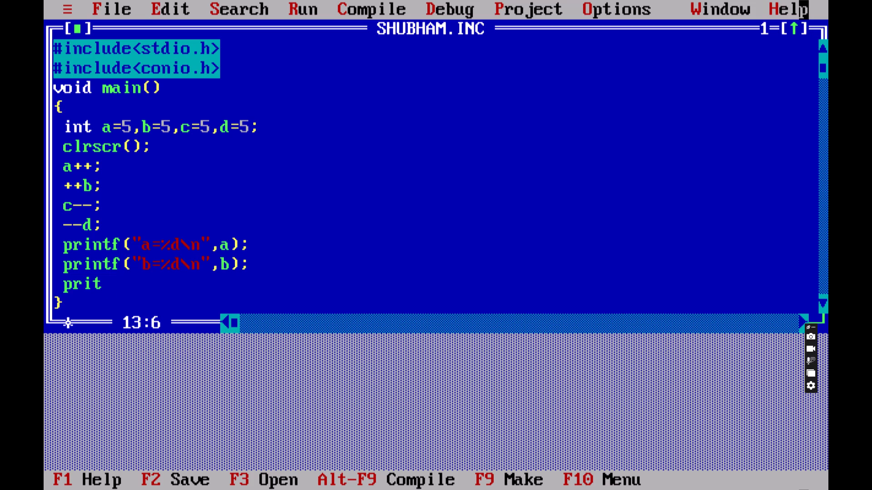
key(BackSpace)
text(ntf)
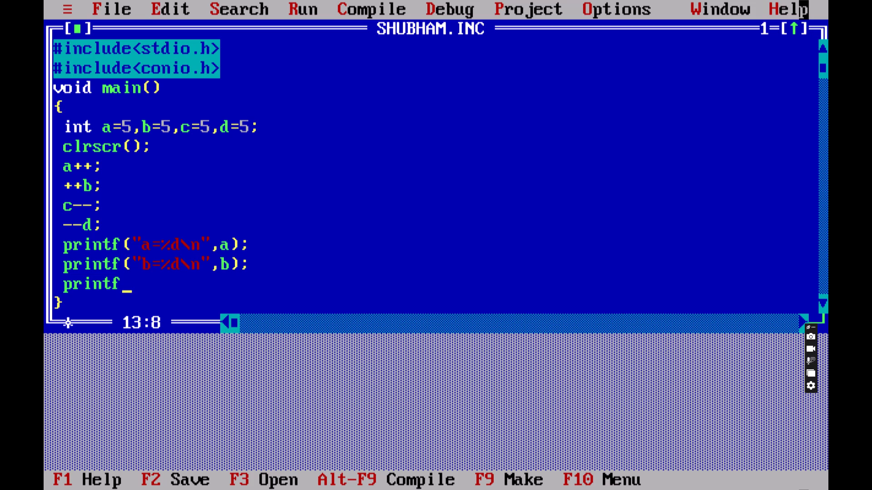
key(shift+parenleft)
key(shift+quotedbl)
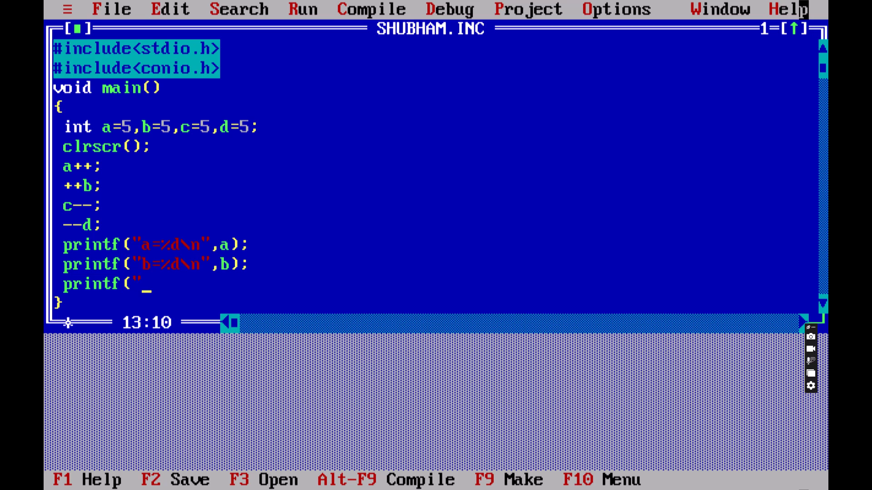
key(c)
key(equal)
text(%d\n)
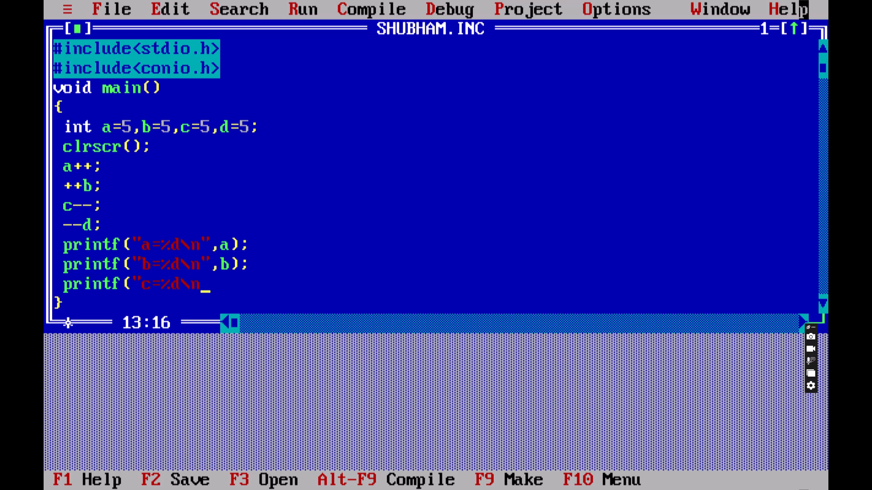
text(",)
text(c);)
Add the statement printf("d=%d\n",d); on a new line below the print statement for c.
key(Return)
key(backslash)
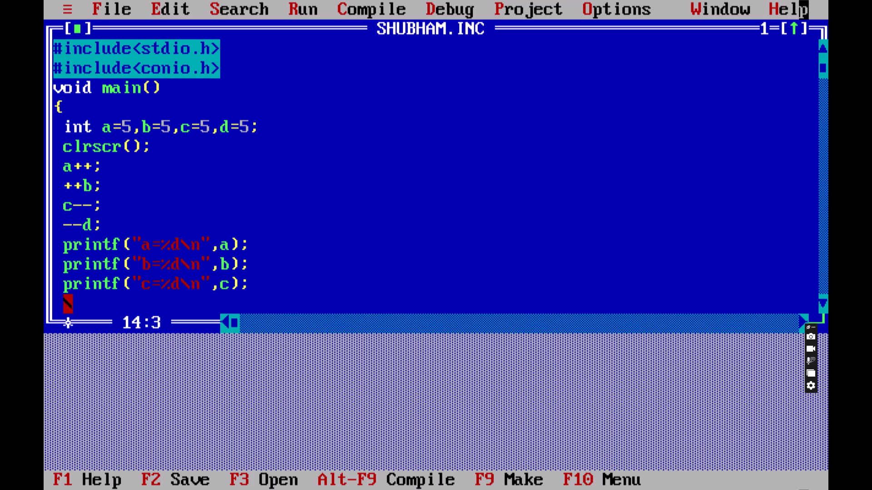
key(BackSpace)
text(printf)
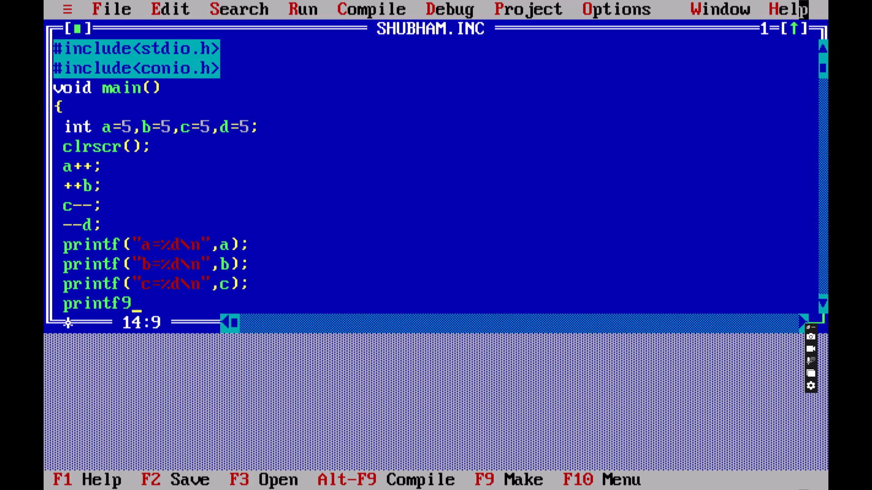
key(BackSpace)
key(shift+parenleft)
key(shift+quotedbl)
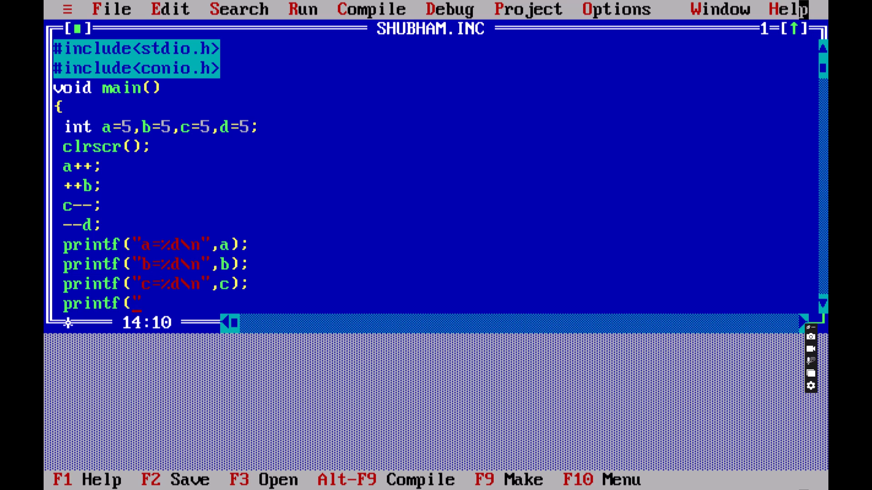
key(d)
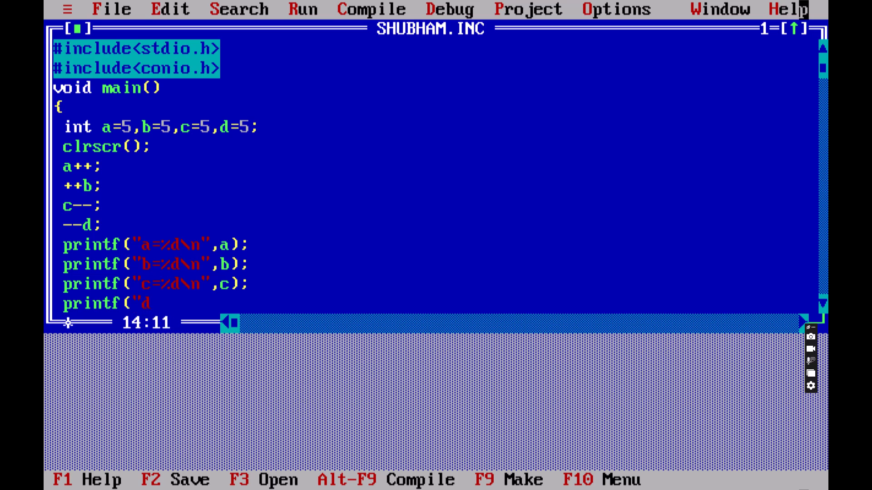
text(=%d|)
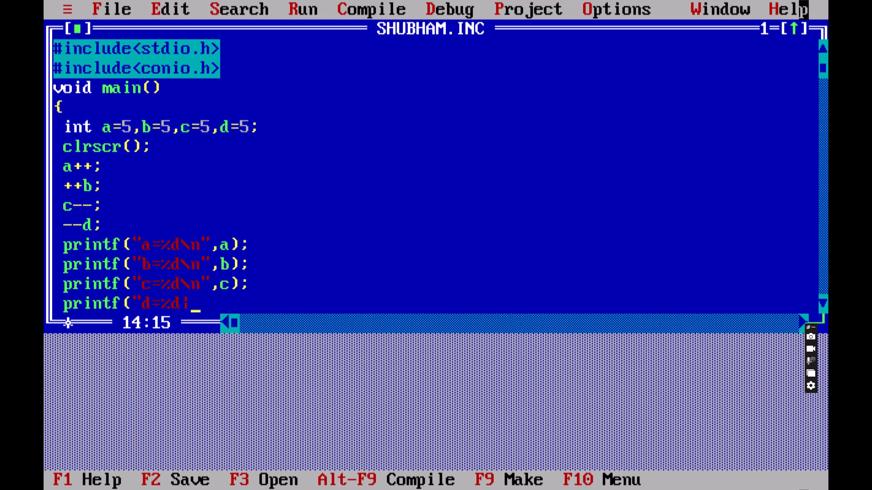
key(Insert)
key(Insert)
key(BackSpace)
text(\n);)
key(Return)
key(BackSpace)
key(BackSpace)
key(BackSpace)
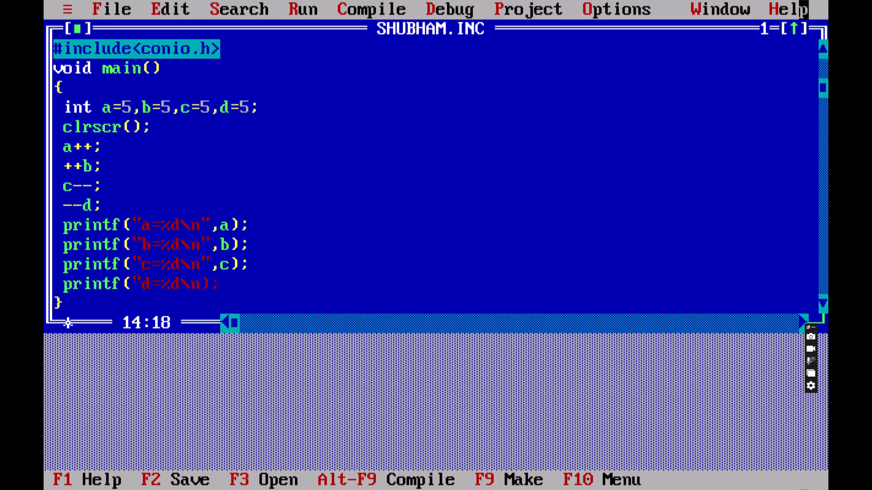
key(BackSpace)
key(BackSpace)
key(n)
key(shift+quotedbl)
key(comma)
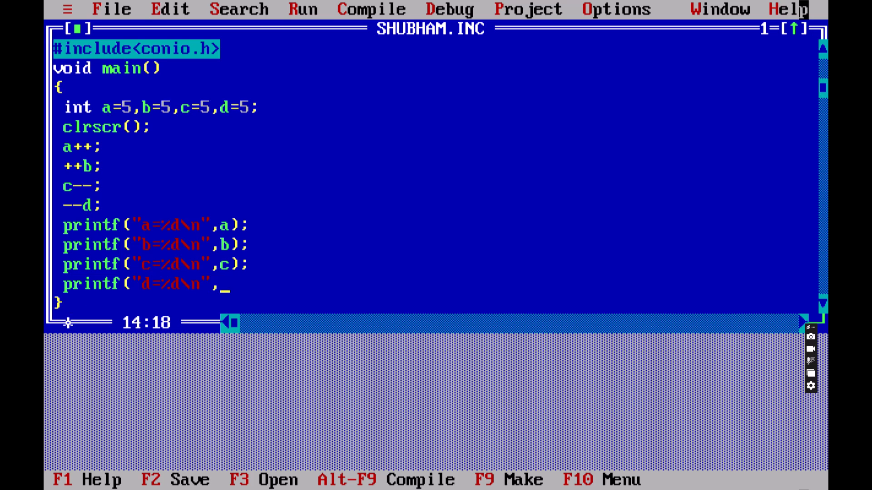
text(d))
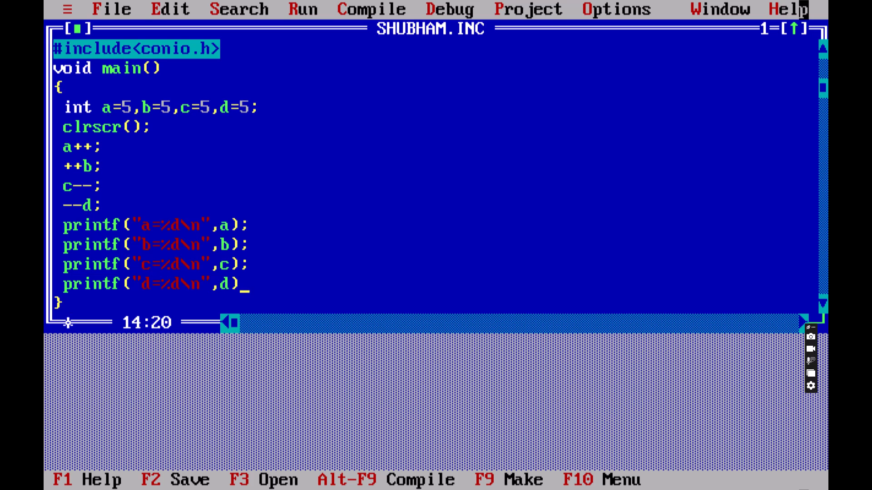
key(semicolon)
Add the statement getch(); on a new line below the last print statement, before the closing brace.
key(Return)
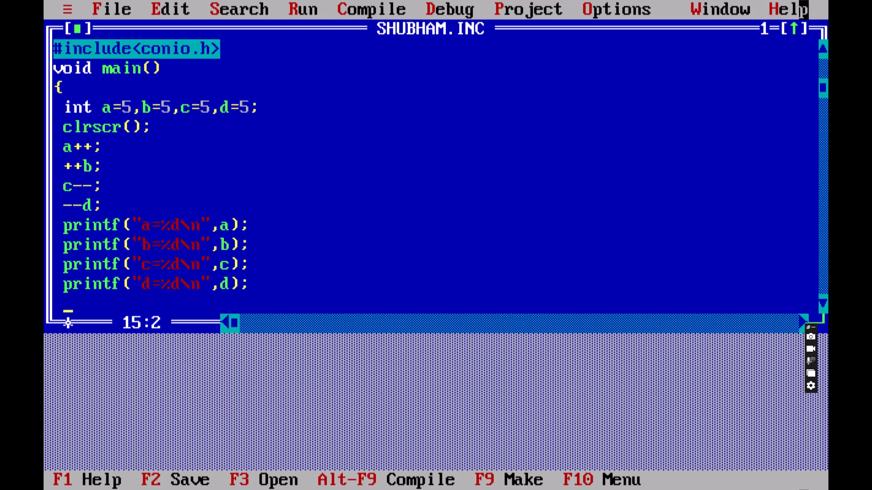
key(BackSpace)
key(space)
text(getch()_)
key(semicolon)
key(Return)
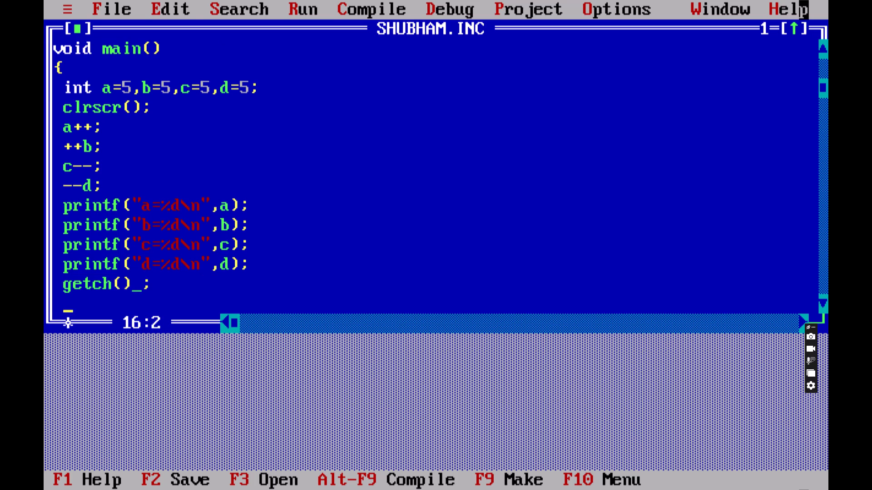
key(BackSpace)
key(BackSpace)
key(BackSpace)
key(BackSpace)
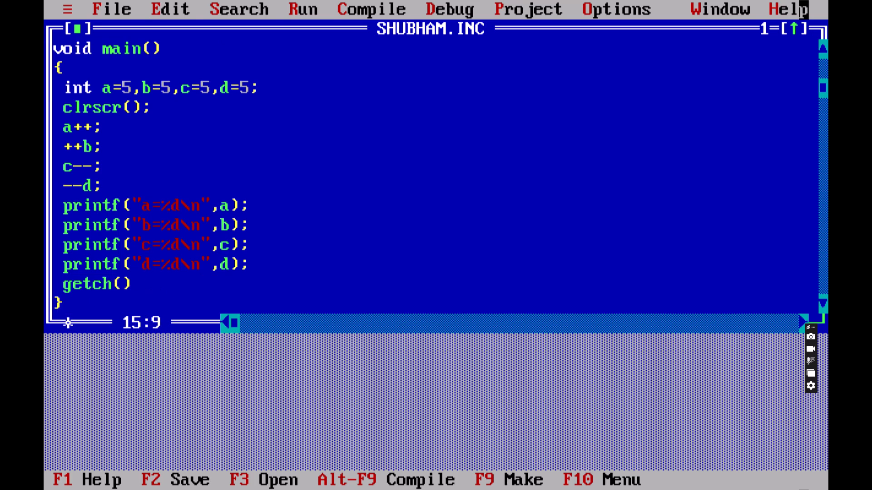
key(semicolon)
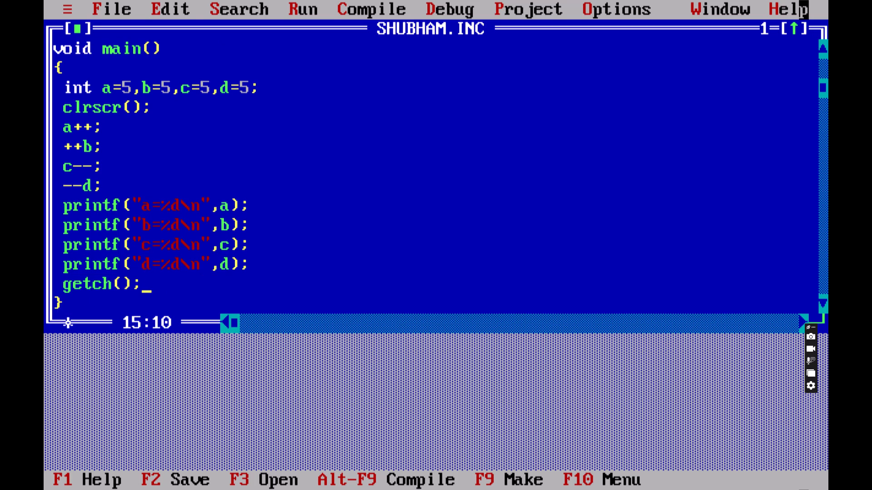
Build the finished program, run it to show its output, and return to the code.
key(F9)
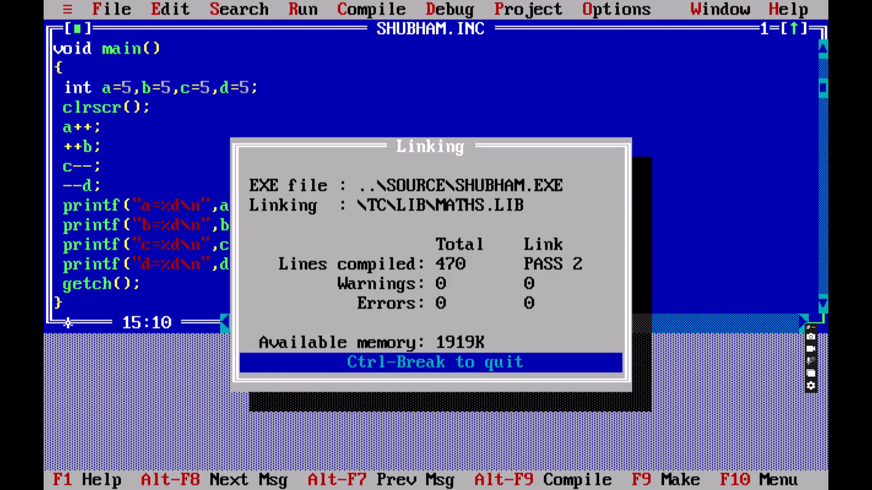
key(space)
key(ctrl+F9)
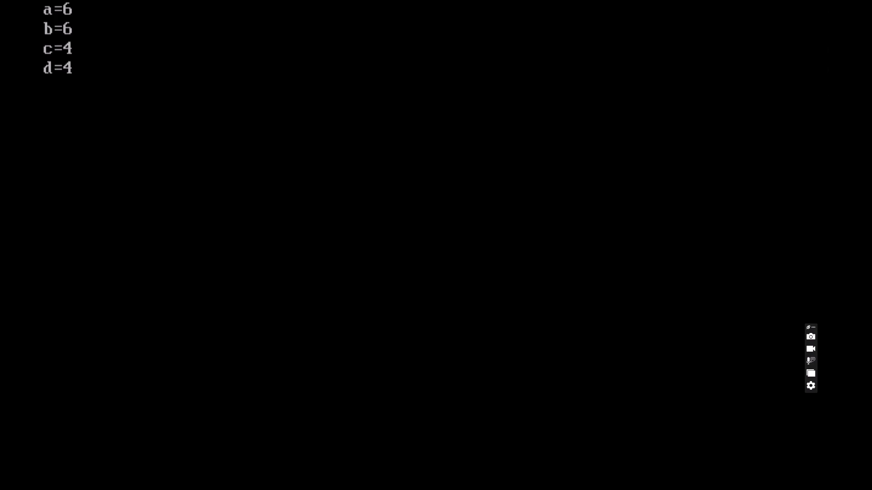
key(BackSpace)
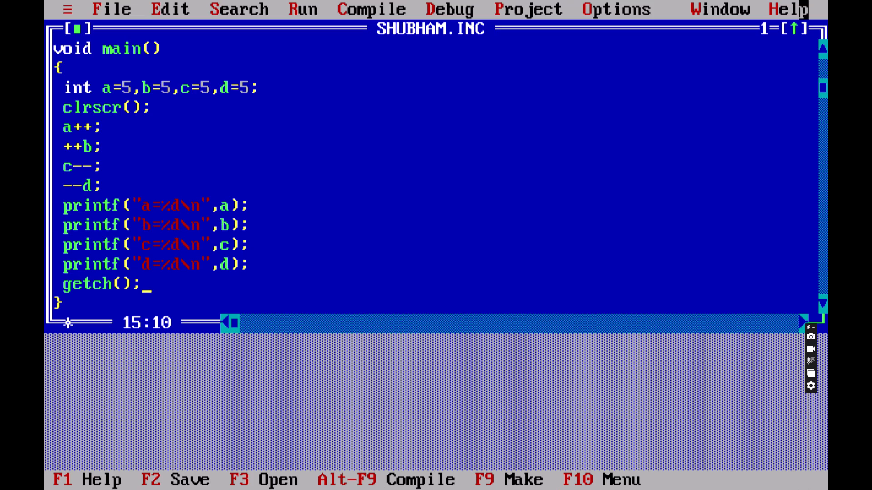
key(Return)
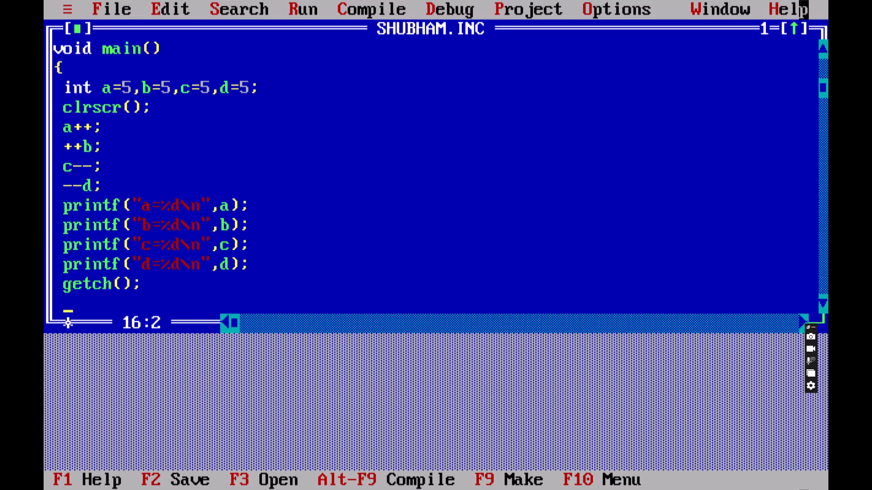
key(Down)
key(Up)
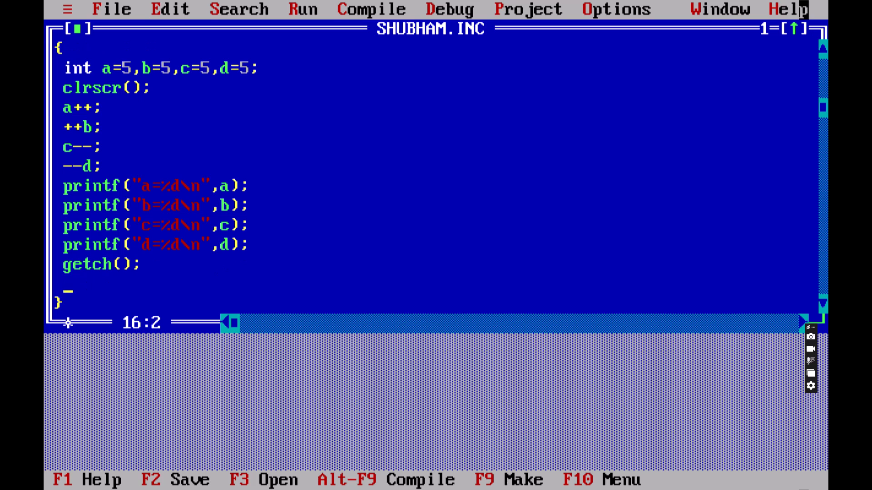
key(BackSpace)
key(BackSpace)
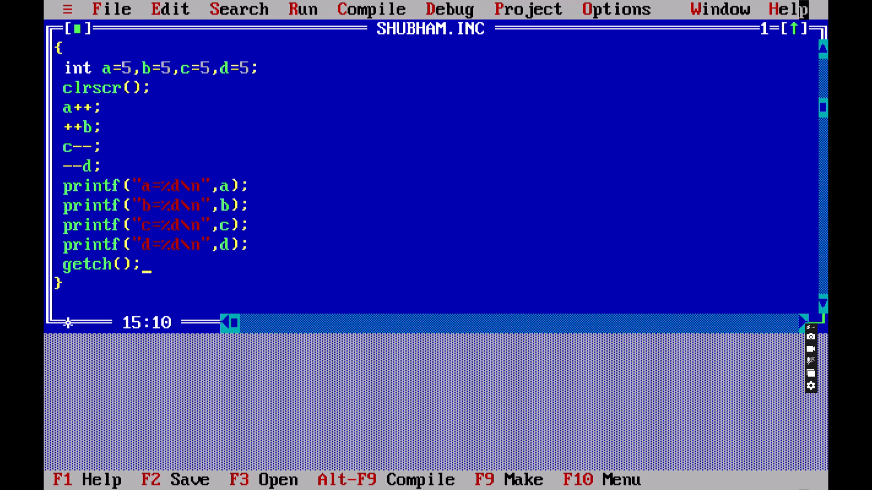
Build the program again and dismiss the build report.
key(F9)
key(space)
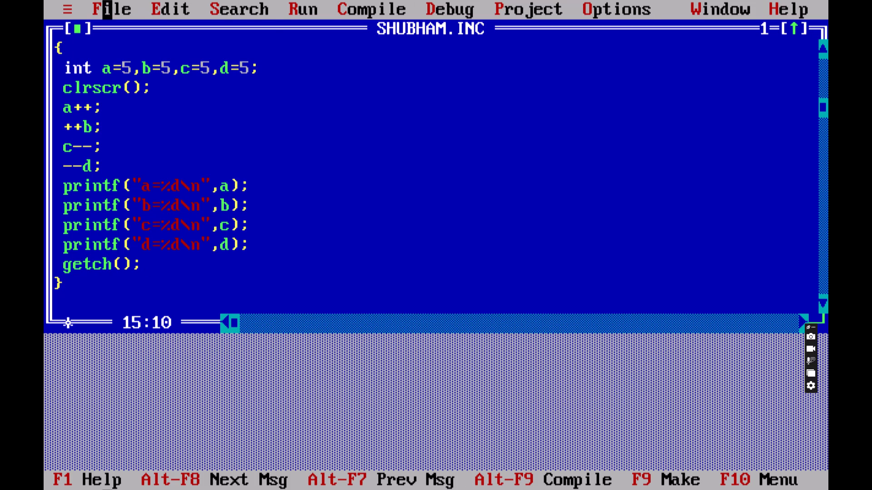
Run the program to show its output and take the emulator window out of full screen.
click(436, 245)
click(436, 245)
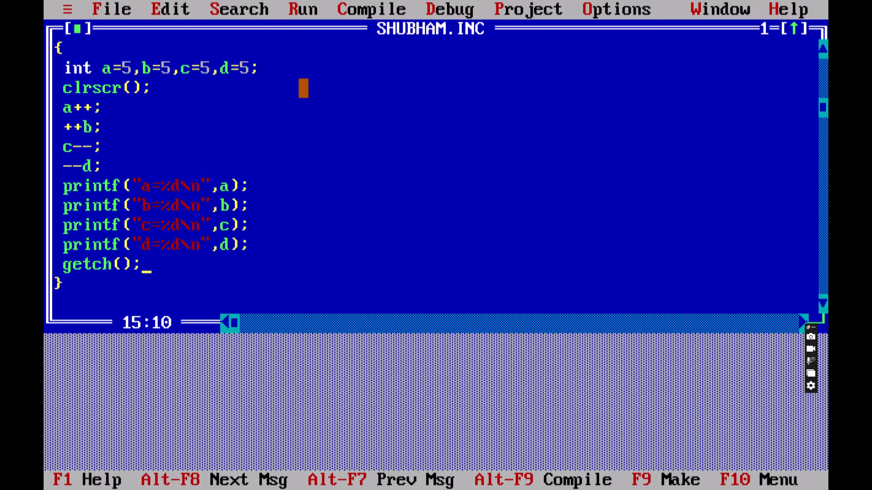
click(436, 245)
click(436, 245)
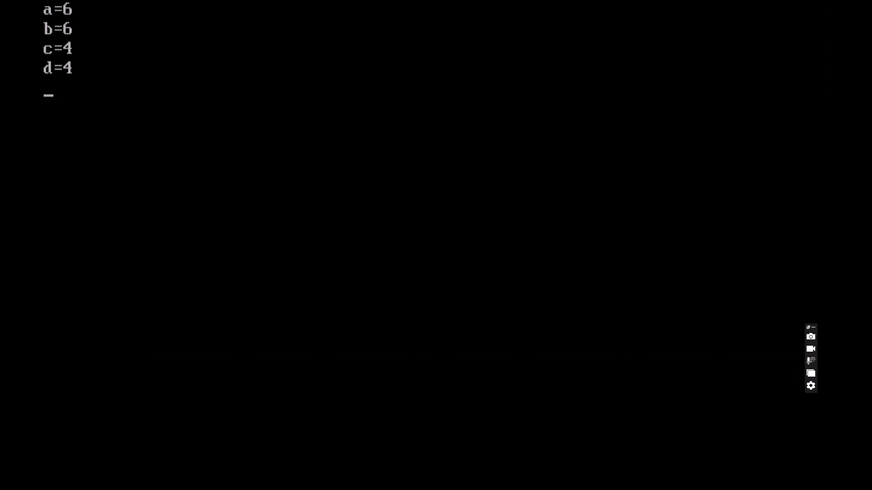
key(ctrl+alt+Return)
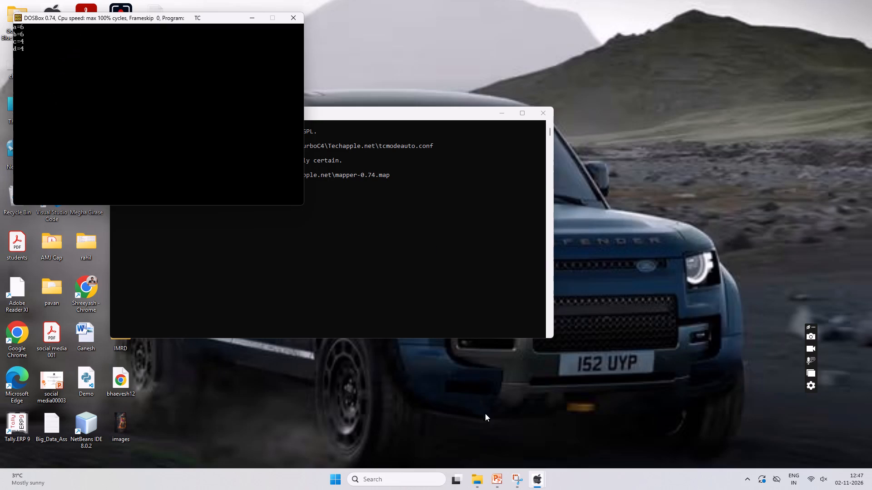
Use Snipping Tool to capture only the four output lines for a, b, c and d.
click(517, 486)
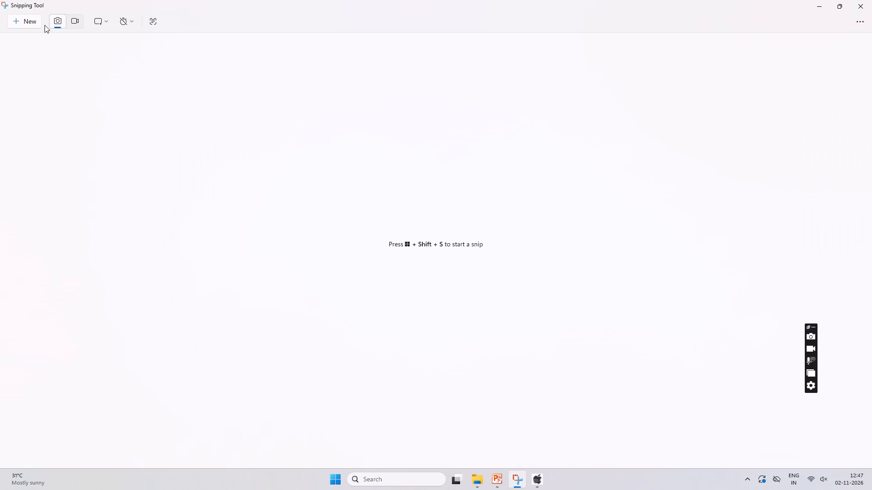
click(35, 24)
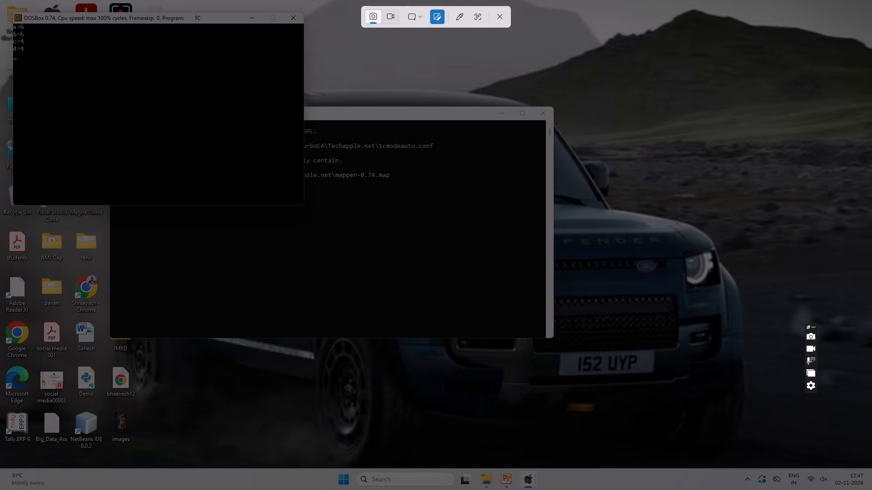
drag(13, 23, 30, 35)
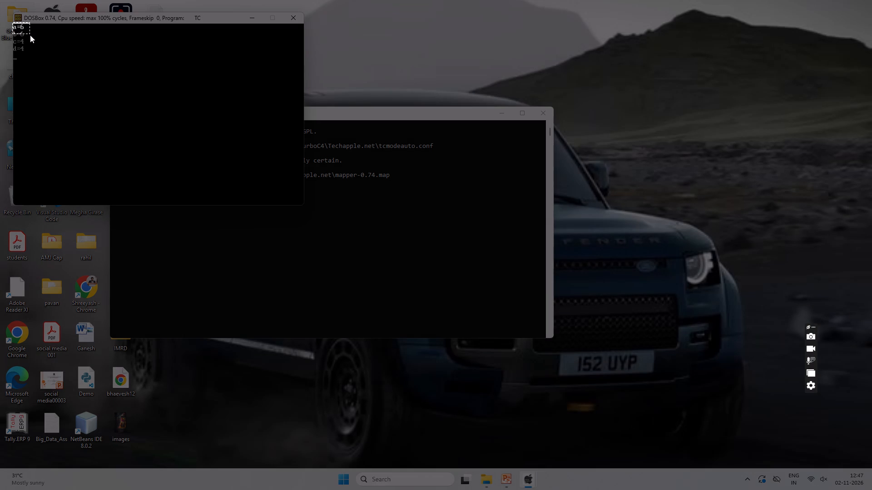
drag(30, 35, 30, 59)
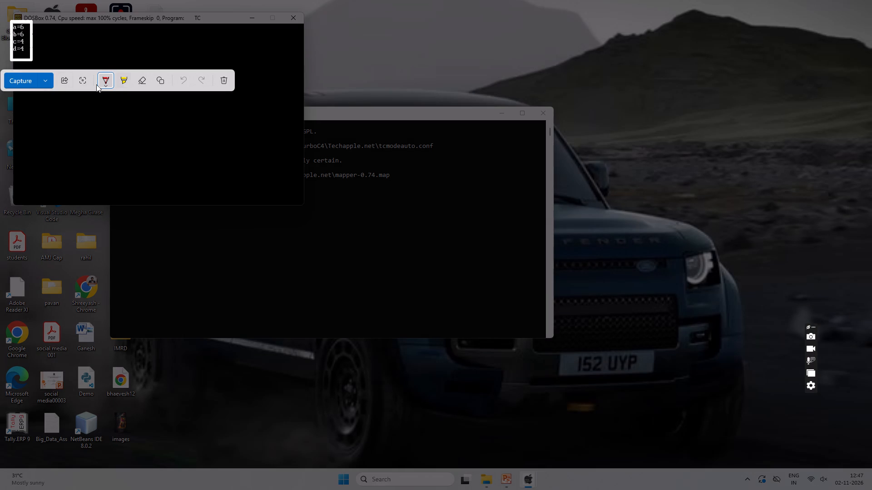
click(31, 78)
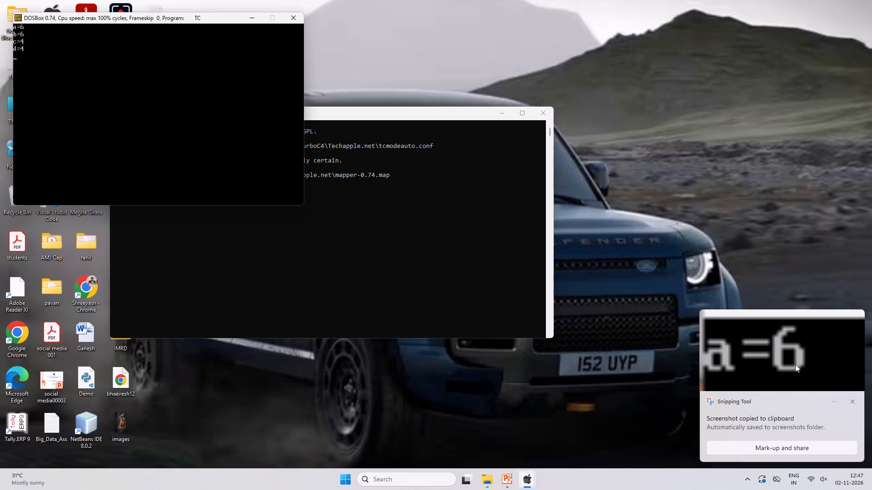
Save the output snip as a PNG named "increment output" in the Screenshots folder and close Snipping Tool.
click(777, 368)
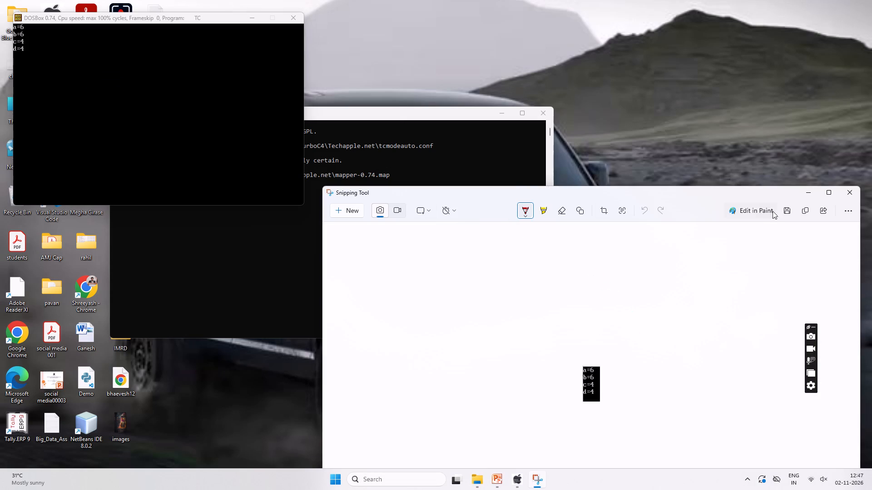
click(783, 213)
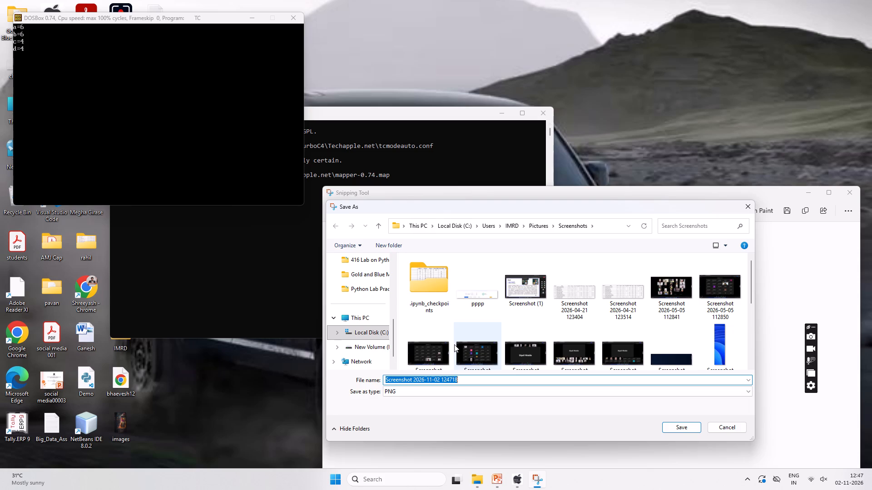
key(BackSpace)
text(incre)
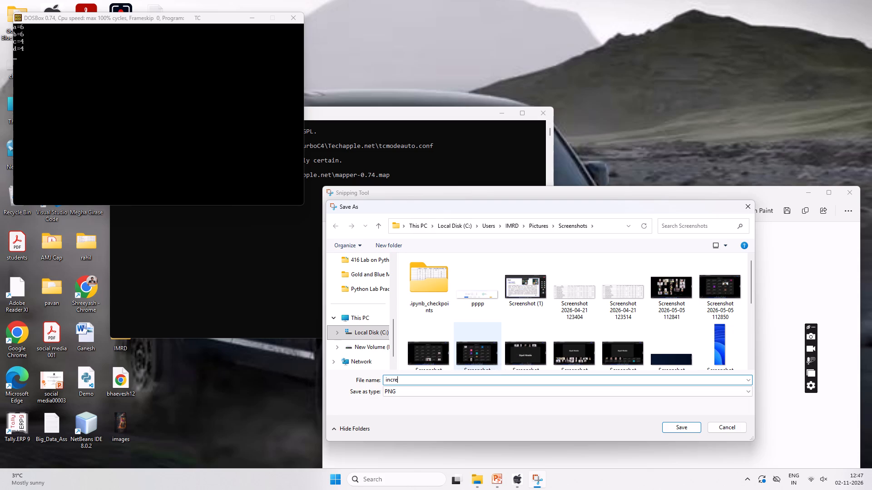
text(ment)
key(space)
text(output)
key(Return)
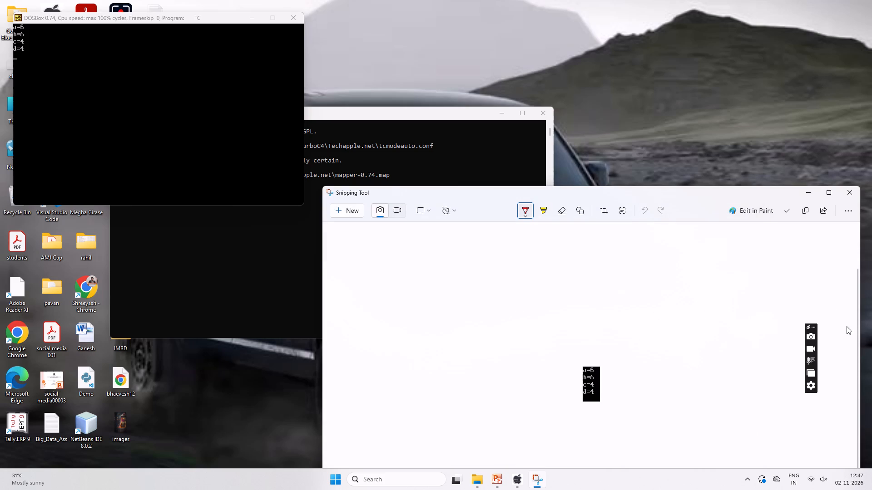
click(857, 186)
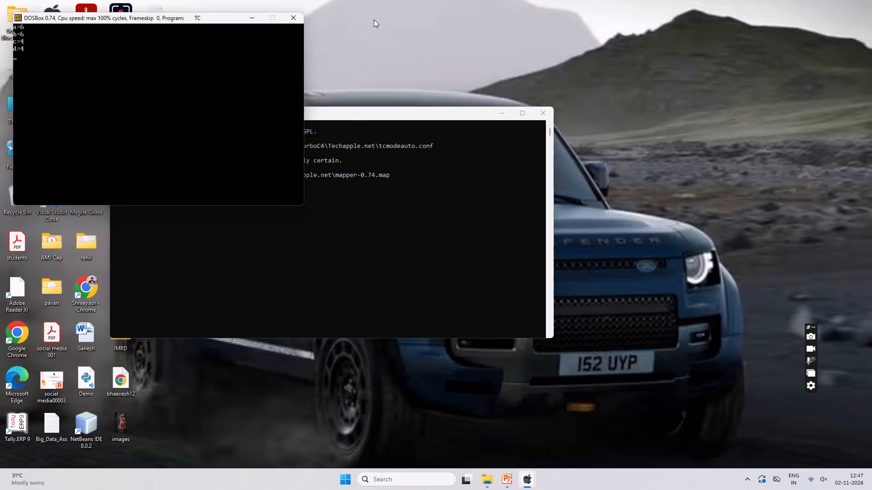
Close the DOSBox window with the running Turbo C++ program.
click(288, 17)
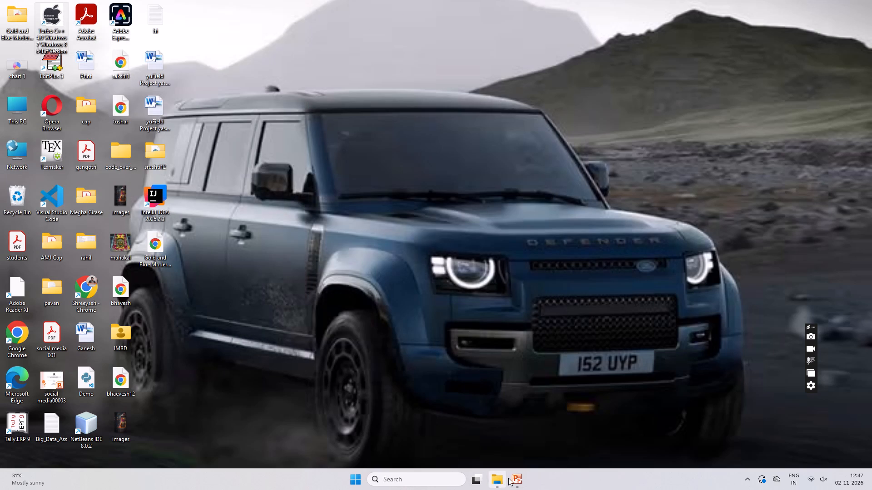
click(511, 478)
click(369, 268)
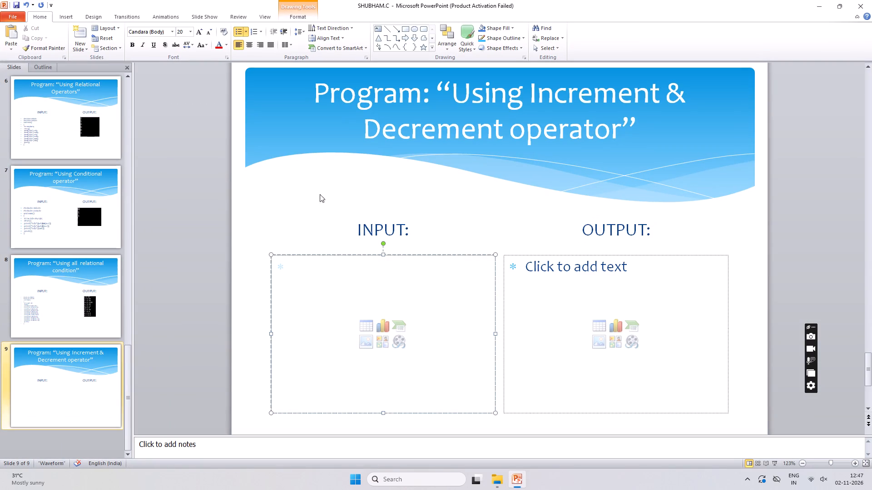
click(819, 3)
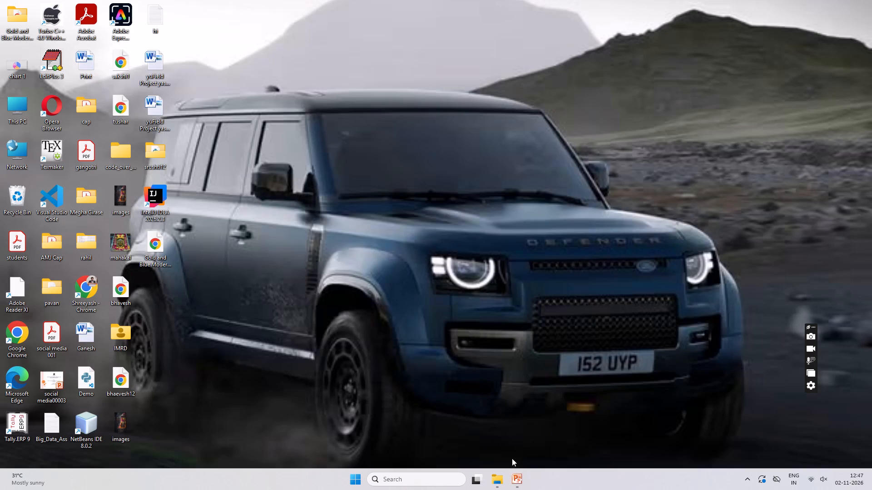
Switch to File Explorer and open the folder C:\TurboC4\TC\BIN.
click(493, 489)
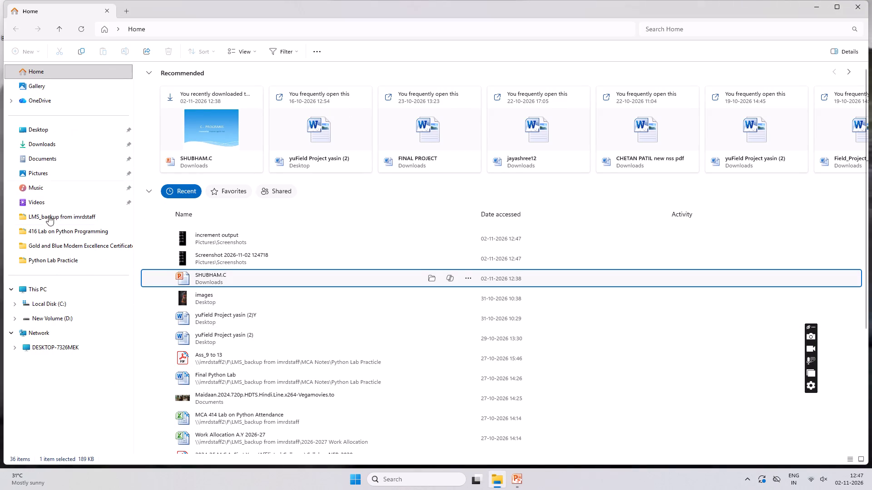
click(60, 310)
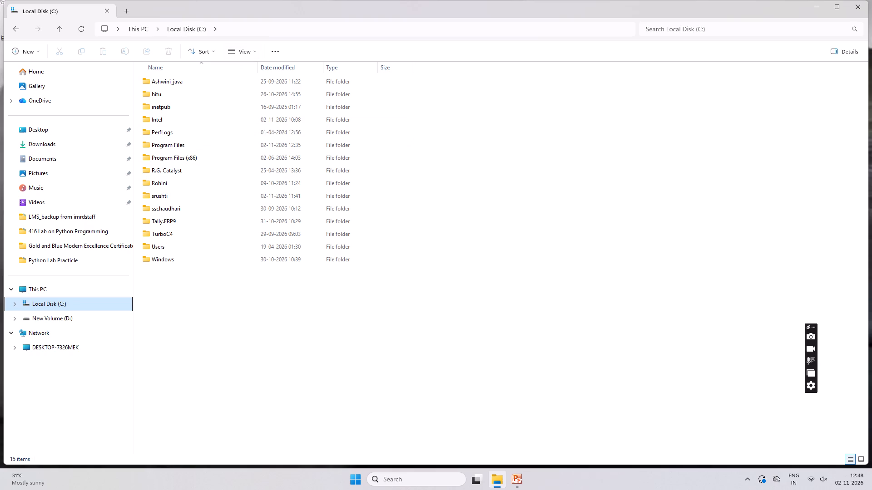
triple_click(58, 300)
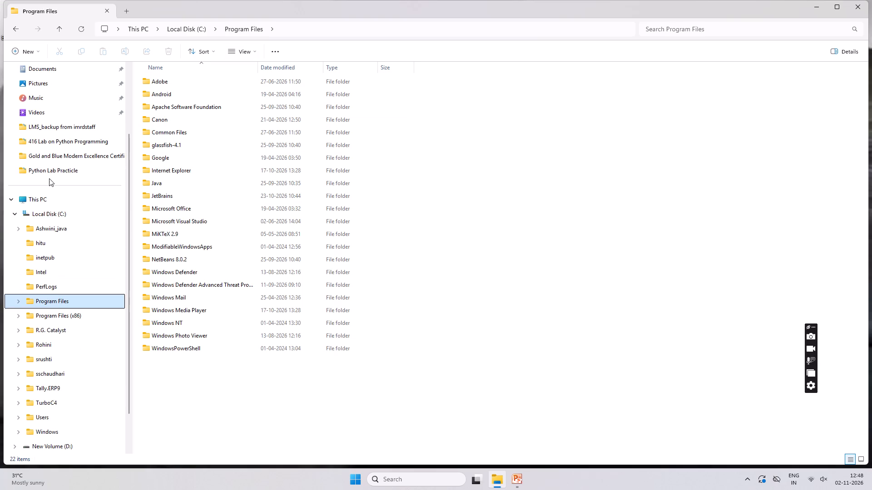
click(54, 211)
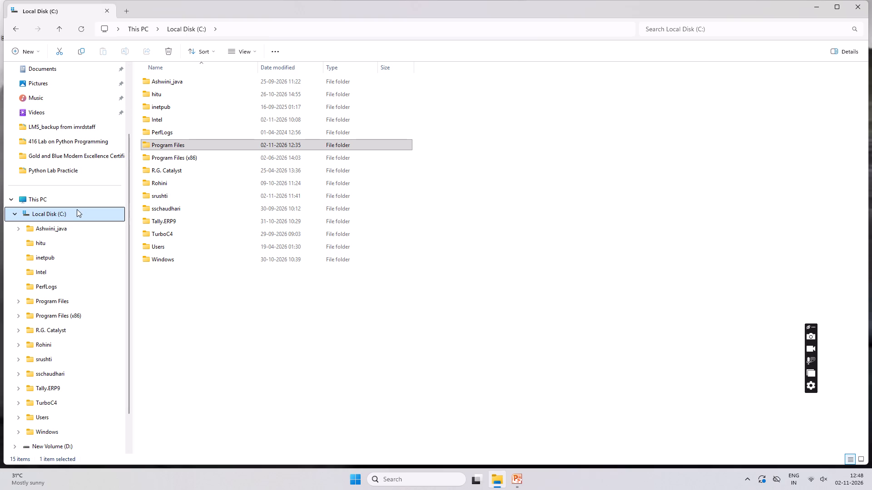
double_click(185, 237)
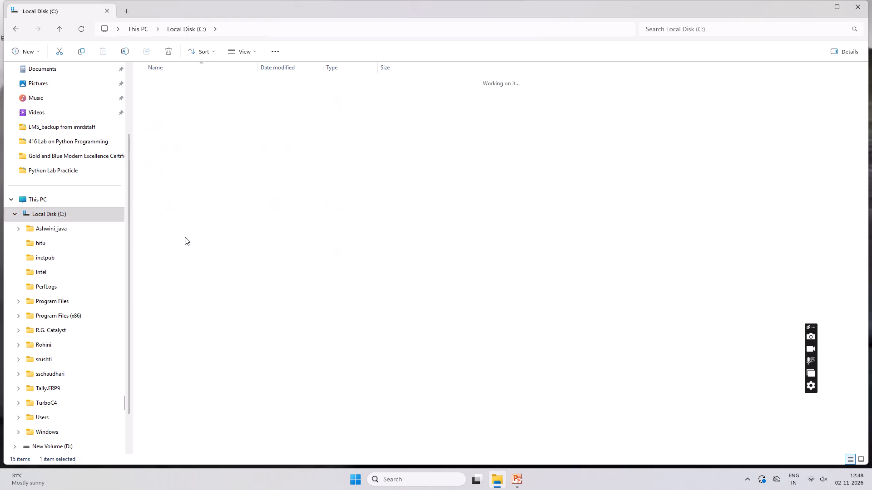
double_click(183, 98)
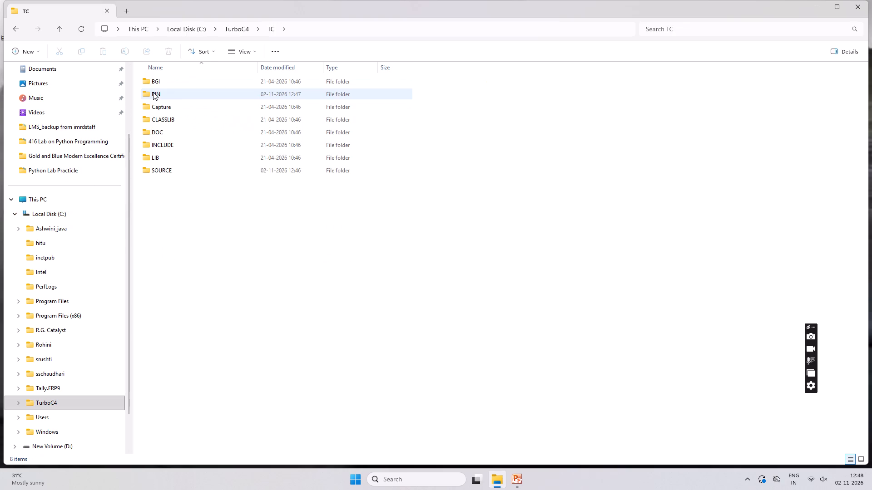
double_click(157, 98)
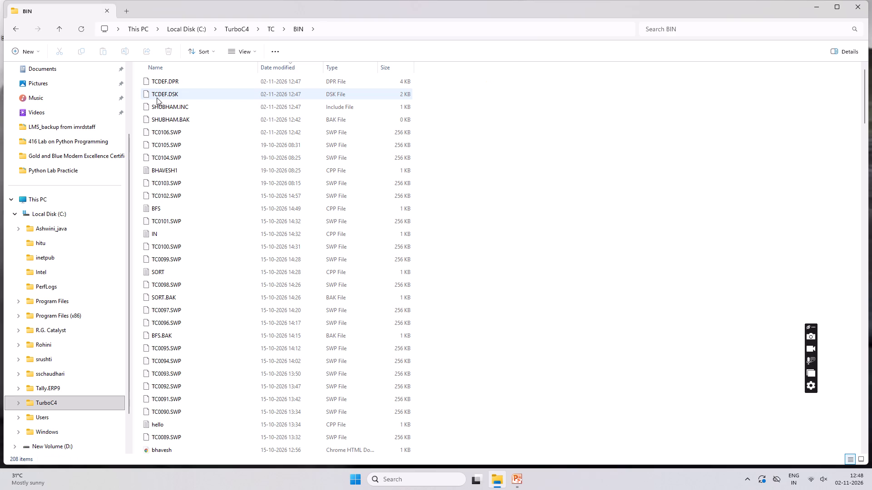
Look through the BIN folder for the program's source file and search it for "shubham".
scroll(173, 124, down, 20)
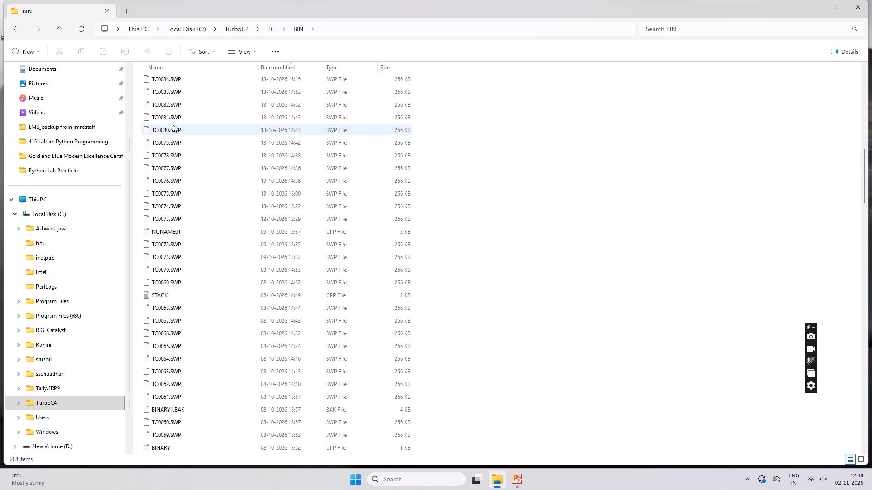
scroll(173, 124, down, 20)
scroll(173, 124, down, 20)
scroll(173, 124, down, 7)
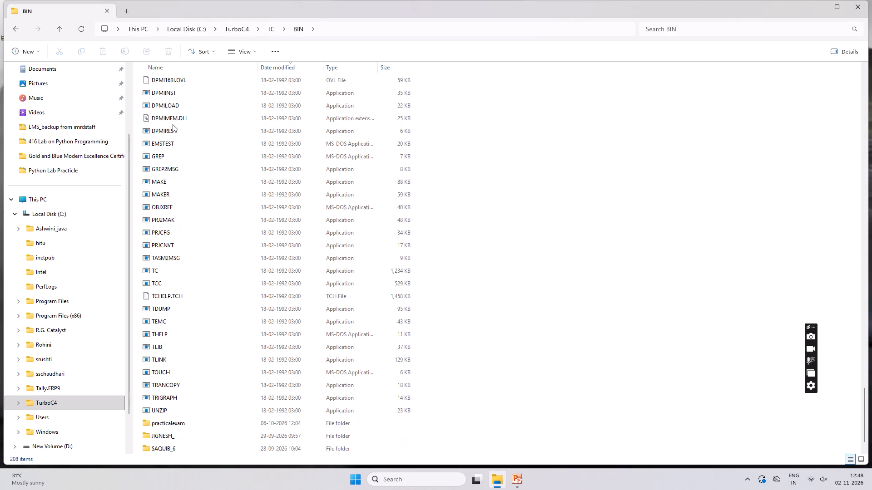
scroll(173, 124, down, 11)
scroll(173, 124, down, 10)
scroll(173, 124, up, 5)
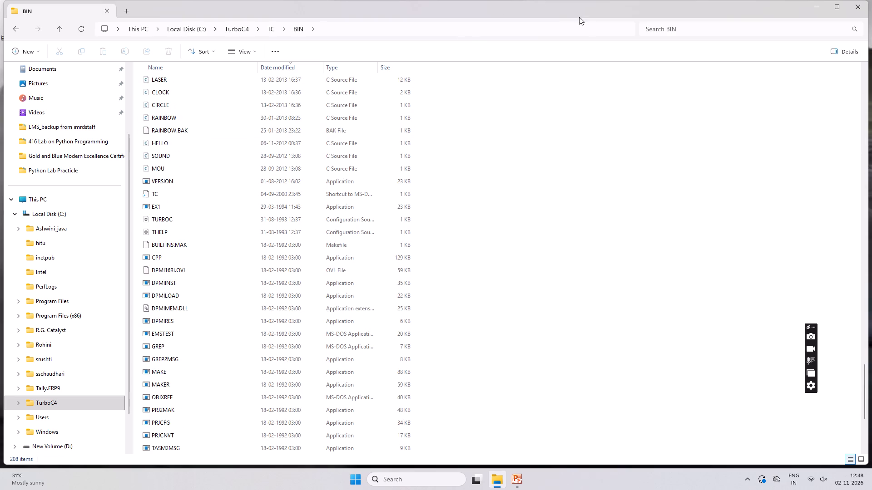
click(767, 31)
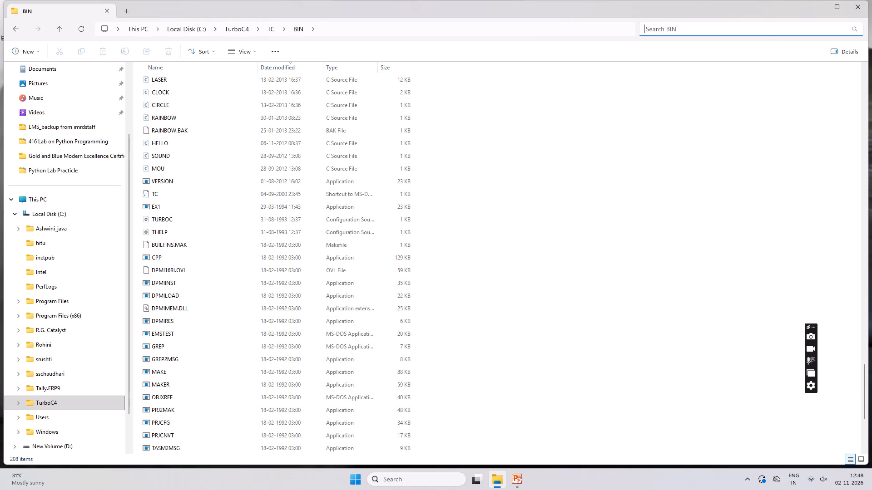
text(shubhj)
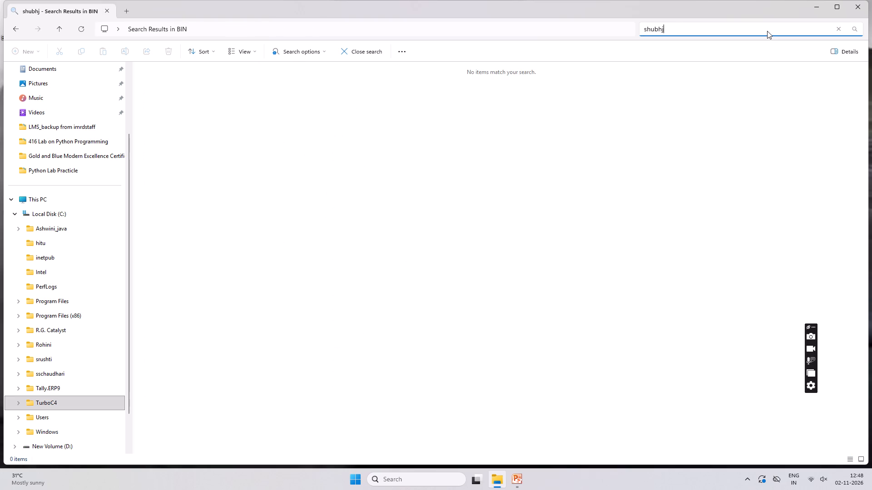
key(BackSpace)
text(am)
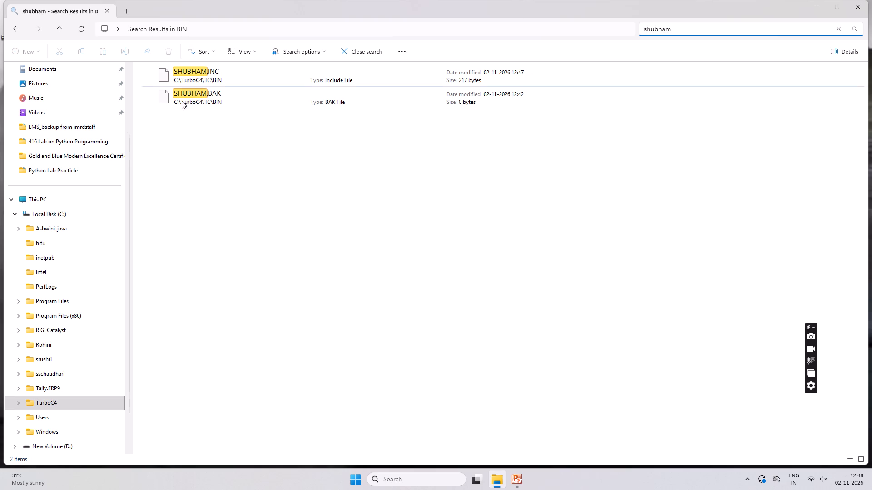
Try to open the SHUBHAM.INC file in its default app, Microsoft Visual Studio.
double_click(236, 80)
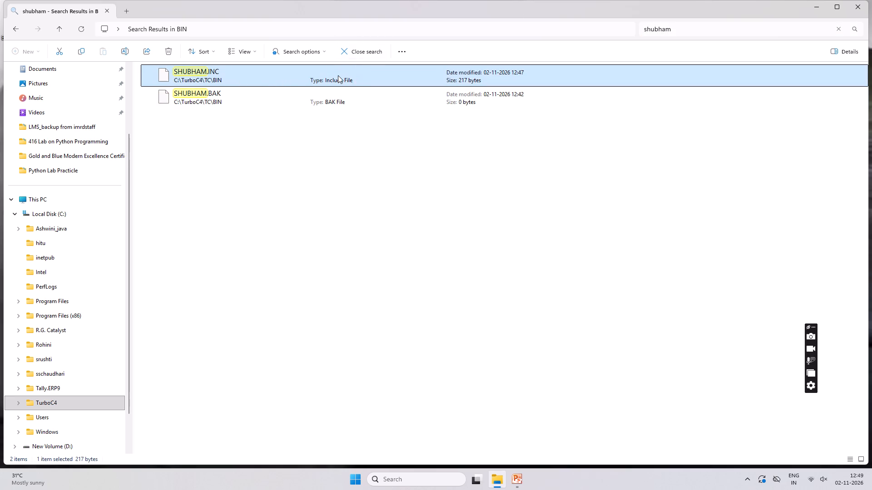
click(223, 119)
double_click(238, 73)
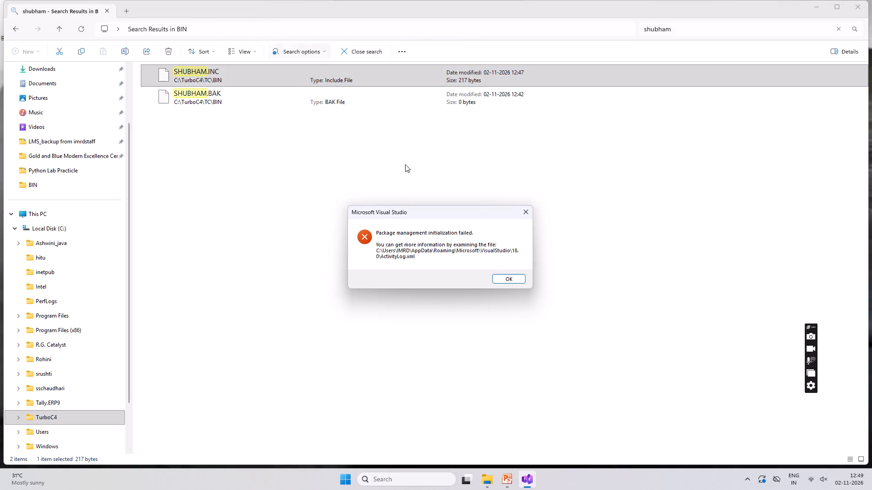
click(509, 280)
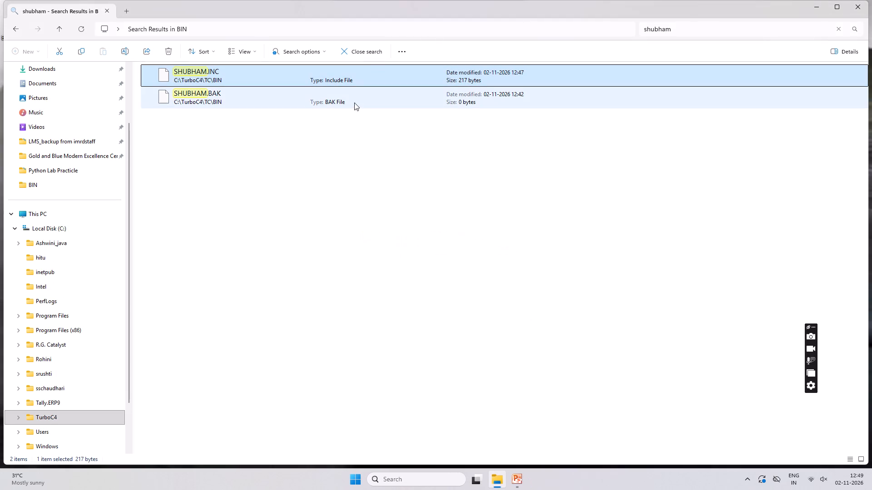
Open the SHUBHAM.INC file in Microsoft Word and dismiss the Office Activation Wizard.
right_click(348, 73)
click(379, 125)
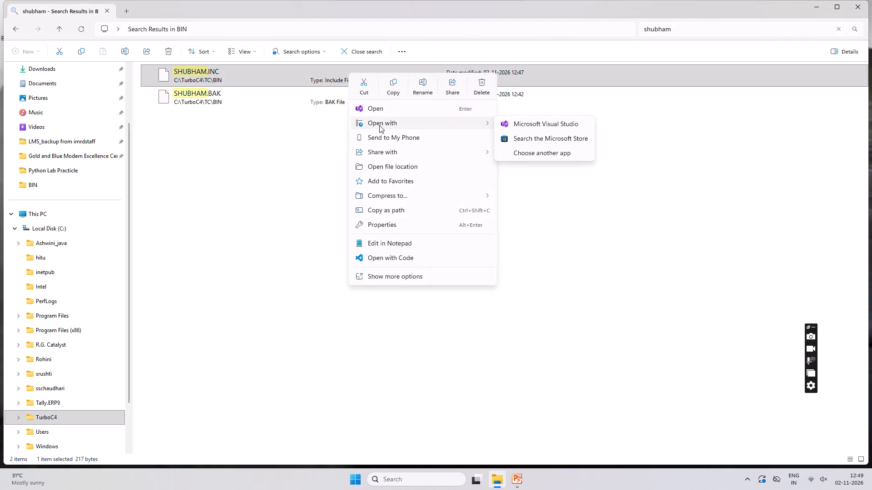
click(524, 157)
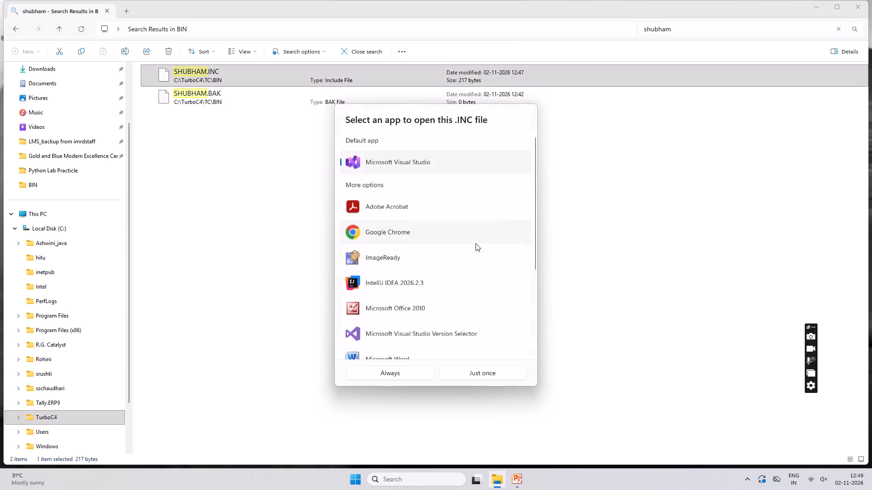
scroll(410, 258, down, 1)
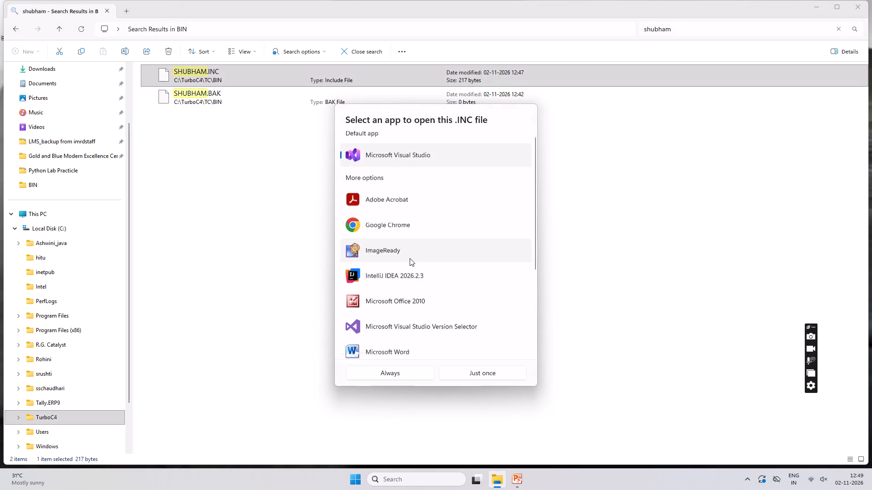
scroll(410, 258, down, 2)
double_click(410, 258)
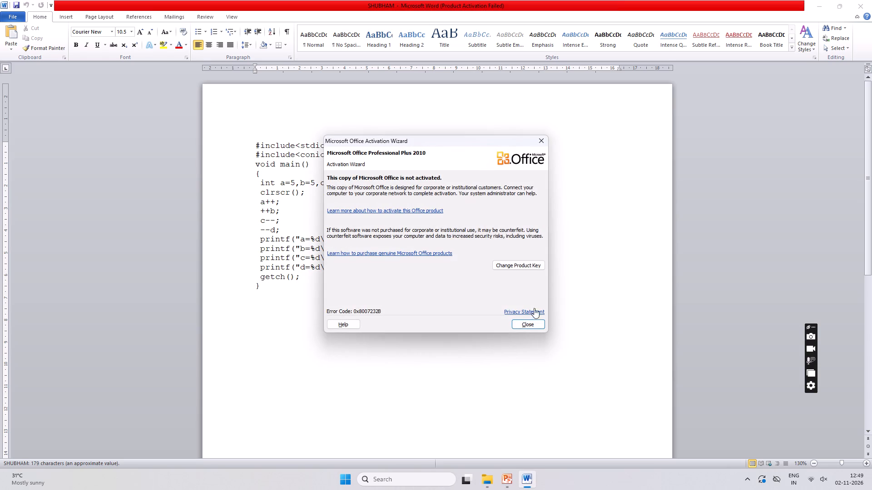
double_click(531, 331)
click(530, 323)
Copy the entire program code from Word and paste it as text only into the INPUT placeholder on PowerPoint slide 9.
drag(285, 289, 249, 117)
right_click(276, 211)
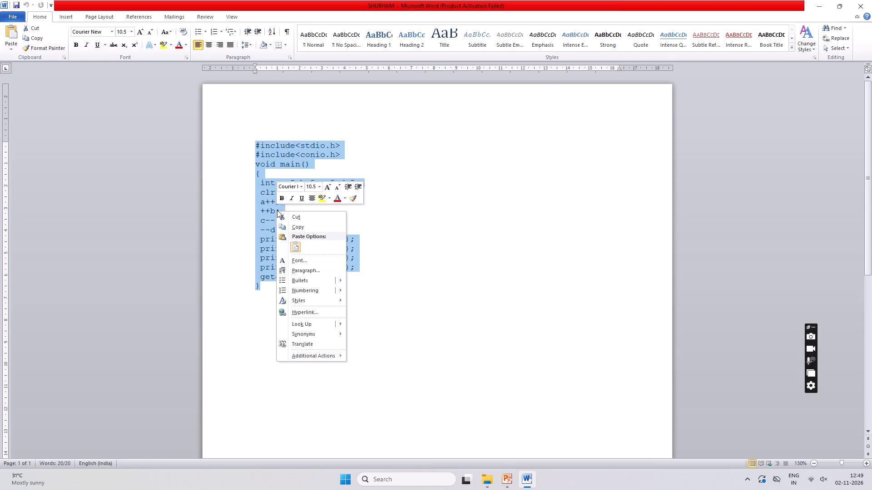
click(291, 222)
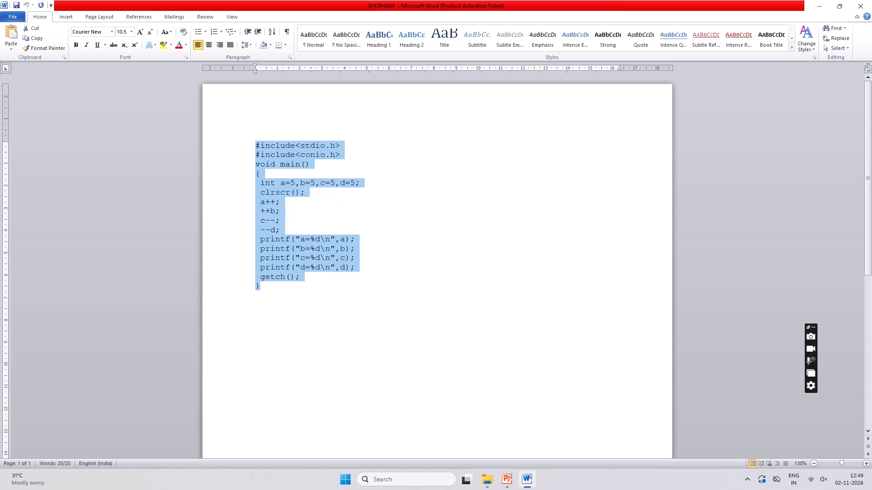
click(513, 488)
right_click(331, 291)
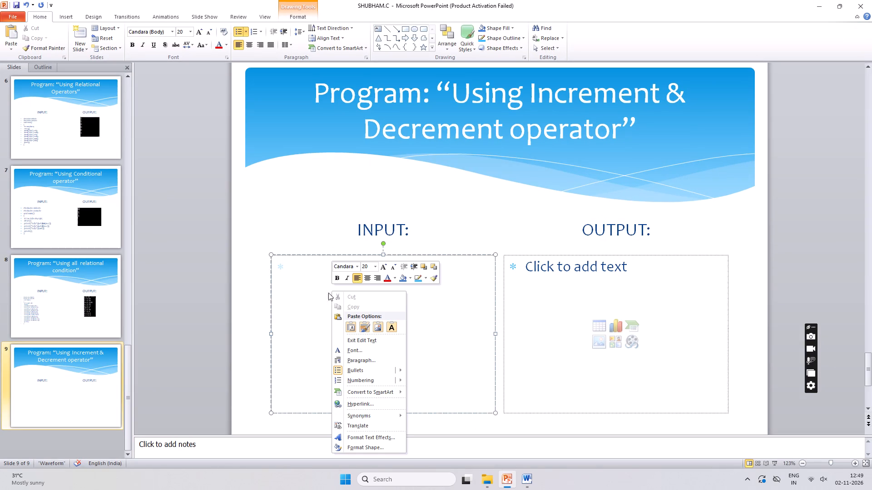
click(389, 324)
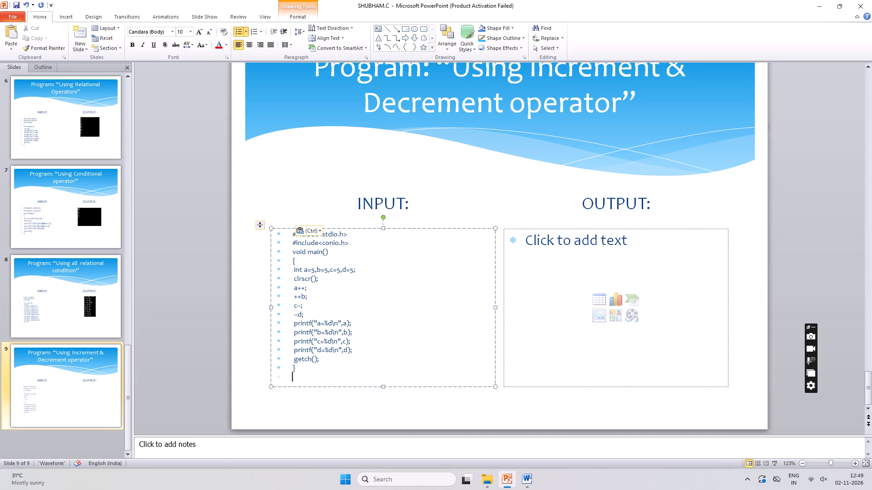
Insert the picture "increment output" from the Screenshots folder into the OUTPUT placeholder.
click(599, 320)
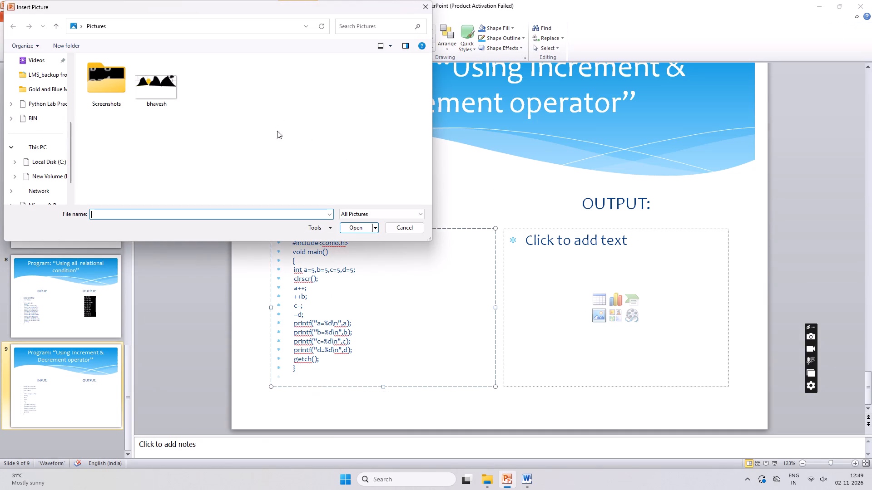
double_click(110, 84)
double_click(154, 88)
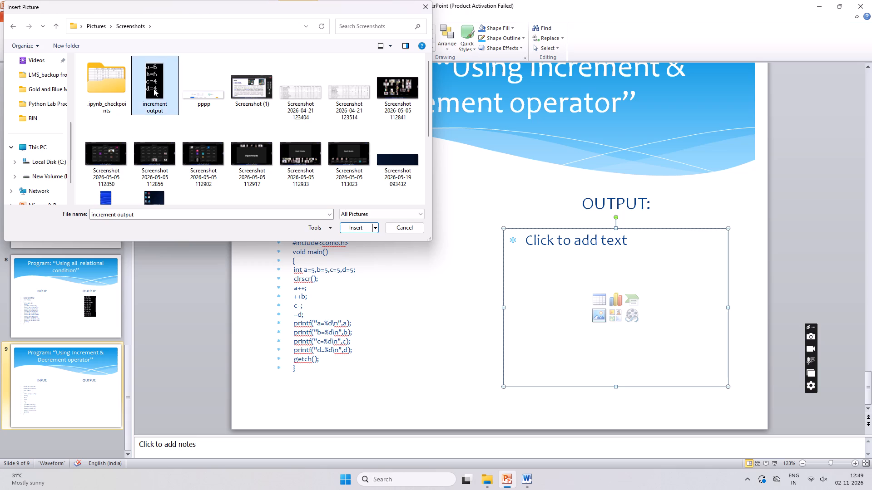
Move the output picture so it sits just below the OUTPUT heading, roughly centred under it.
drag(605, 286, 570, 251)
drag(587, 255, 594, 255)
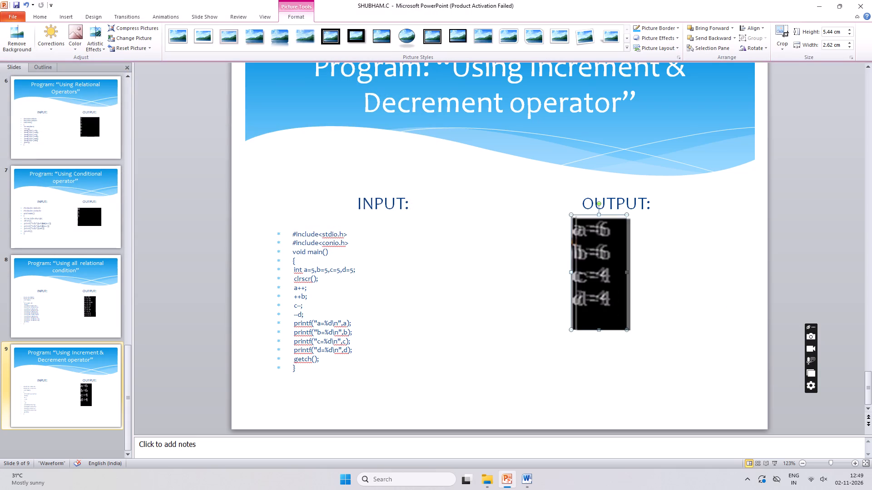
drag(594, 255, 610, 265)
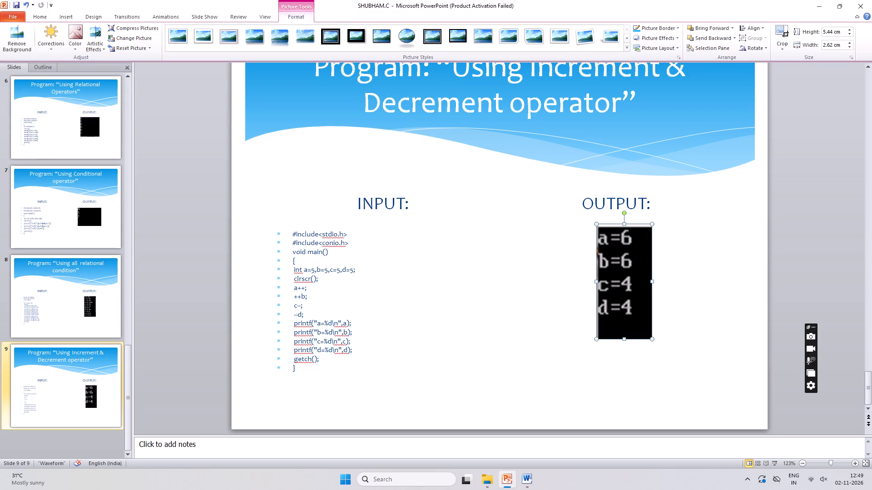
drag(608, 264, 604, 266)
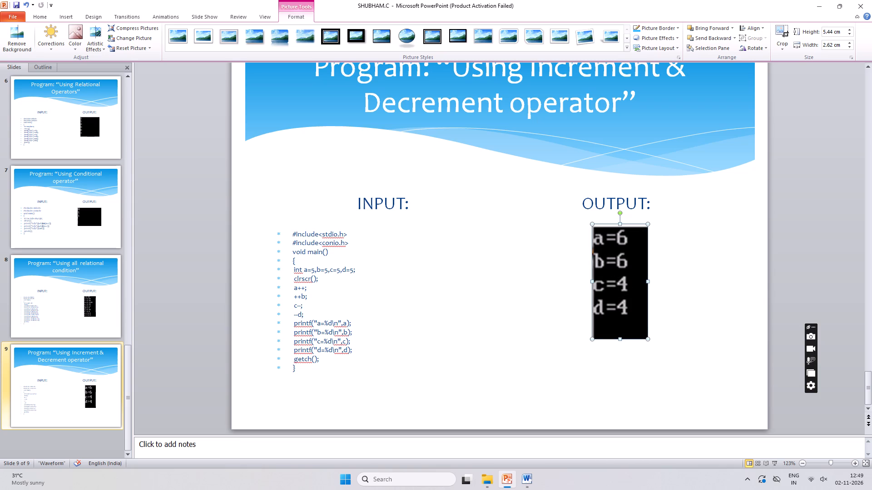
key(Down)
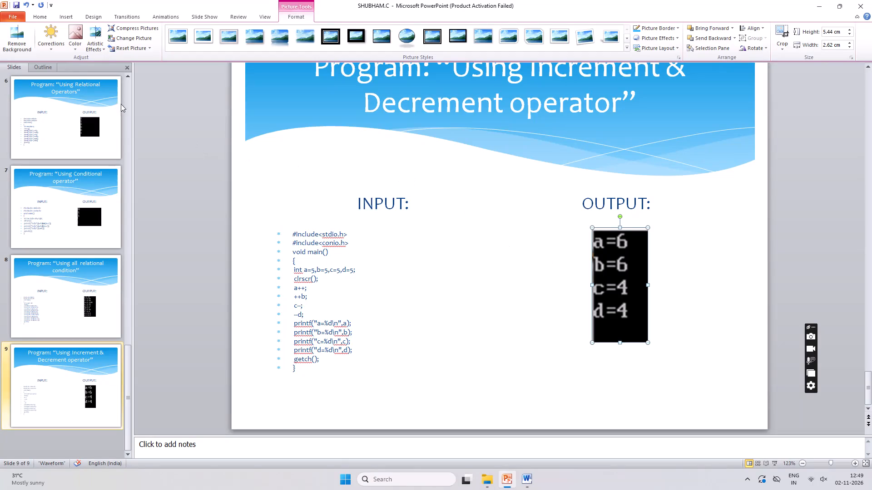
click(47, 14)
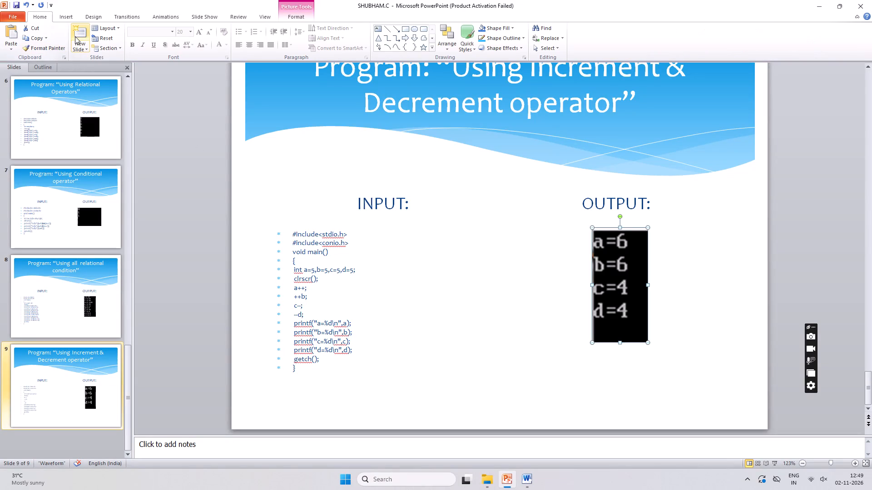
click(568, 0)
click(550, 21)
Minimize the PowerPoint, Word and File Explorer windows and launch Turbo C++ from the desktop.
click(814, 7)
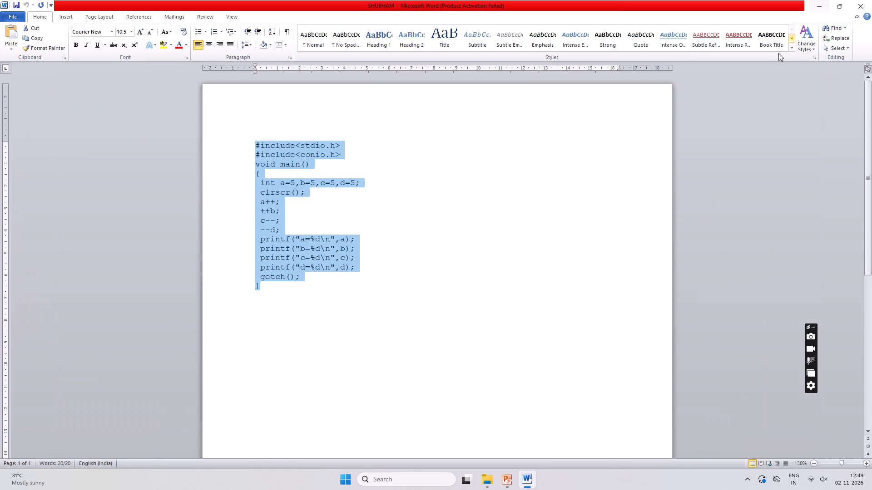
click(819, 10)
click(818, 0)
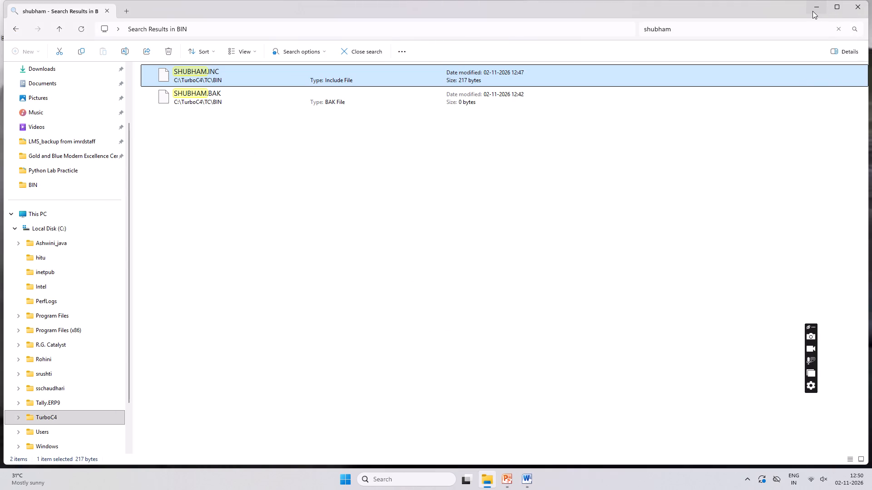
click(815, 7)
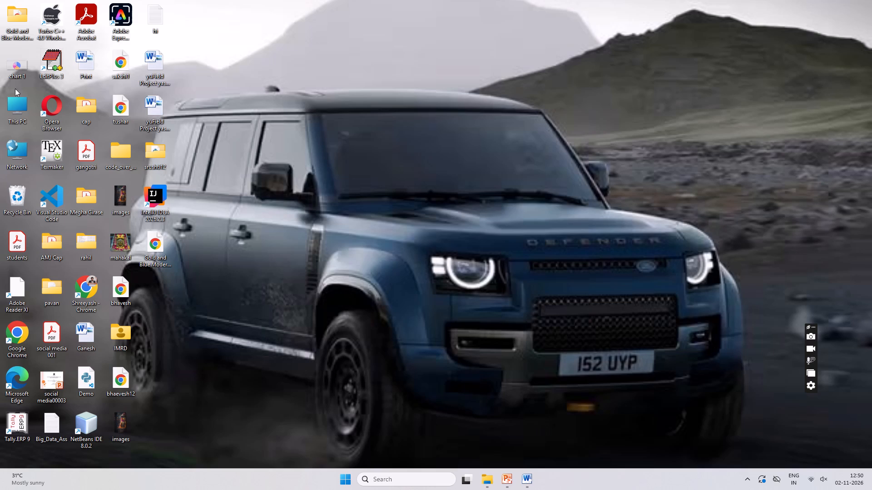
double_click(57, 19)
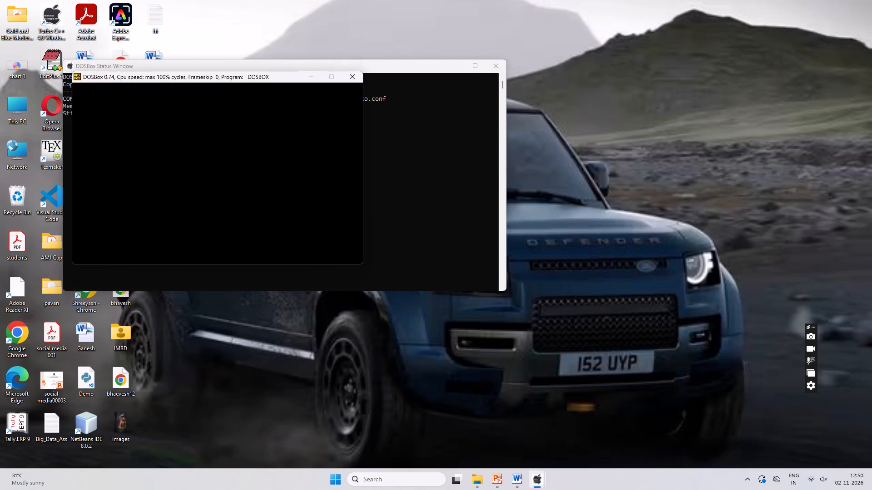
Create a new file in Turbo C++ and save it as shubham.preincrement.
click(436, 245)
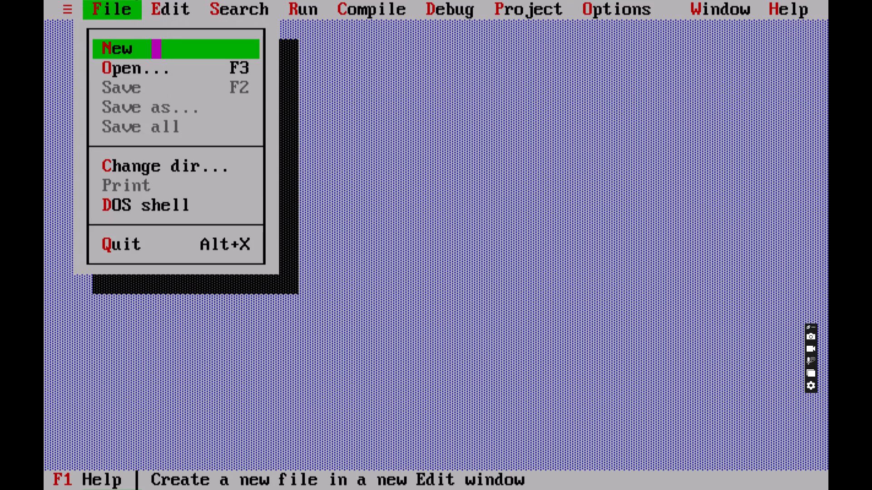
click(436, 245)
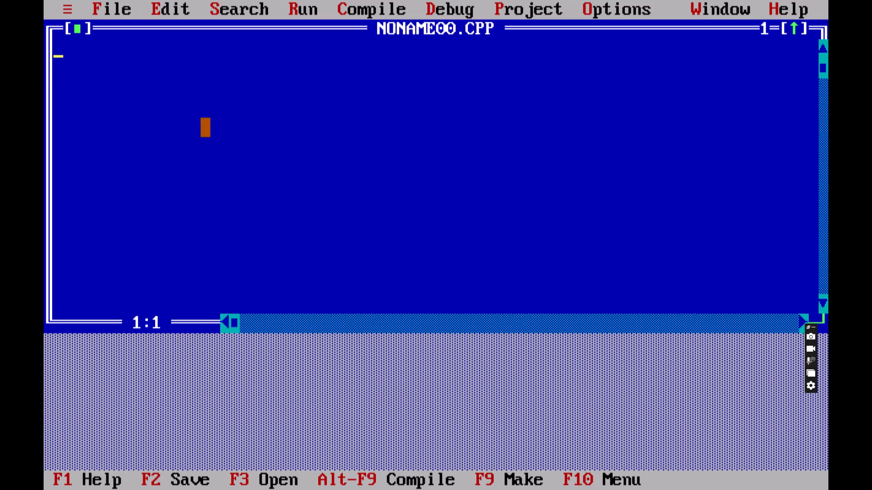
click(436, 245)
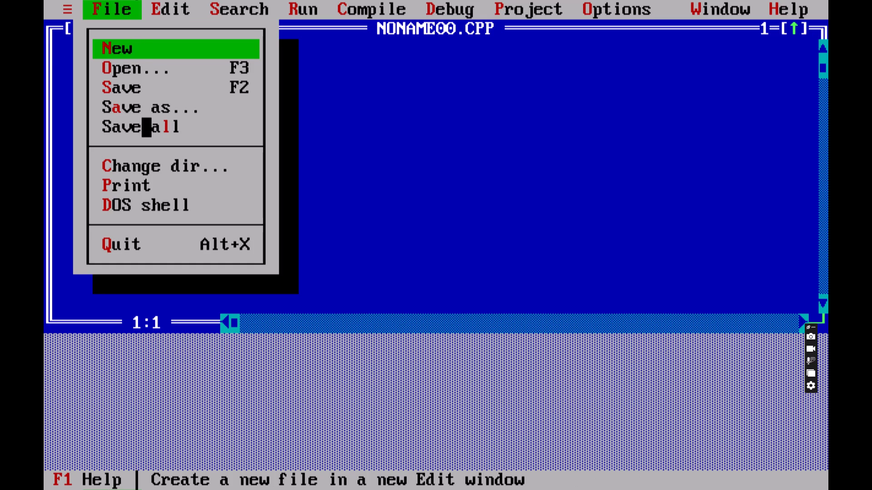
click(436, 245)
click(436, 245)
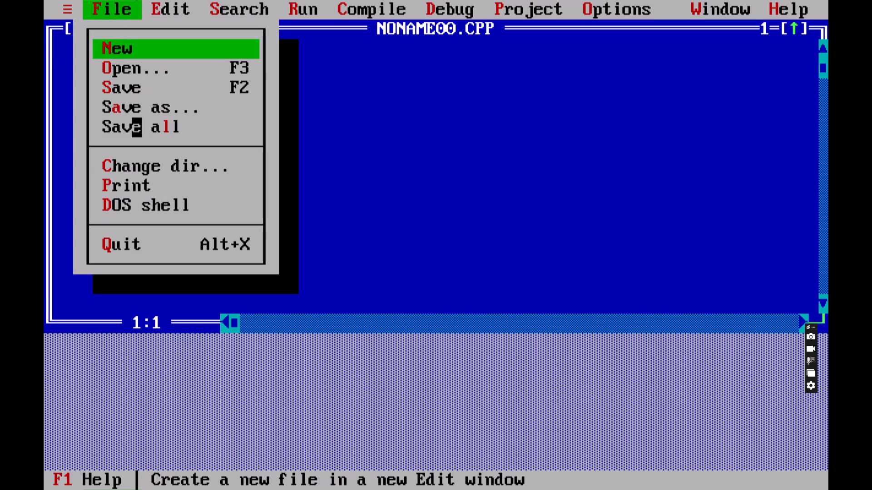
click(436, 245)
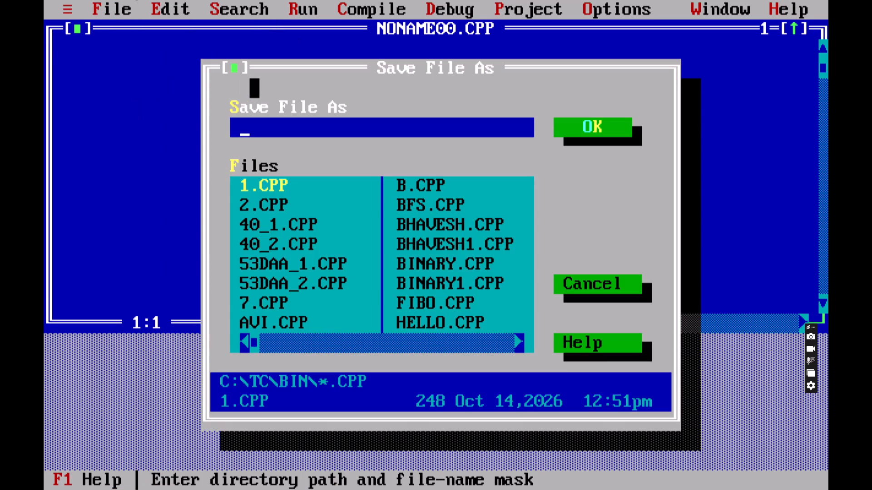
text(shubha)
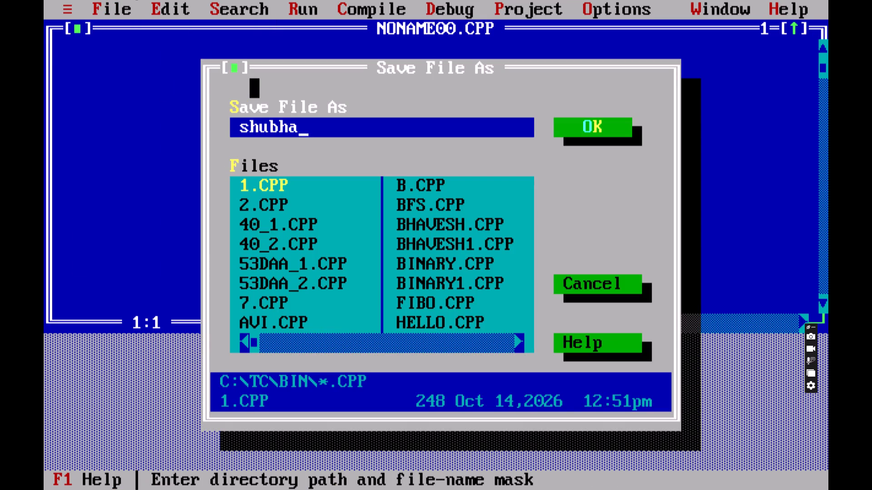
key(m)
key(period)
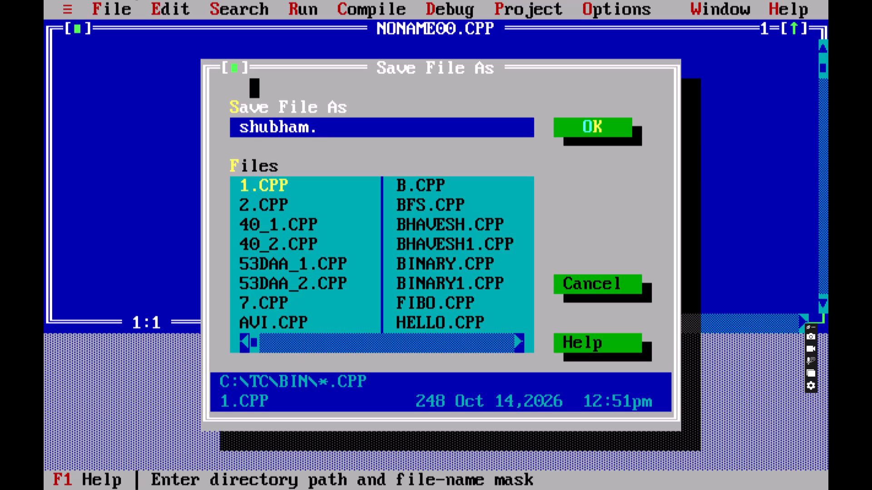
key(u)
key(BackSpace)
text(pre)
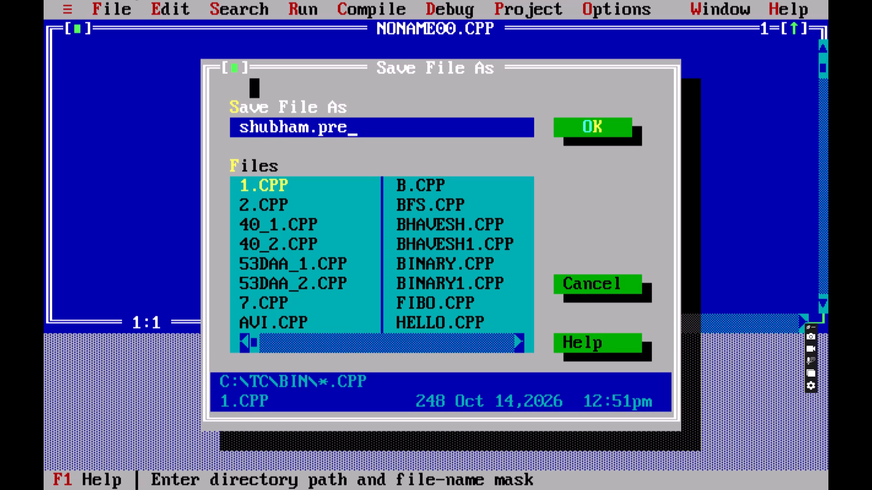
text(increment)
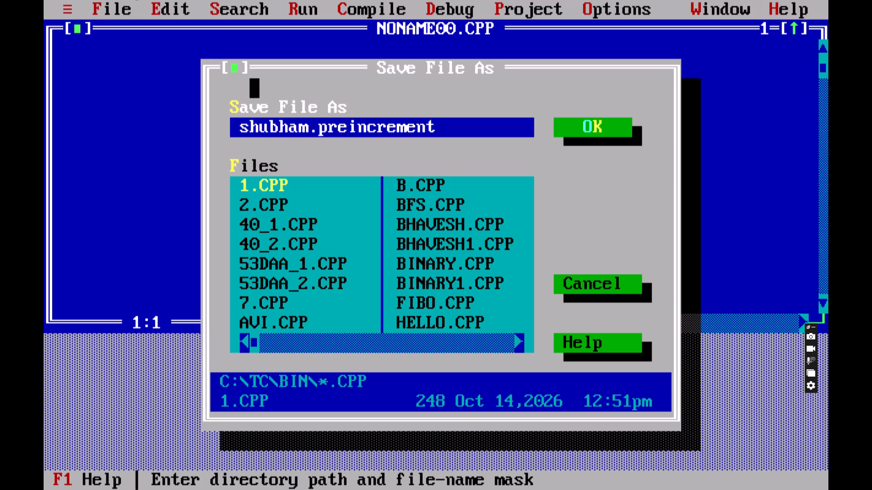
key(Return)
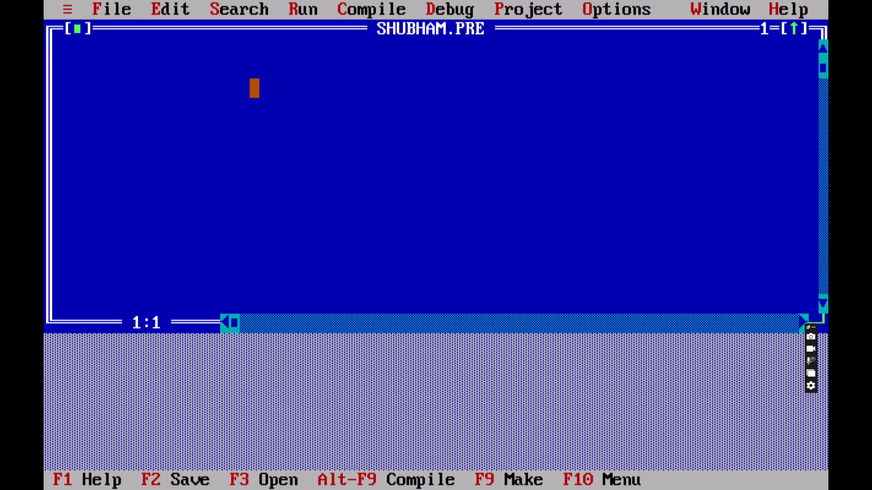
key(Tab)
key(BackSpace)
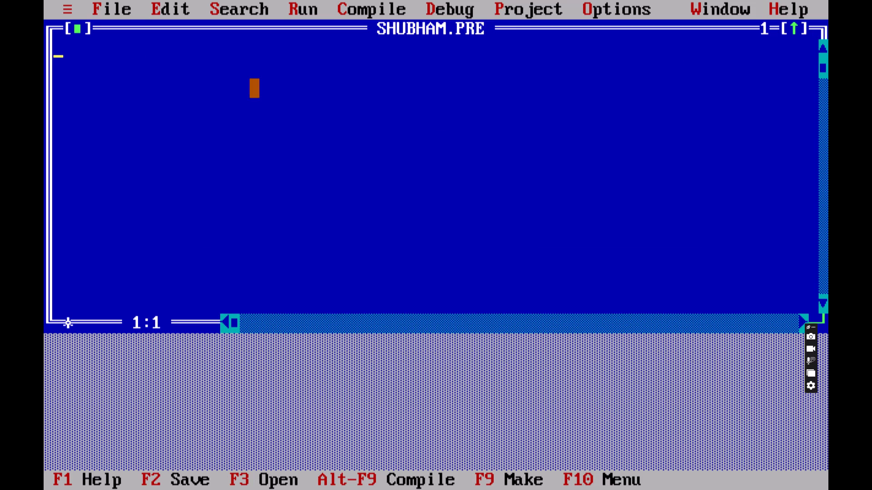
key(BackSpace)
Write the header line #include<stdio.h> as the first line of the program and start a new line below it.
key(shift+numbersign)
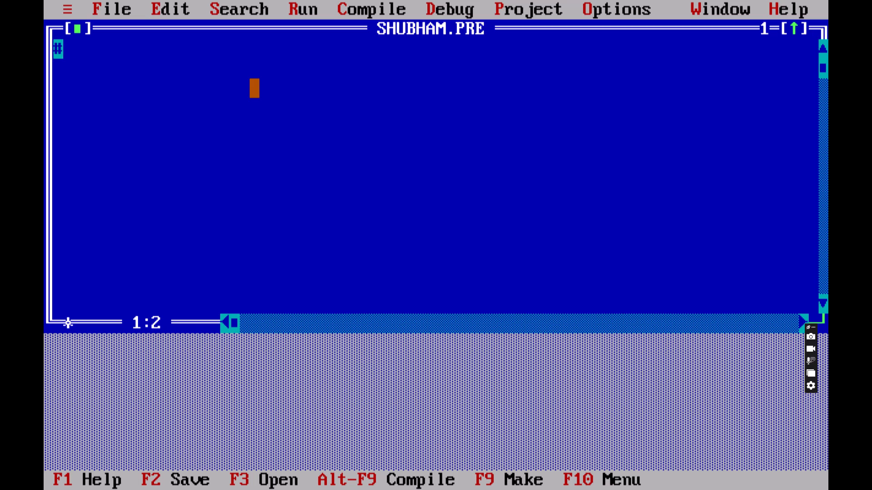
text(in)
text(cr)
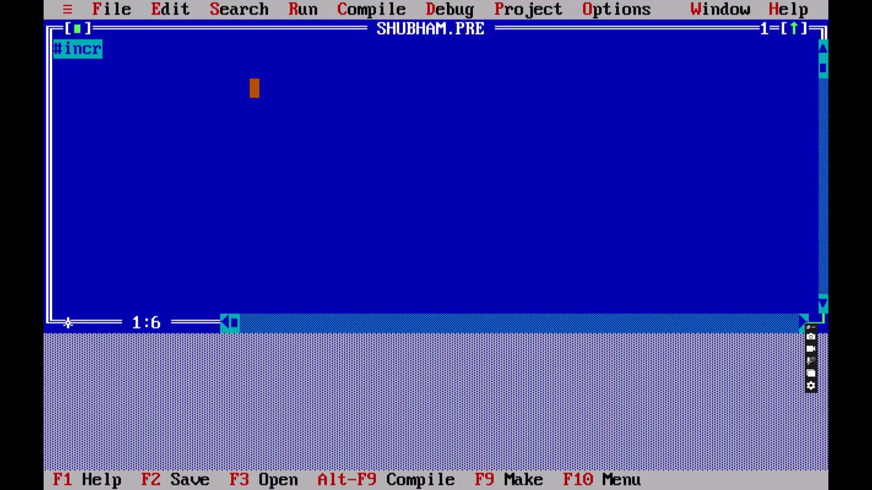
text(em)
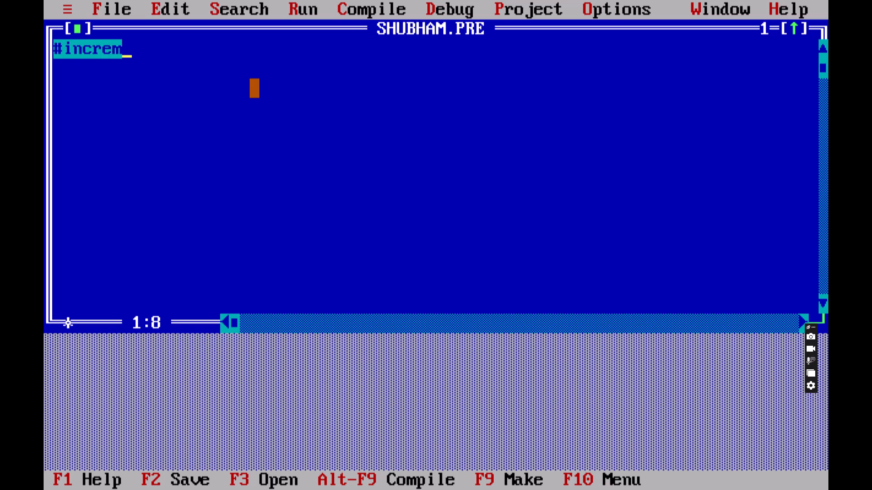
text(ent)
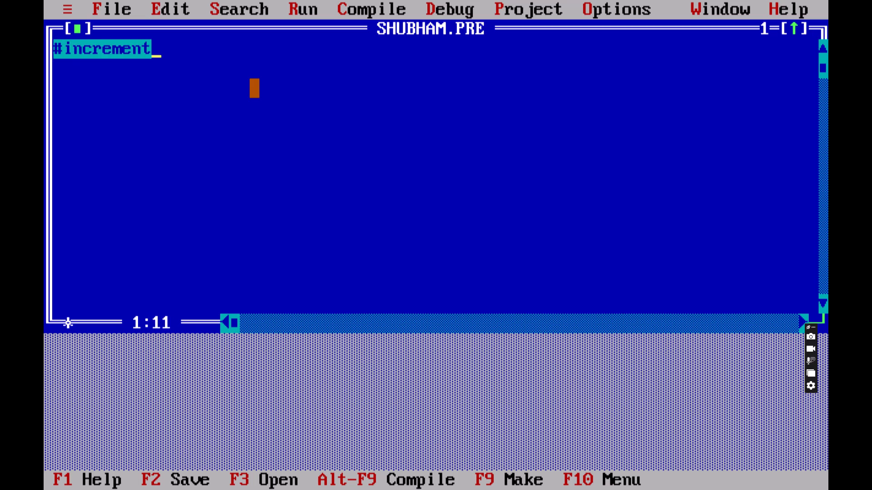
key(BackSpace)
key(BackSpace)
key(BackSpace)
key(BackSpace)
key(BackSpace)
key(BackSpace)
key(BackSpace)
key(BackSpace)
key(BackSpace)
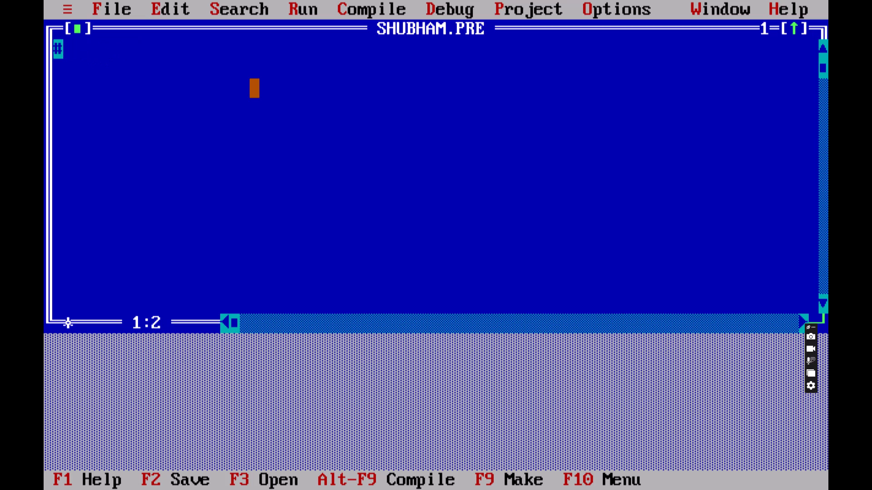
text(inclyude)
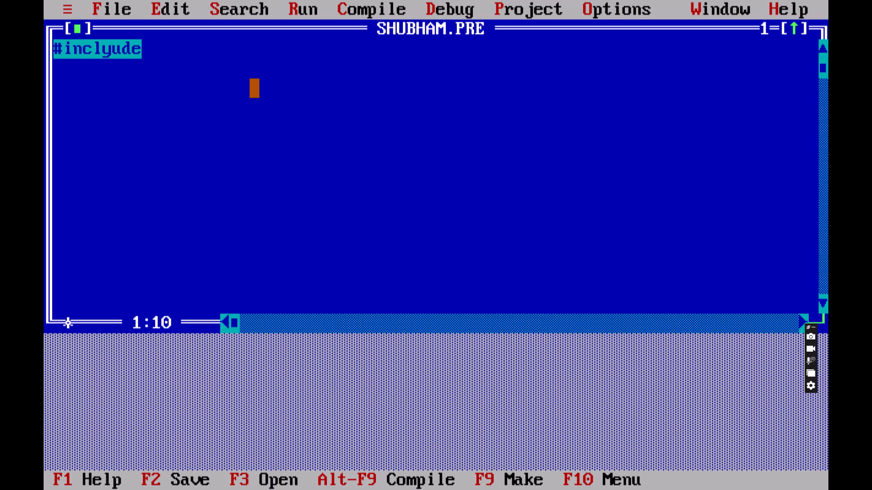
key(BackSpace)
key(BackSpace)
key(BackSpace)
key(BackSpace)
text(ue)
key(BackSpace)
text(de)
text(<stdio.HJ)
key(backslash)
key(BackSpace)
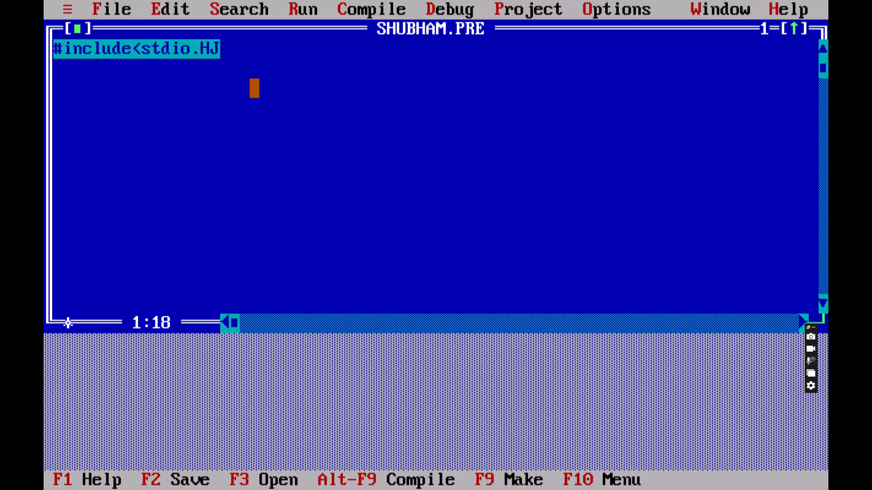
key(BackSpace)
key(BackSpace)
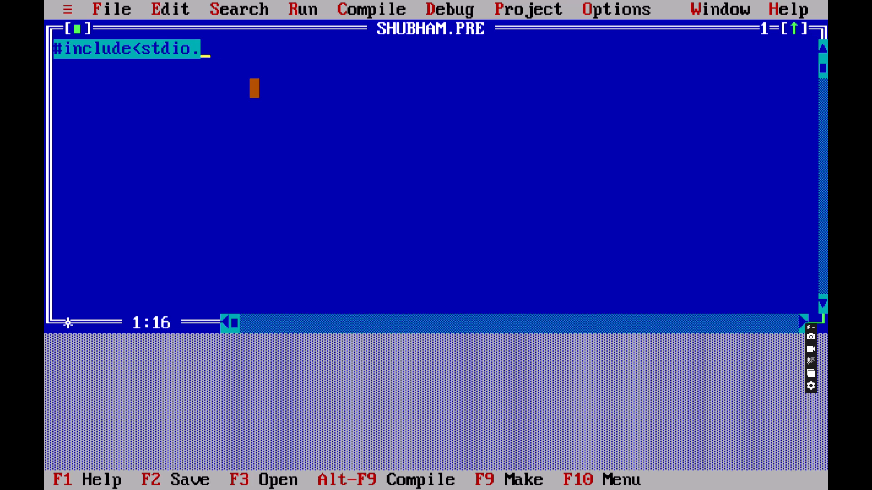
key(shift+greater)
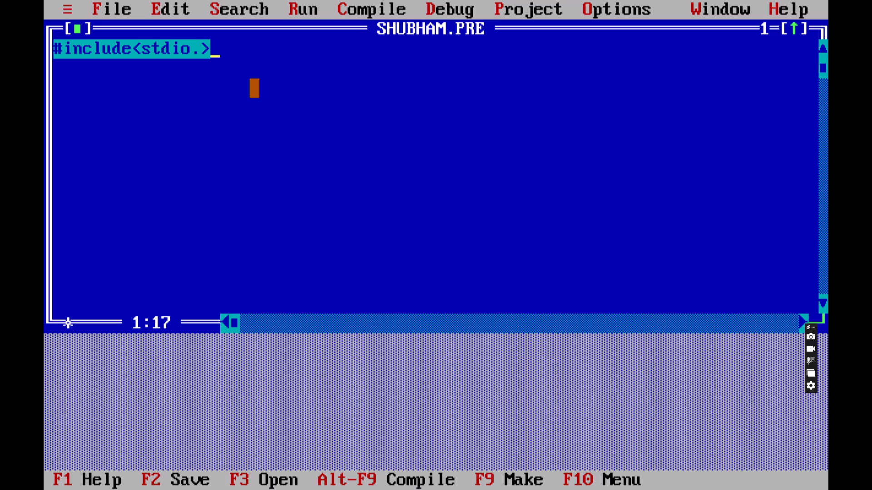
key(Left)
key(h)
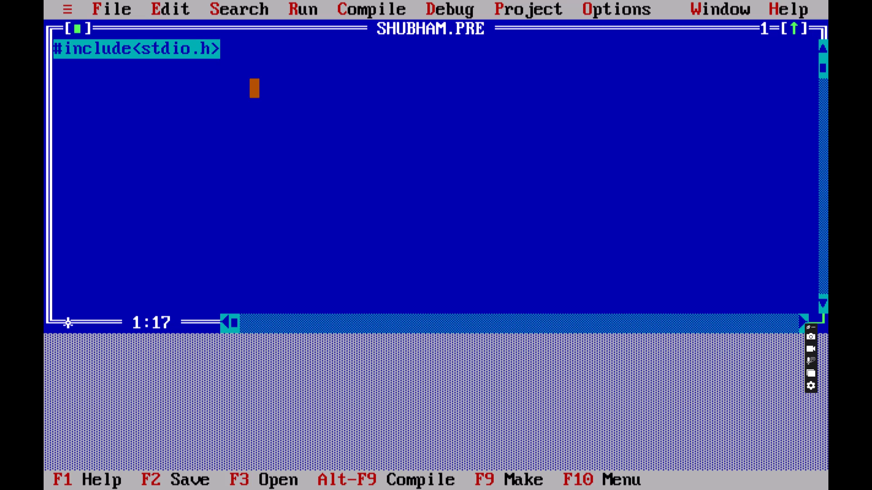
key(Down)
key(Right)
key(Return)
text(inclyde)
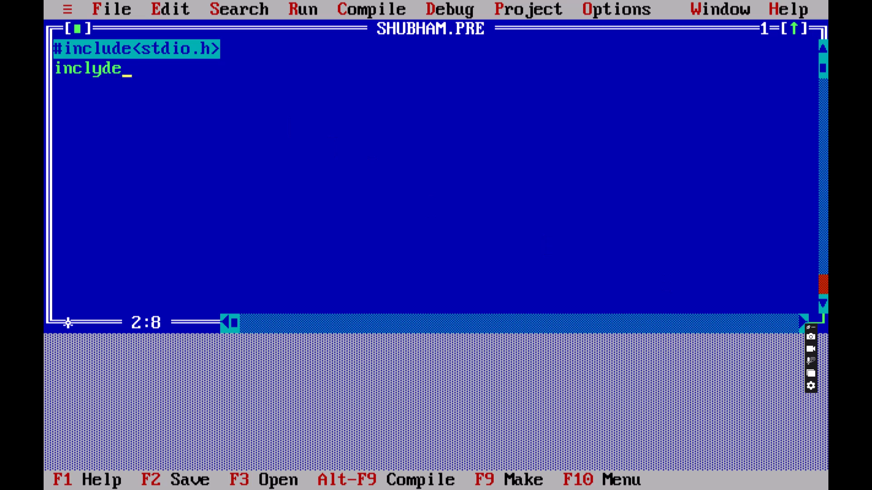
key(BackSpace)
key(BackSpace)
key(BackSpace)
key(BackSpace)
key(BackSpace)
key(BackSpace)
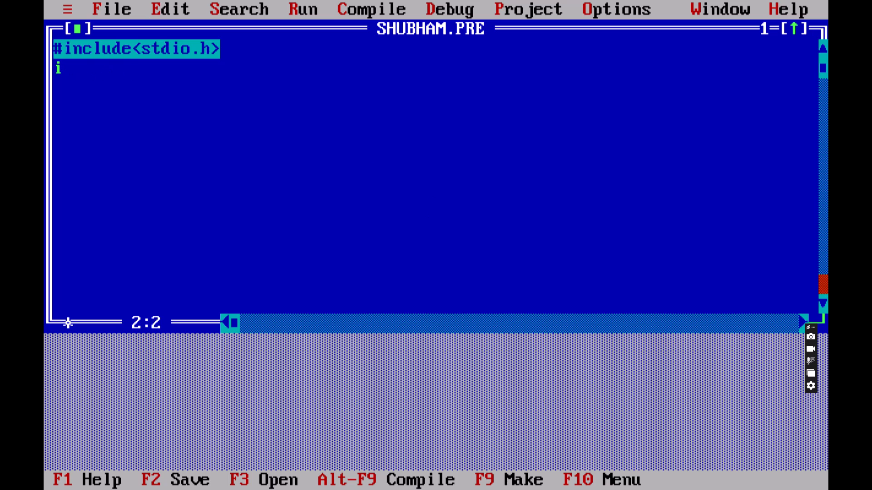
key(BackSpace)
Add the second header line #include<conio.h> below the stdio.h line.
key(shift+numbersign)
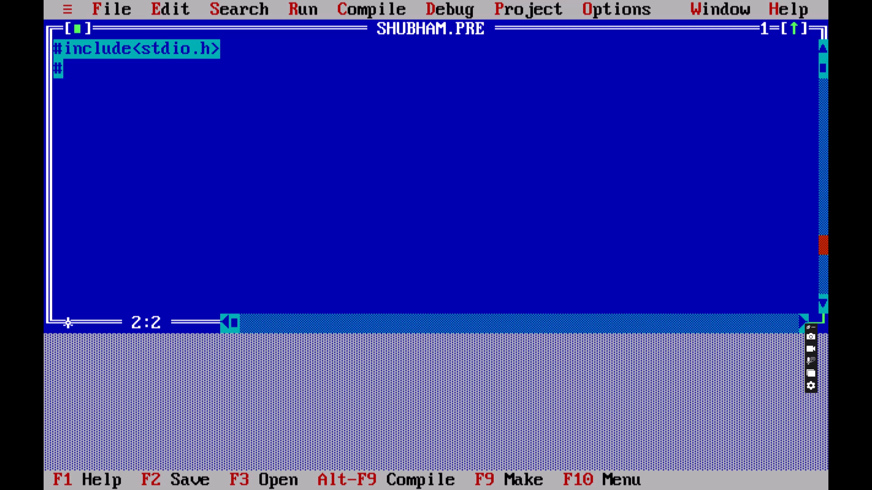
text(inclyde)
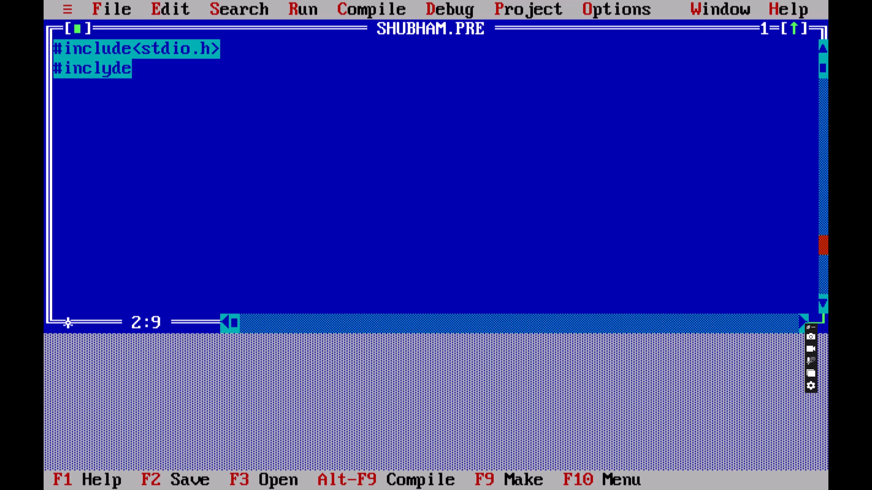
key(BackSpace)
key(BackSpace)
key(BackSpace)
text(ude<conio.h)
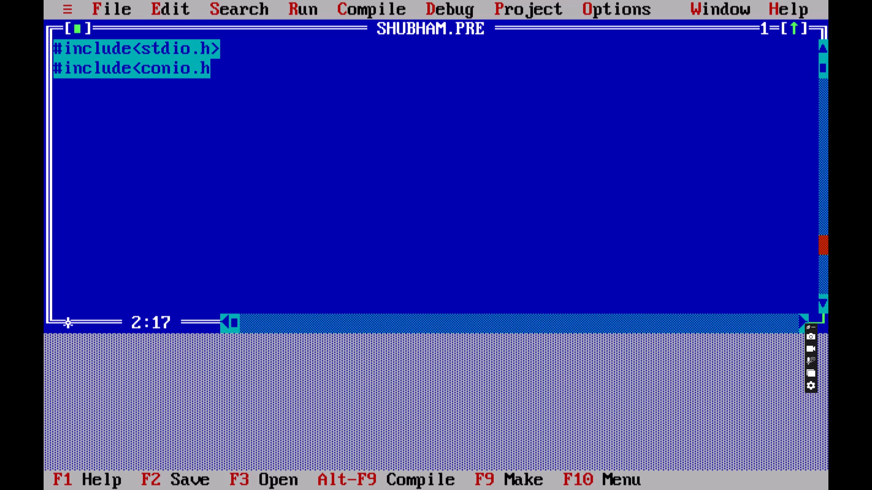
key(shift+greater)
key(Return)
Add void main() below the headers with opening and closing braces and an empty line between them.
text(void)
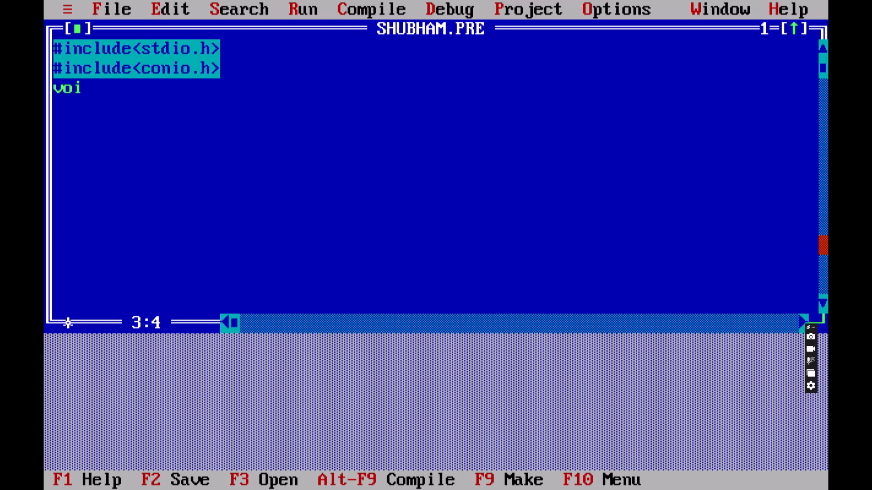
key(space)
text(main)
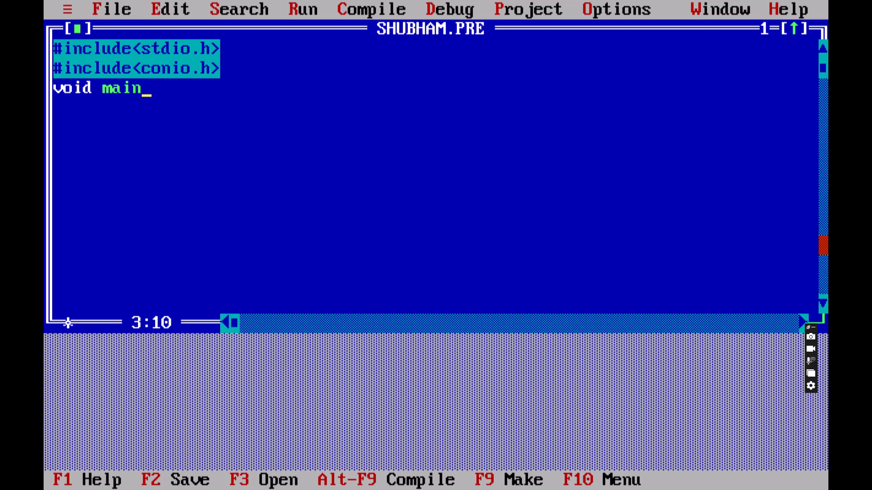
text(())
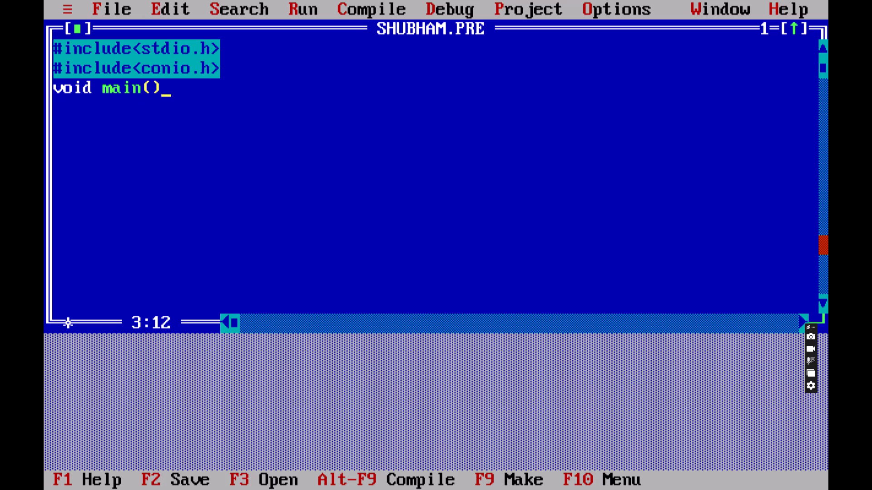
key(Return)
key(shift+braceleft)
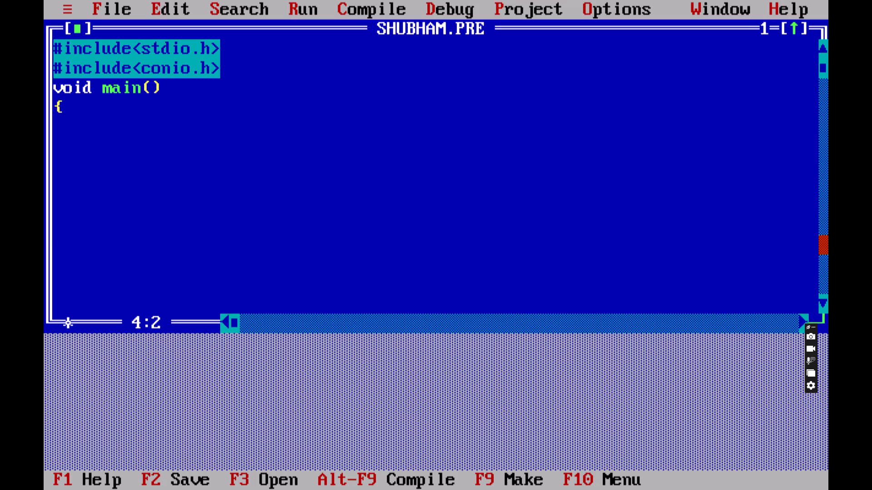
key(Return)
key(Return)
key(shift+braceright)
Inside the main body, declare the variables with the statement int x=10,y=10 + ++x; on its own line.
key(Up)
text(int)
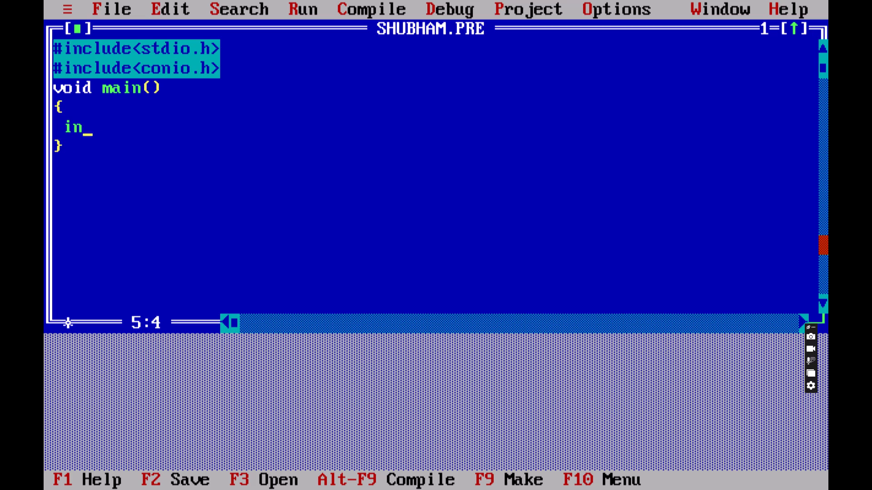
key(space)
text(x=10)
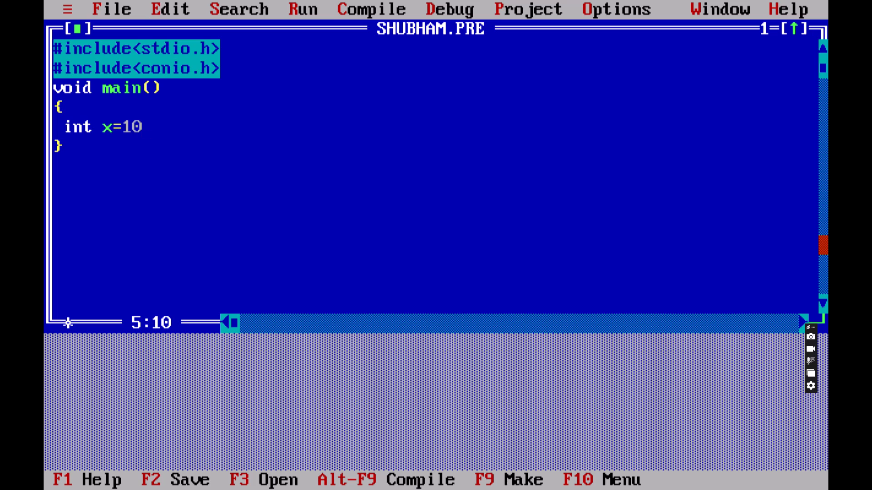
key(comma)
text(y=)
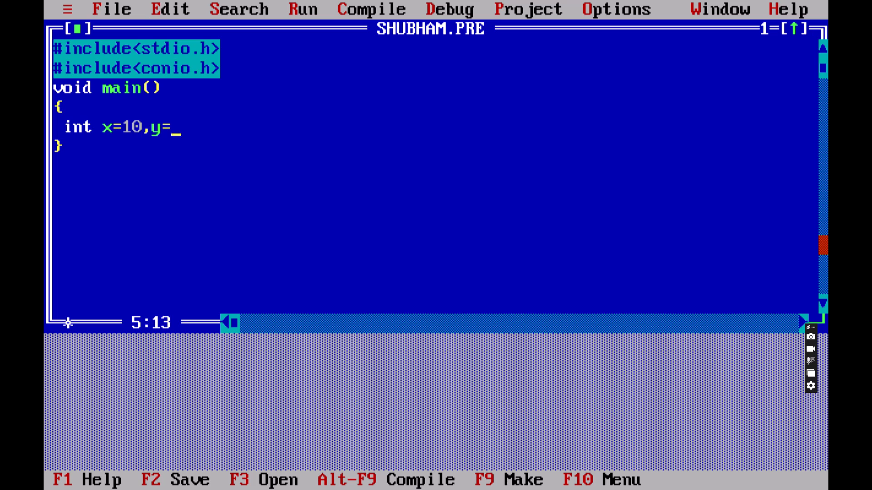
text(10)
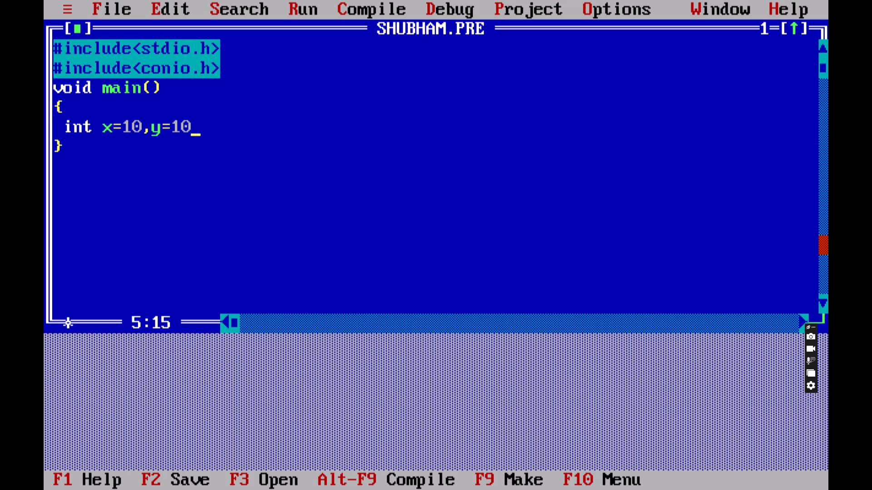
key(space)
text(+)
key(space)
text(++)
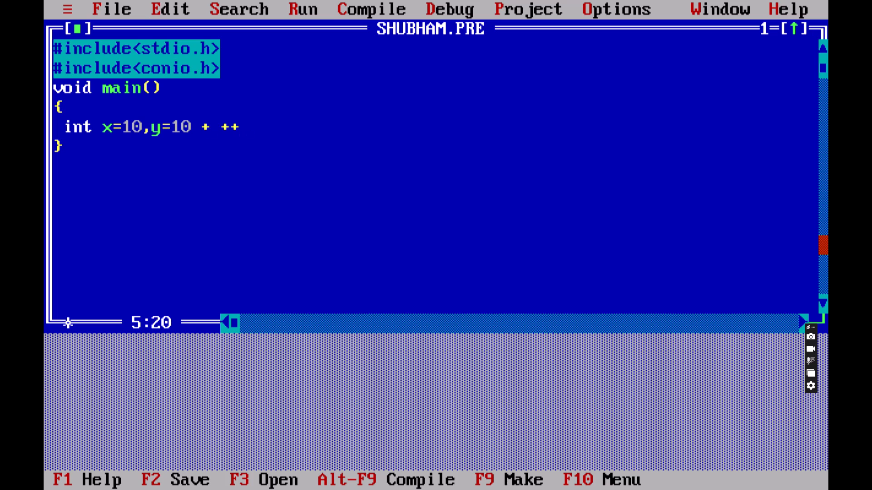
key(x)
key(semicolon)
key(Return)
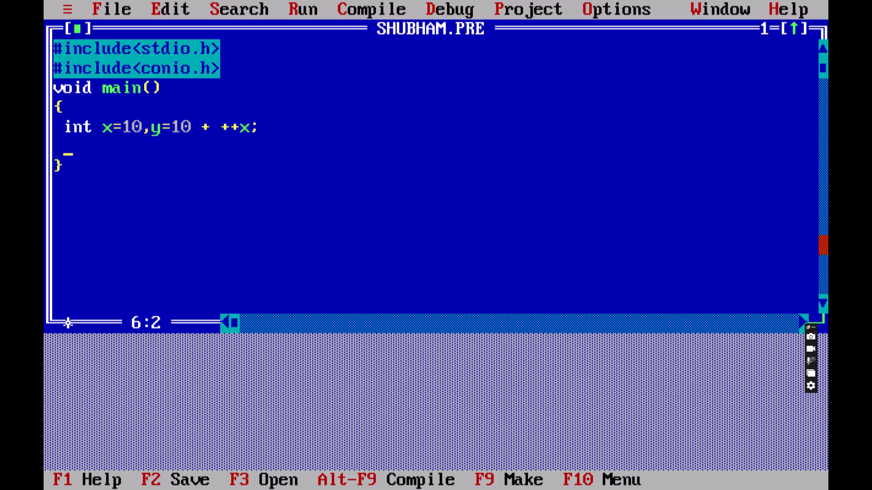
Add the screen-clearing call clrscr(); below the variable declaration.
text(clrscr();)
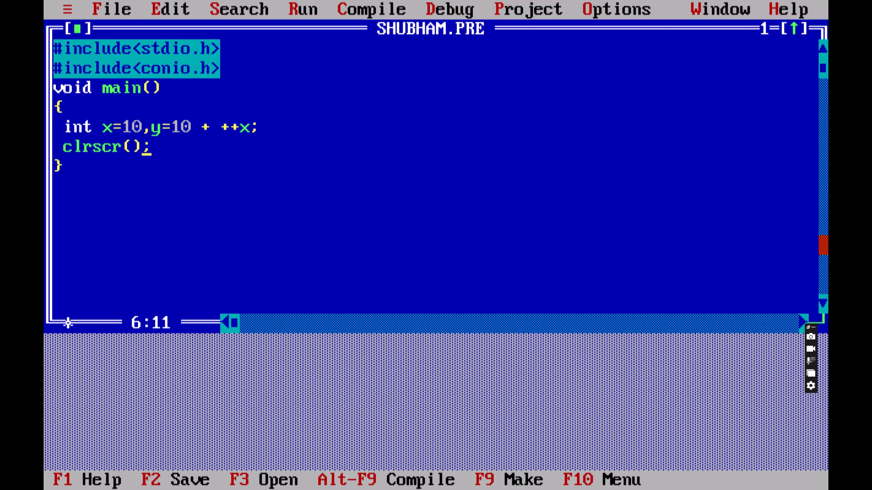
key(Return)
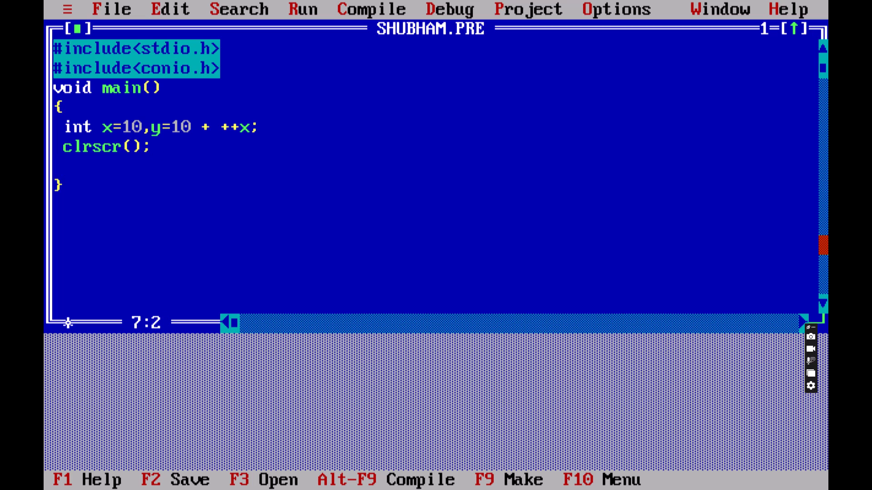
Add the statement printf("x=%d,y=%d",x,y); on its own line below clrscr();.
text(printf()
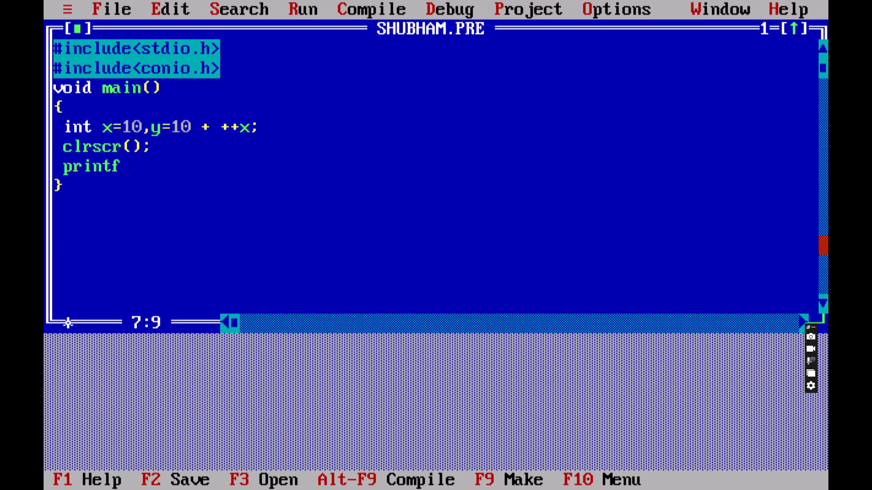
text("x)
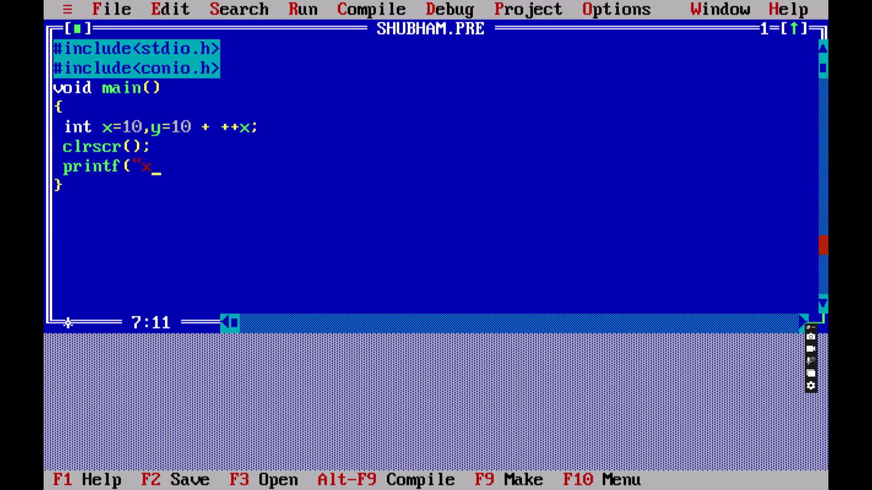
text(=%d)
text(,y)
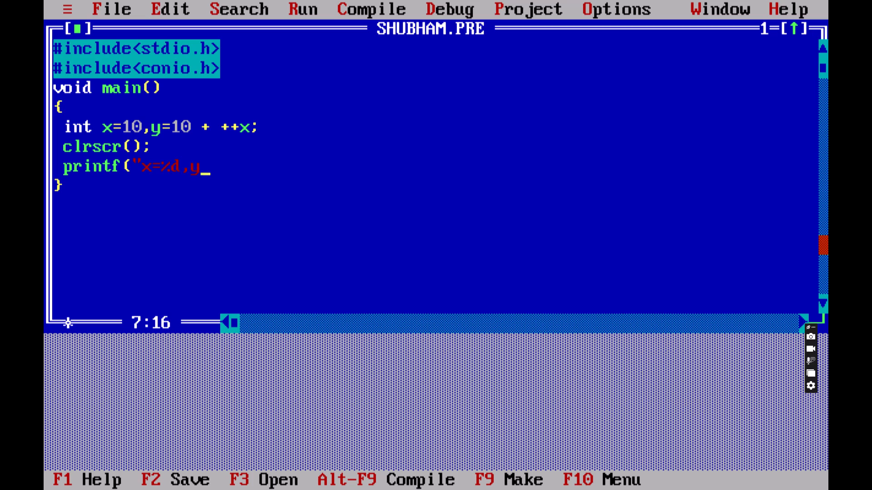
text(++)
key(Insert)
key(BackSpace)
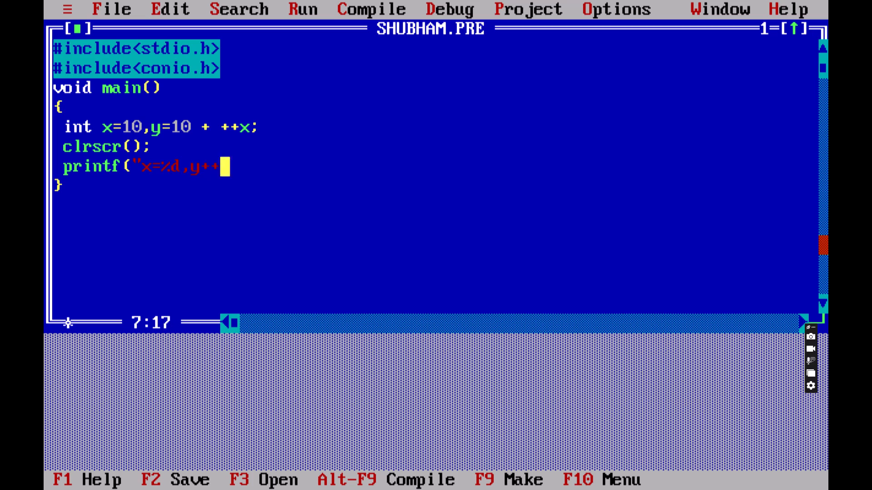
key(BackSpace)
key(equal)
text(%d",)
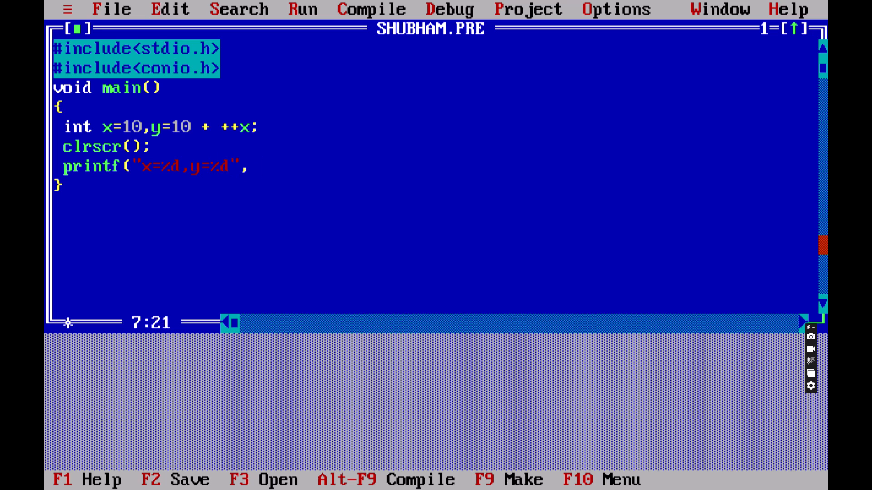
text(x,x)
key(BackSpace)
key(y)
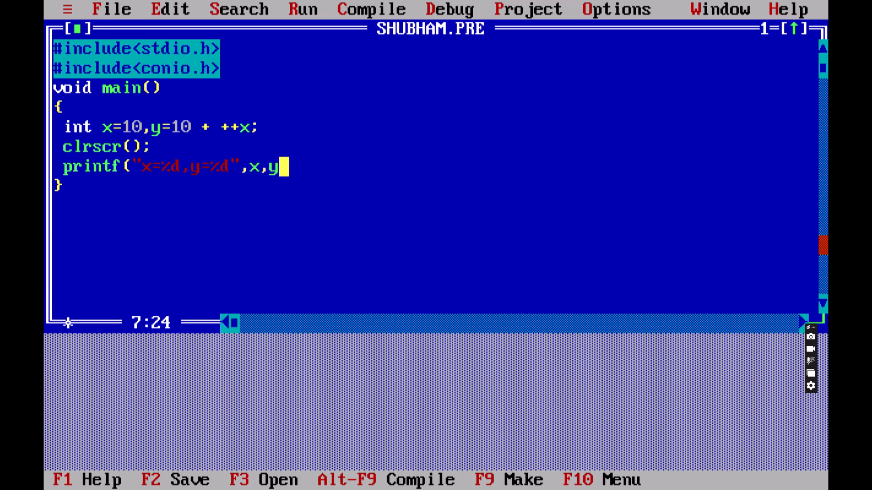
key(shift+parenright)
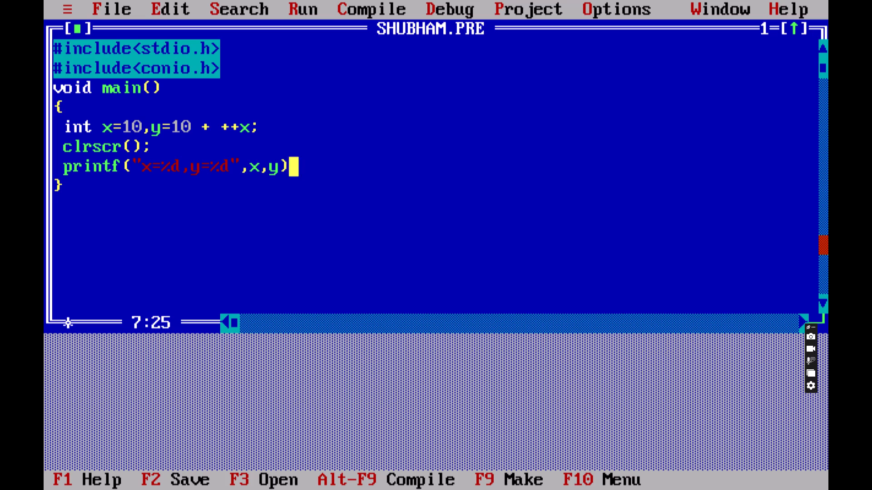
key(semicolon)
key(Return)
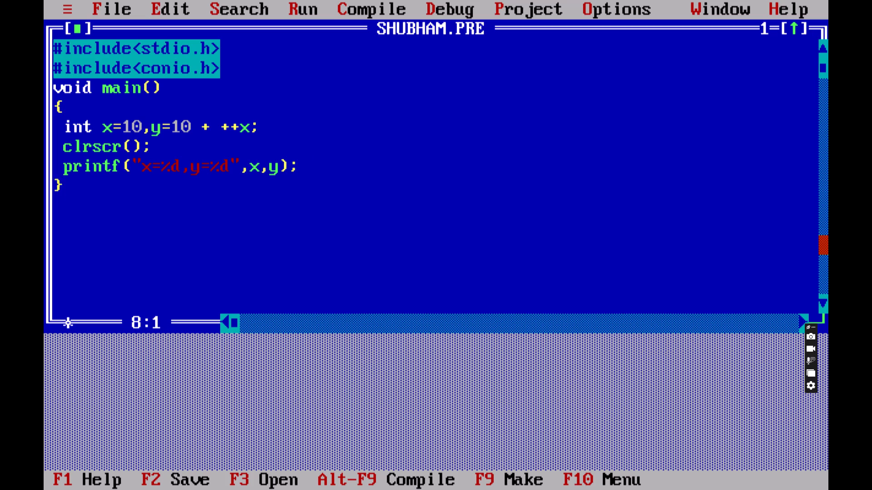
Add getch(); below the printf line, indented one space to align with the other statements.
text(getch)
text(();)
key(Return)
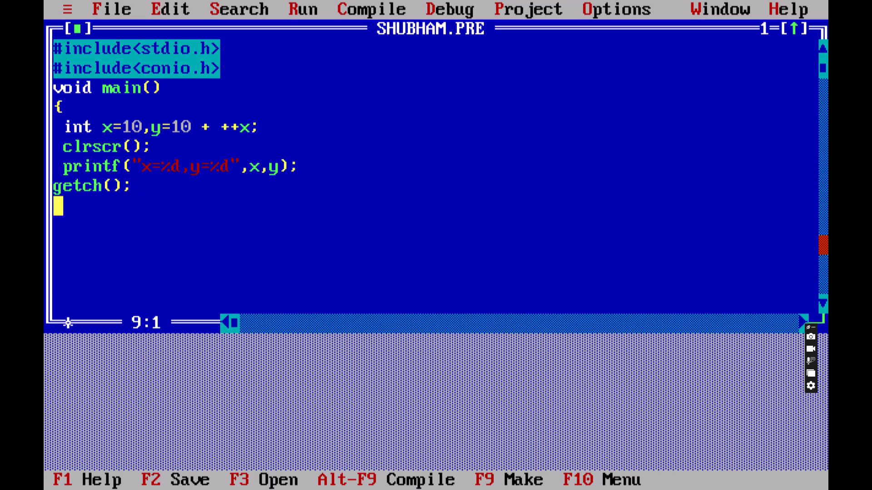
key(Up)
key(space)
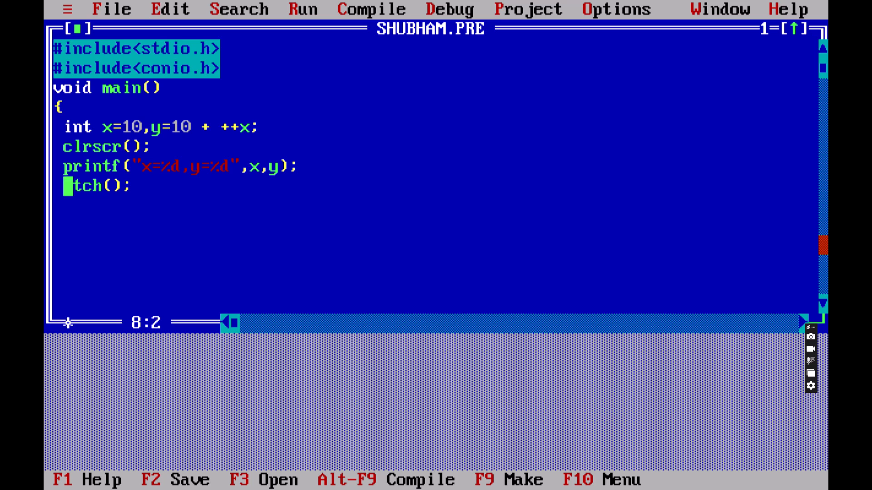
key(Insert)
key(Left)
key(g)
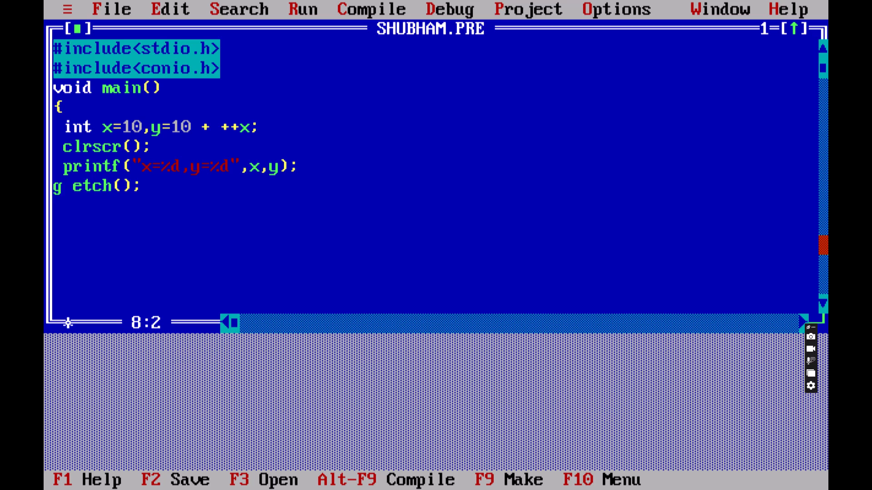
key(Right)
key(BackSpace)
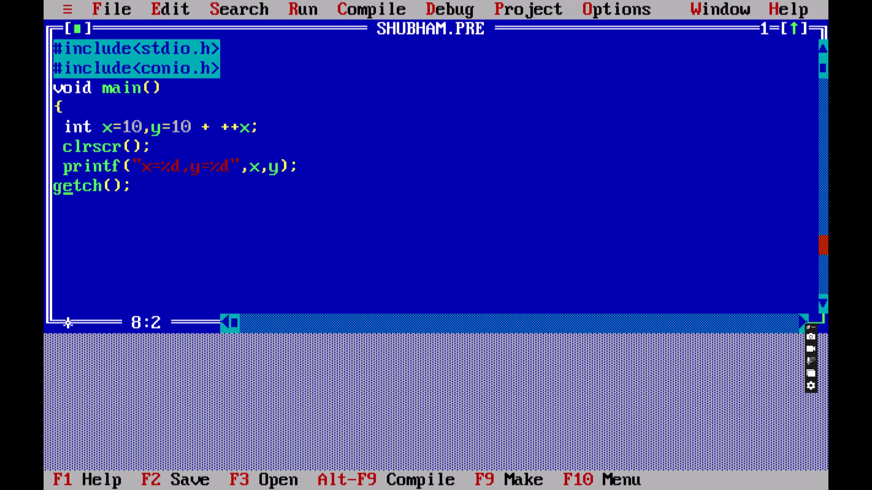
key(Left)
key(space)
key(Right)
key(Right)
key(Right)
key(Right)
key(Right)
key(Right)
key(Right)
key(Right)
key(Right)
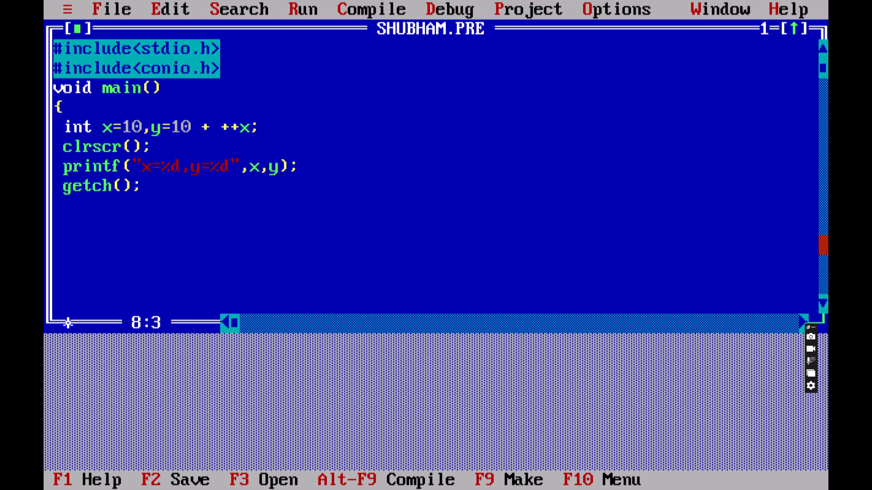
Close the main function with a closing brace at the start of the line below getch();.
key(Down)
key(Left)
key(Left)
key(Left)
key(Left)
key(Left)
key(Left)
key(Left)
key(Left)
key(Left)
key(Left)
key(shift+braceright)
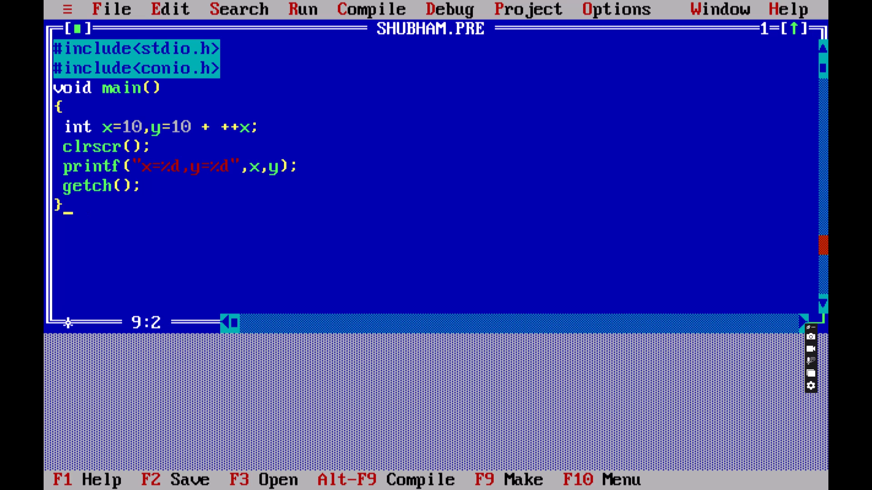
Compile and run the pre-increment program to check its output, and return to the editor.
key(F9)
key(space)
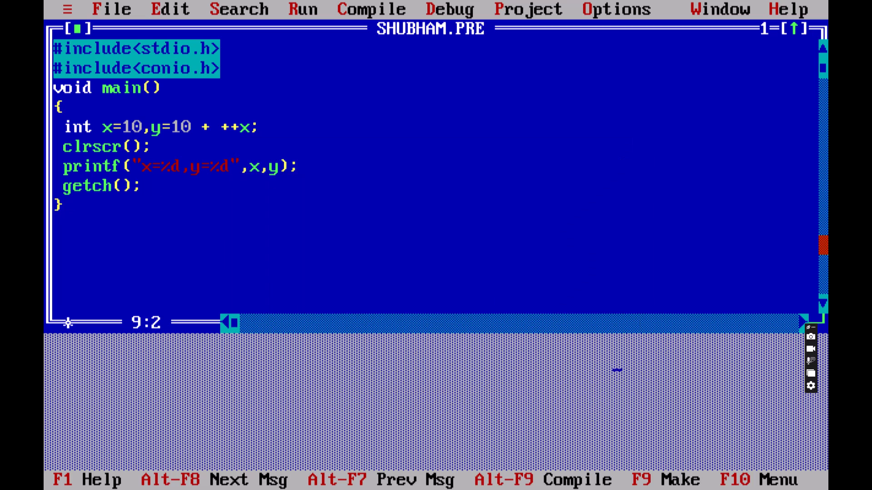
key(ctrl+F9)
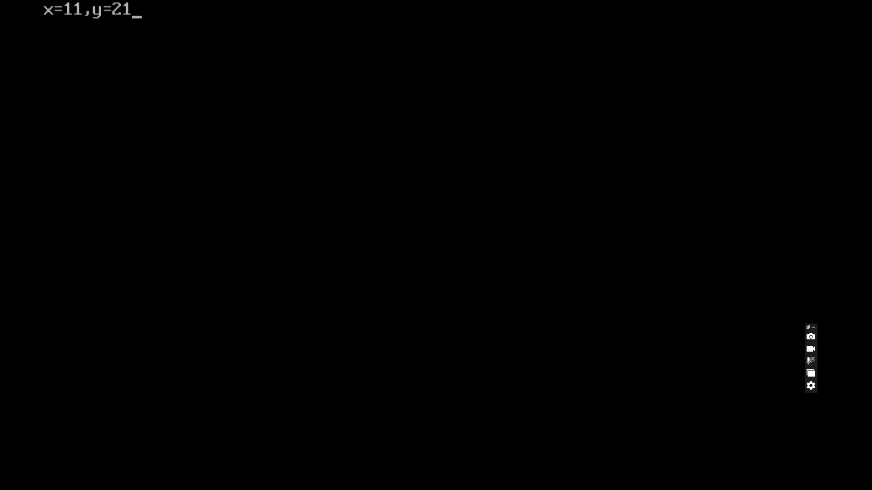
key(BackSpace)
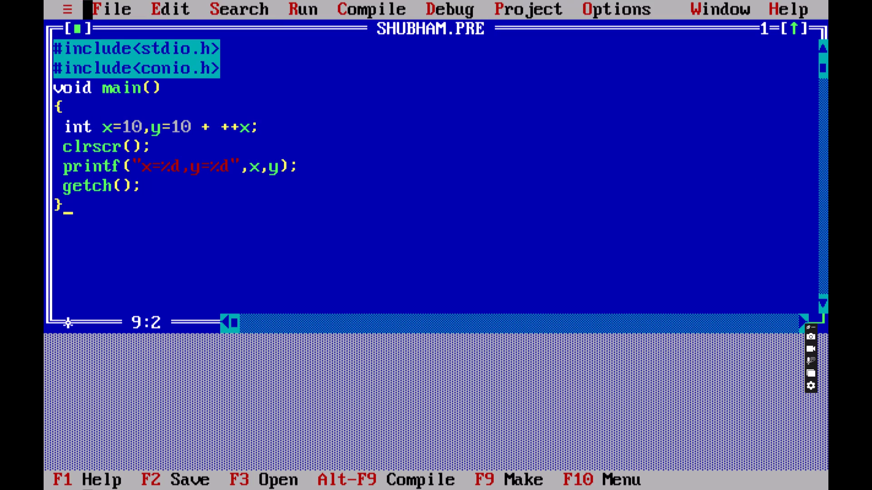
Switch the emulator from full screen to a window and run the program again to show its output.
click(436, 245)
click(436, 245)
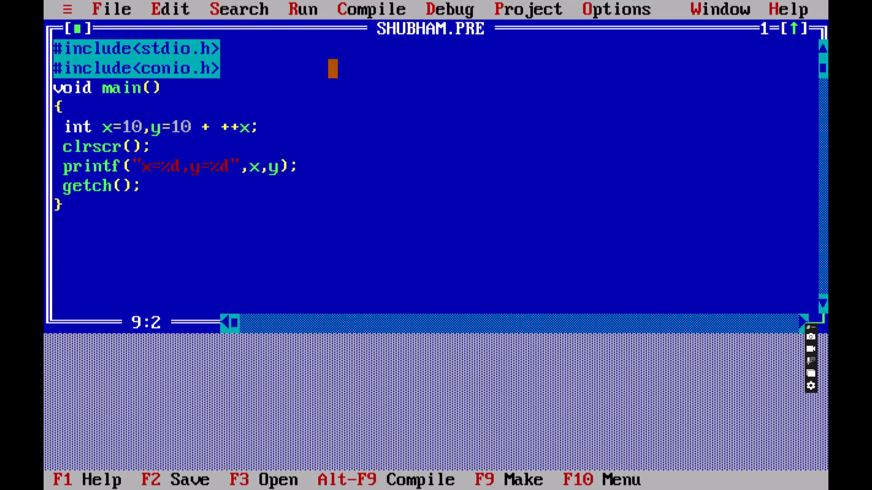
key(ctrl+alt+Return)
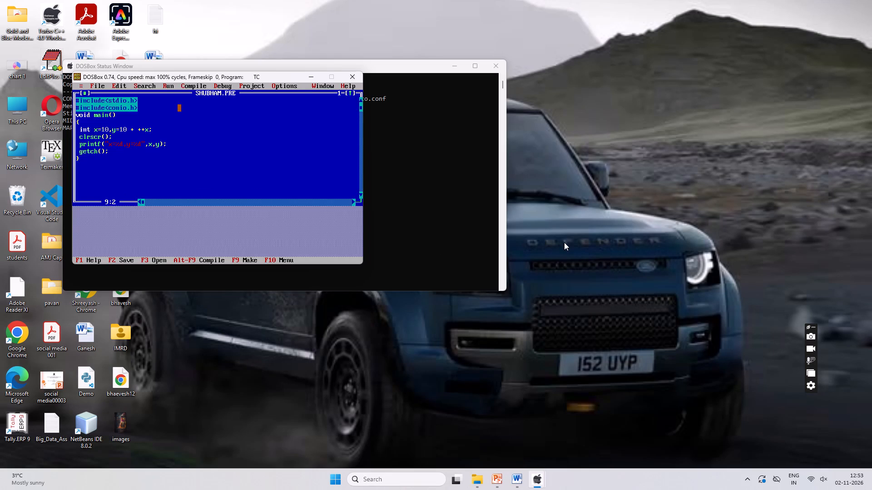
key(ctrl+F9)
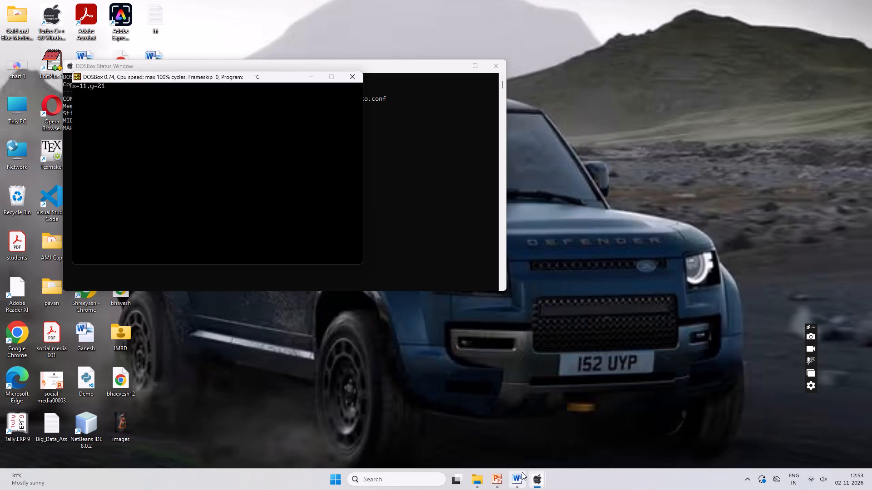
Capture a rectangular screenshot of the x and y output line in the DOSBox window with Snipping Tool.
click(338, 484)
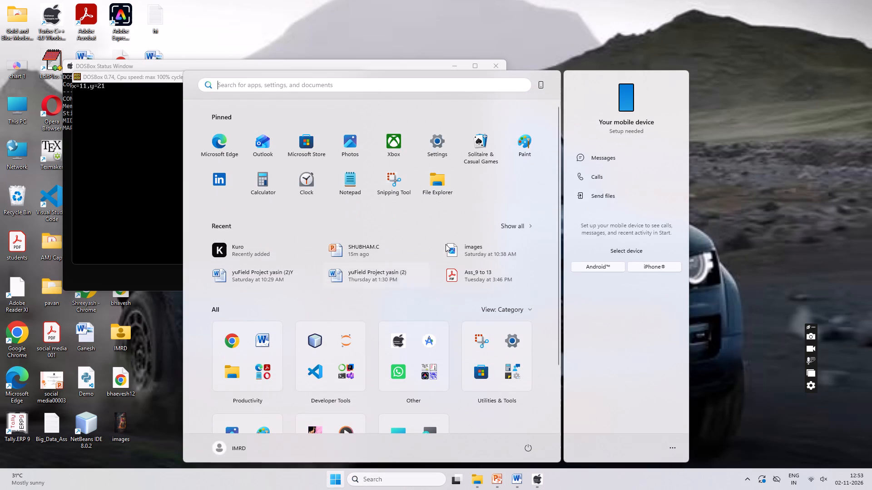
click(376, 184)
click(359, 207)
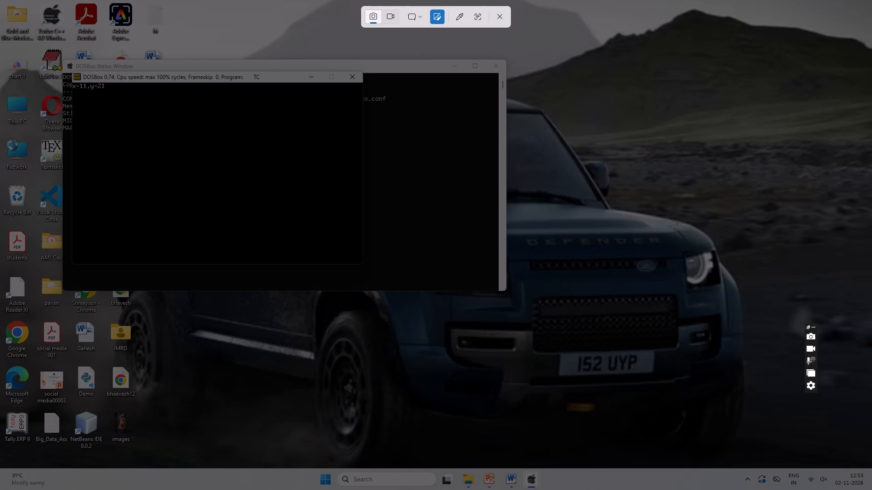
drag(72, 82, 80, 85)
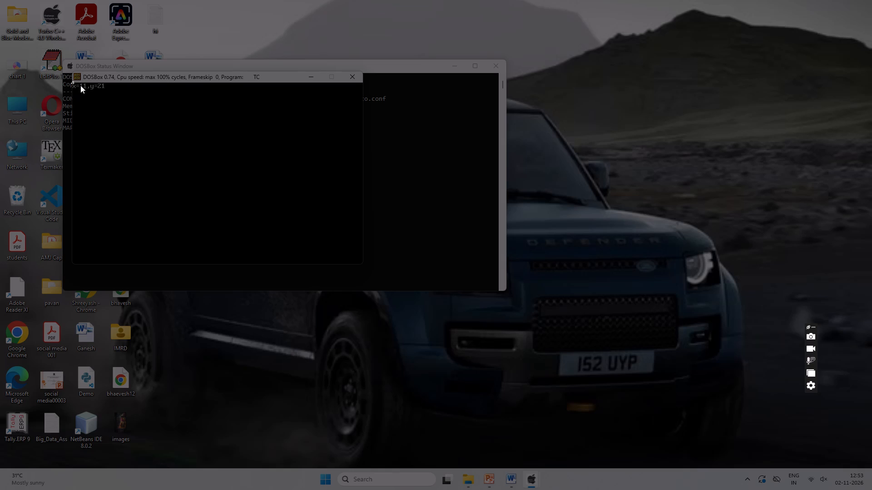
drag(80, 85, 127, 111)
click(36, 129)
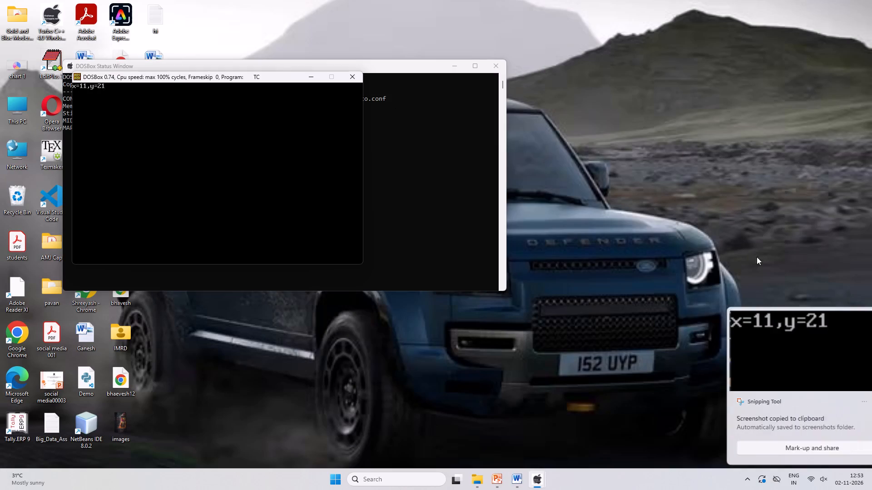
Save the captured x and y output snip as a PNG named "pre increment output" in the Screenshots folder.
click(764, 337)
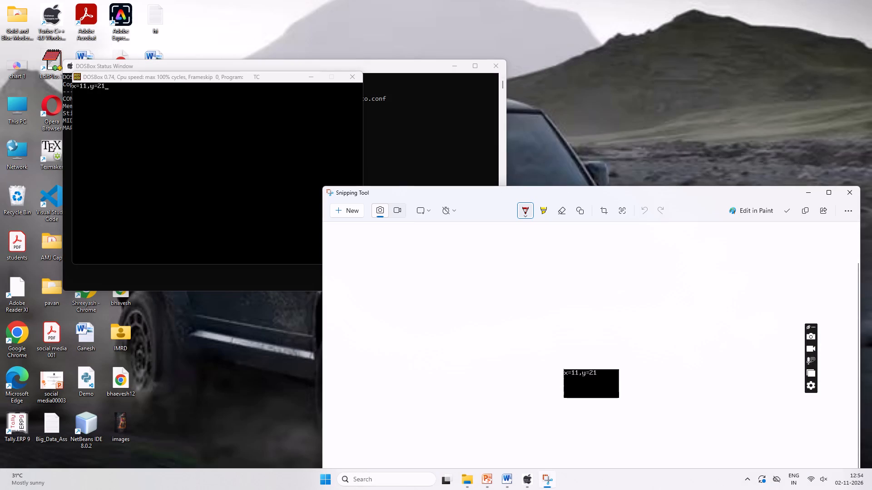
click(782, 207)
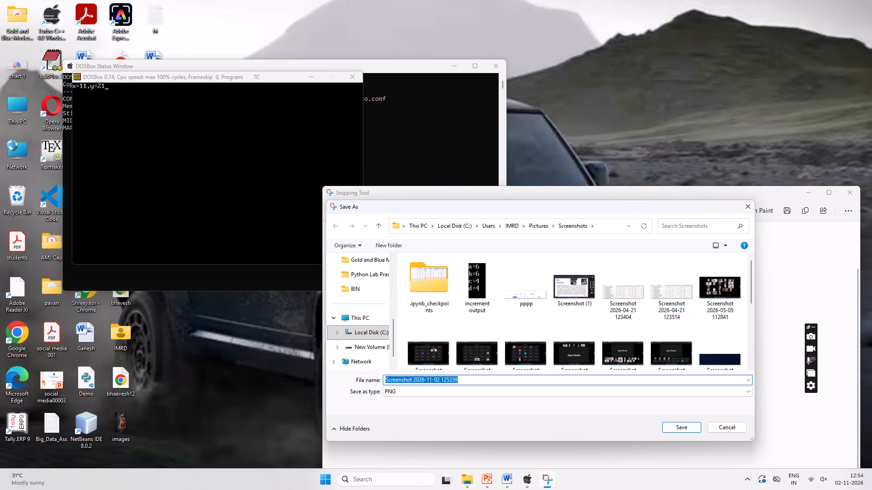
click(532, 382)
key(BackSpace)
key(BackSpace)
key(BackSpace)
key(BackSpace)
key(BackSpace)
key(BackSpace)
key(BackSpace)
key(BackSpace)
key(BackSpace)
key(BackSpace)
key(BackSpace)
key(BackSpace)
key(BackSpace)
key(BackSpace)
key(BackSpace)
key(BackSpace)
key(BackSpace)
key(BackSpace)
key(BackSpace)
key(BackSpace)
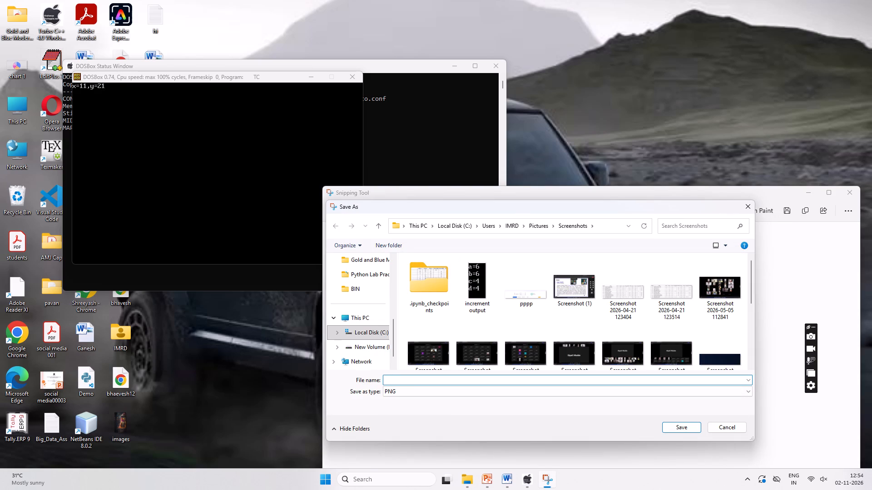
text(pre incremne)
key(t)
key(Left)
key(Left)
key(Left)
key(Down)
key(Down)
key(Right)
key(BackSpace)
key(Right)
key(n)
key(Right)
key(Right)
key(Right)
key(space)
text(output)
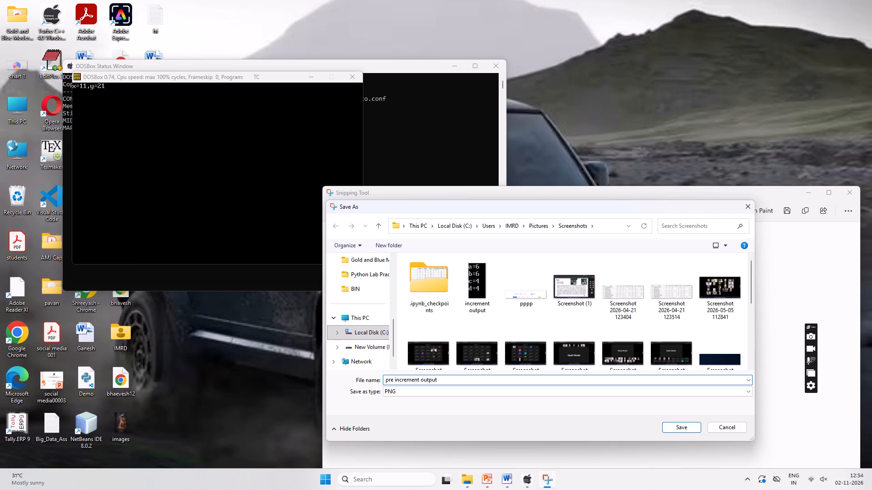
key(Return)
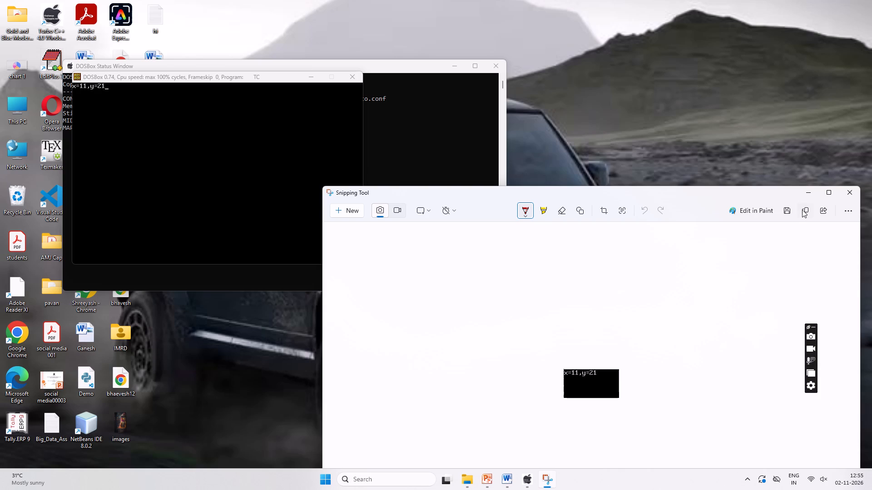
Search Home for "pre increment output" to check where the snip was saved, then close Snipping Tool.
click(790, 210)
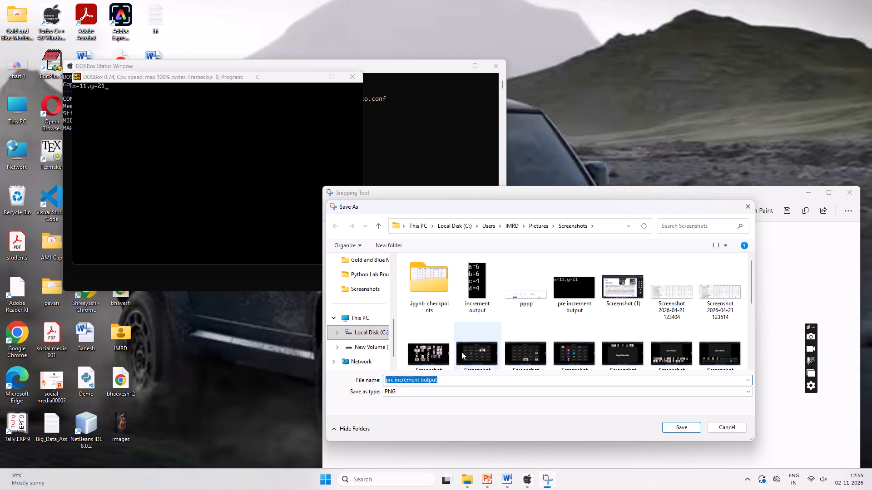
scroll(359, 287, up, 5)
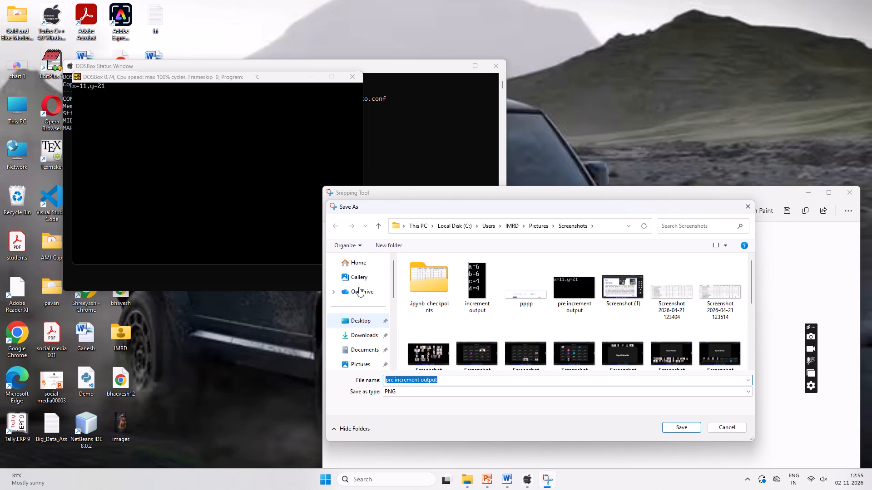
scroll(359, 287, up, 6)
click(354, 265)
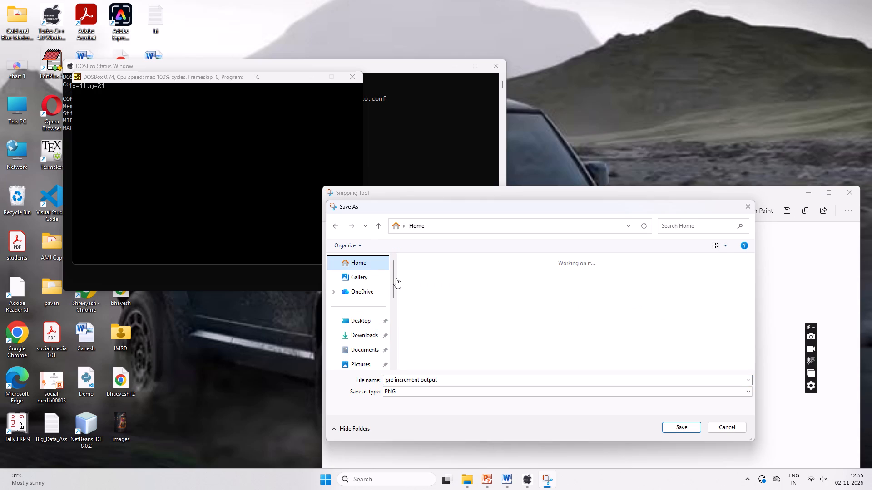
click(678, 226)
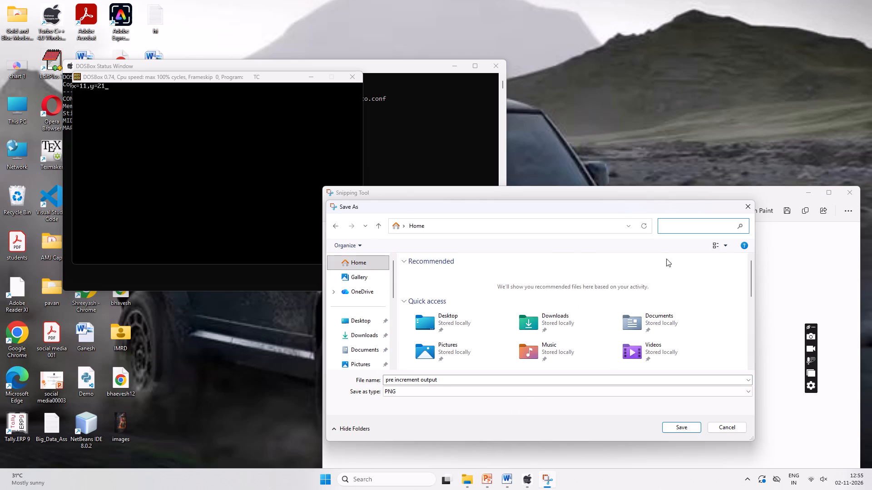
drag(441, 375, 345, 359)
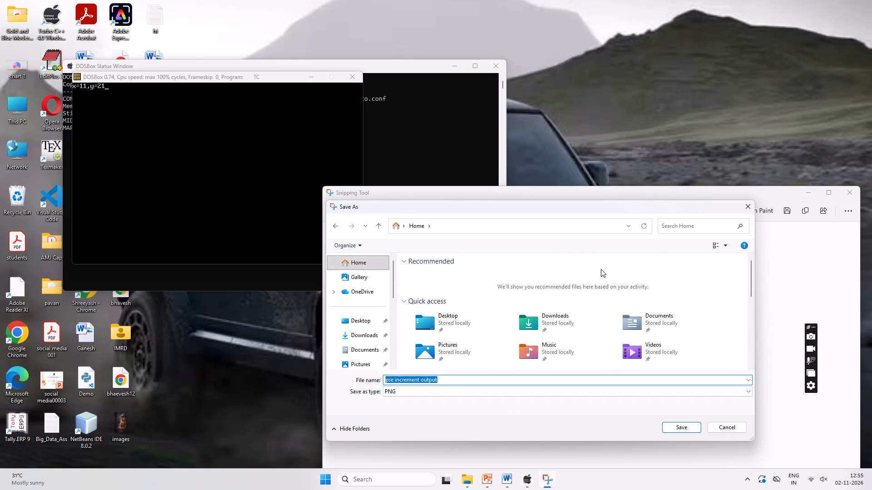
right_click(431, 382)
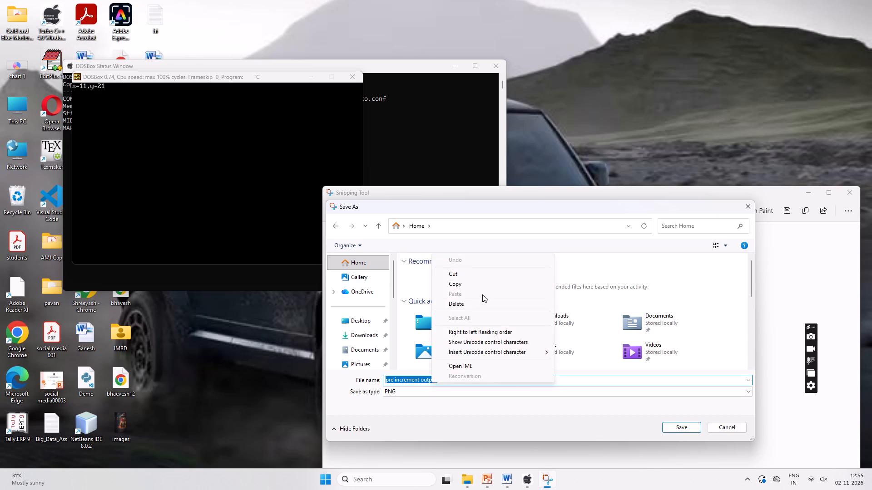
click(456, 287)
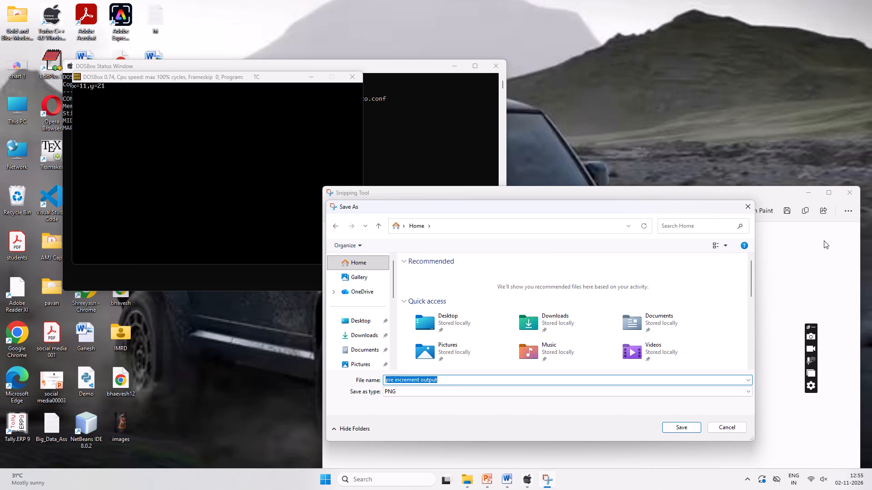
click(706, 223)
right_click(706, 223)
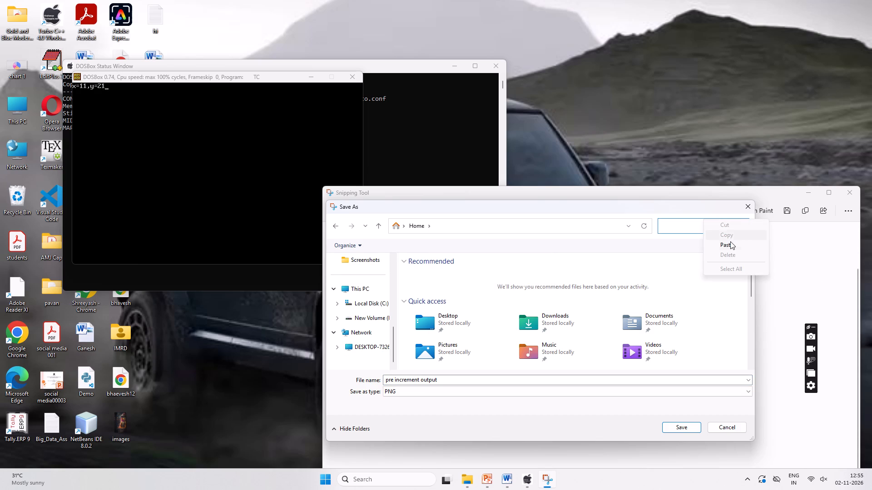
click(730, 241)
key(ctrl+v)
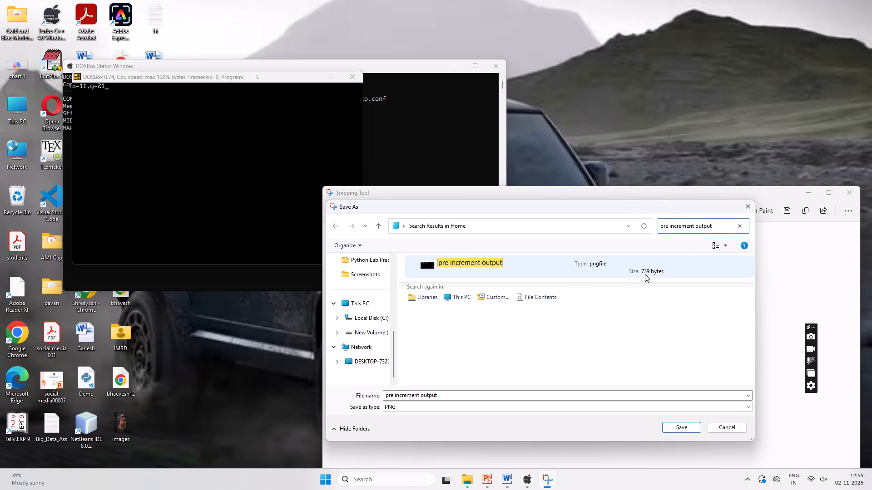
click(749, 209)
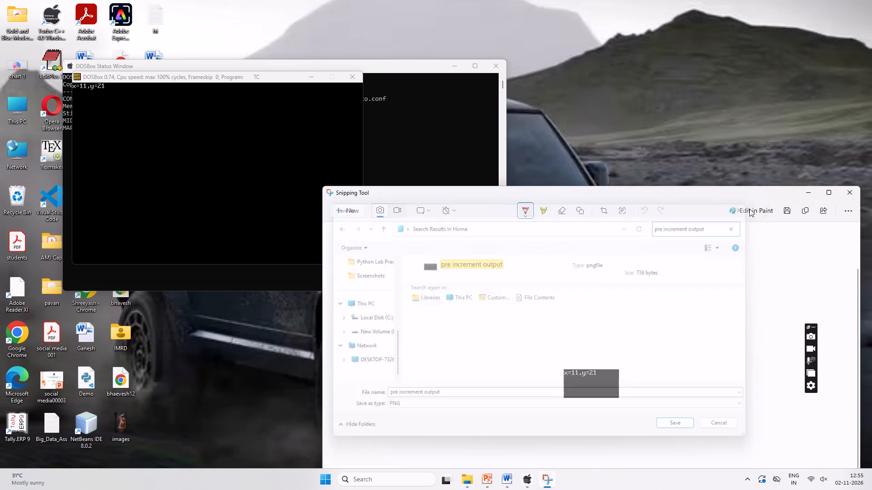
click(857, 189)
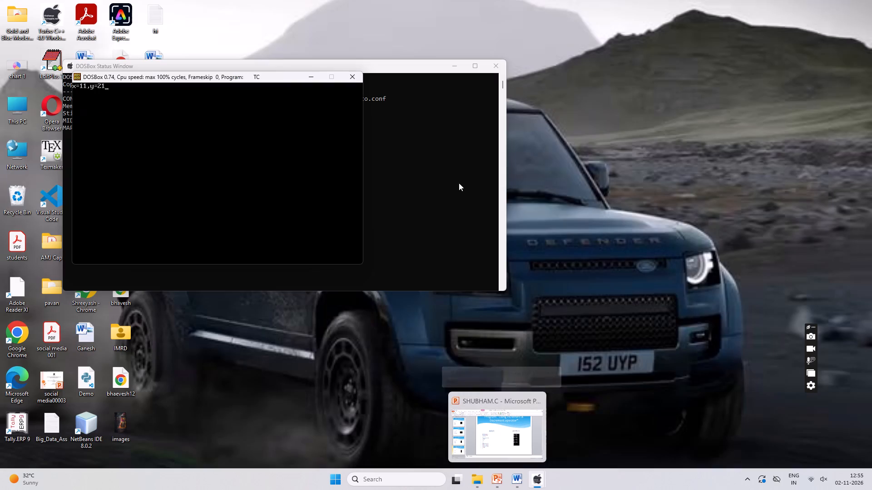
Switch to the PowerPoint deck and add a new Comparison slide after the increment and decrement slide.
click(497, 485)
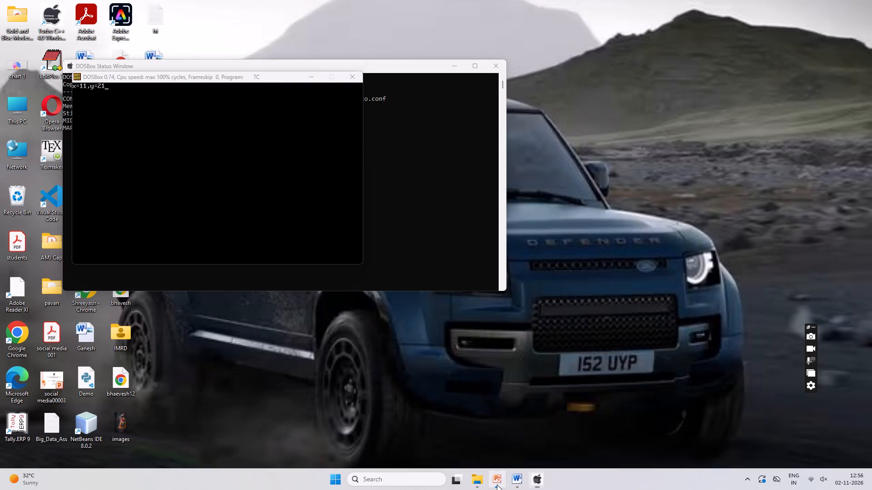
scroll(44, 309, down, 5)
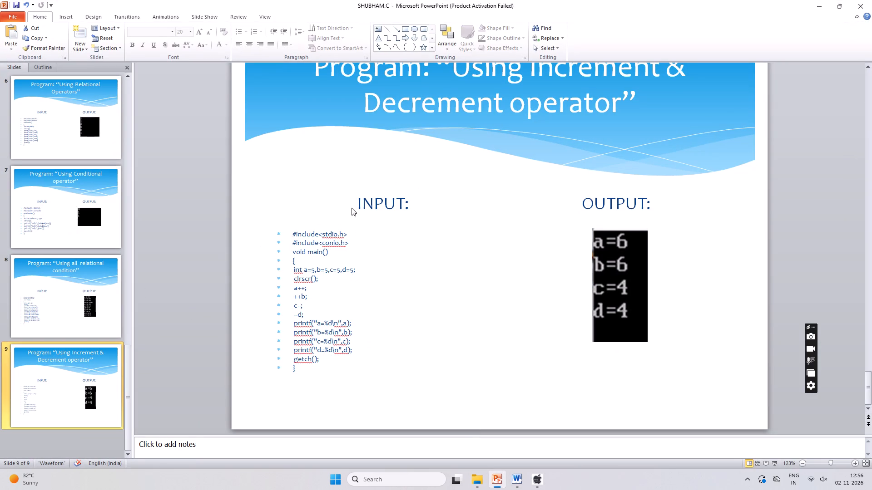
click(82, 44)
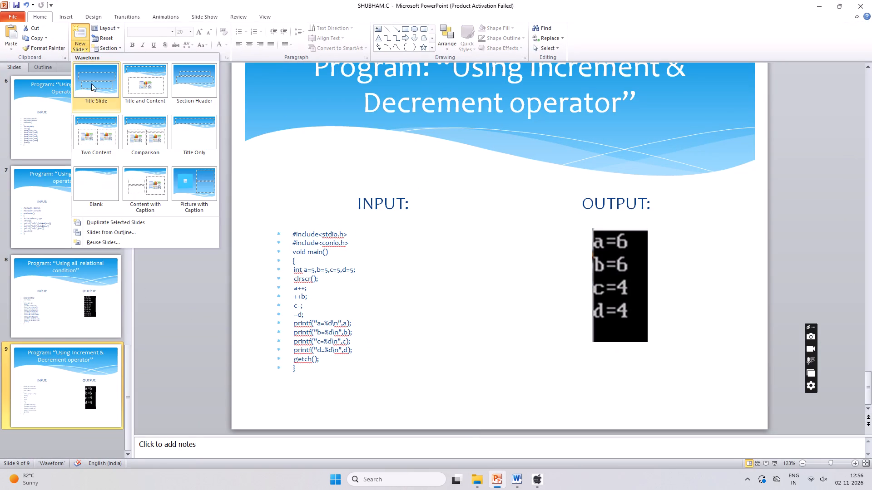
click(135, 127)
Title the new slide Program: “Using Pre-increment”, with a space after the colon and the phrase in quotation marks.
click(357, 76)
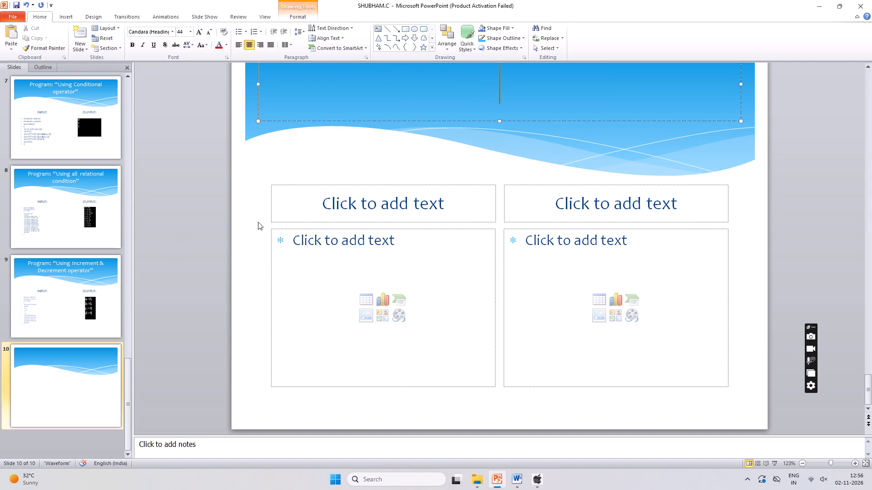
text(Program)
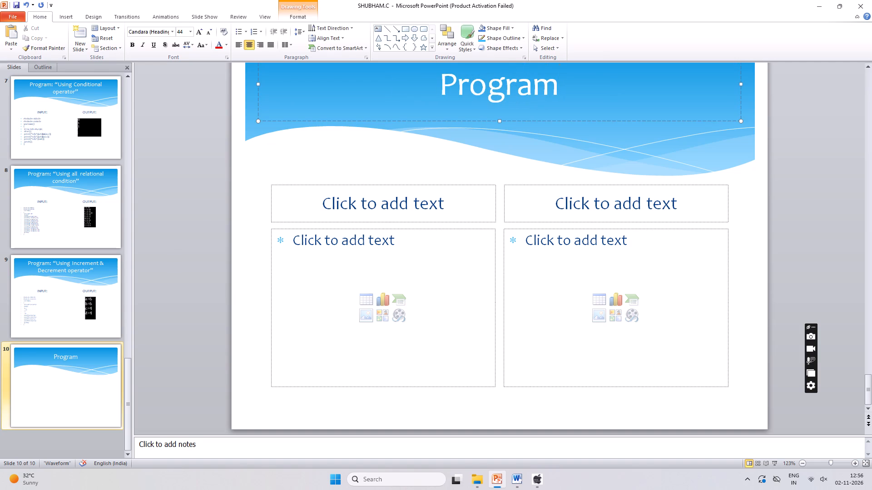
text(:")
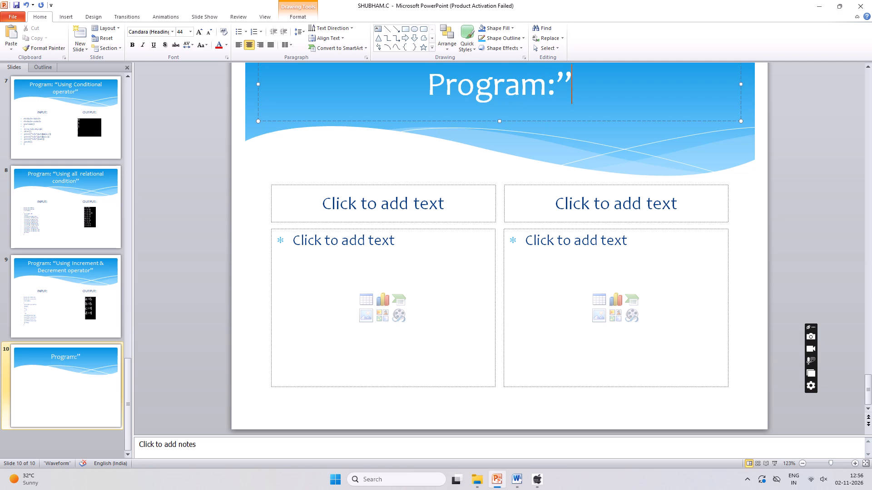
key(Left)
key(space)
key(Down)
key(Down)
key(Right)
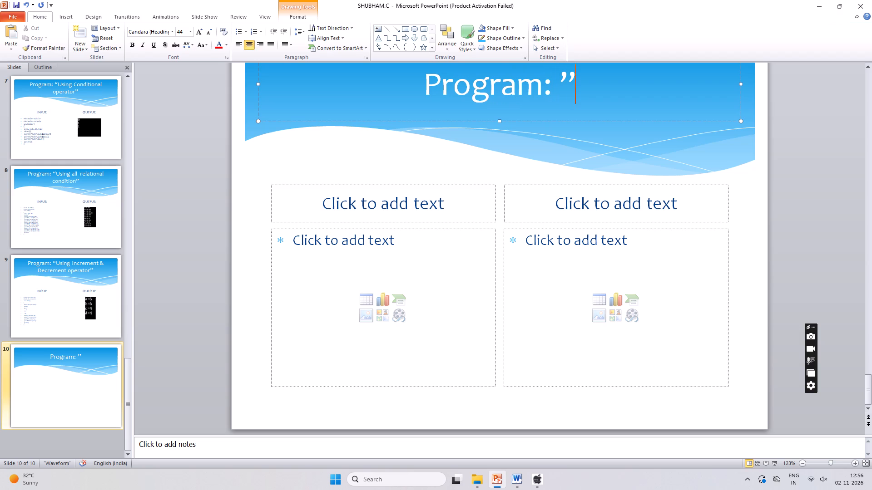
key(Right)
key(BackSpace)
key(shift+quotedbl)
key(shift+i)
key(BackSpace)
text(Using)
key(space)
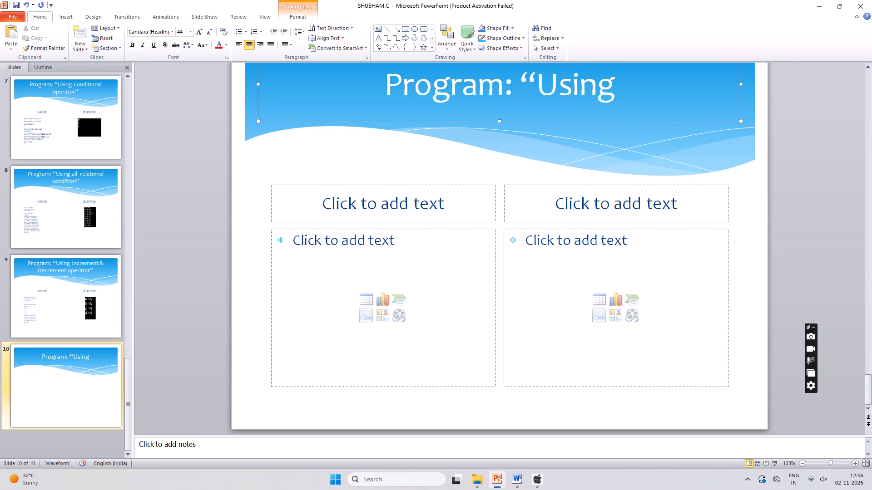
text(Pre-)
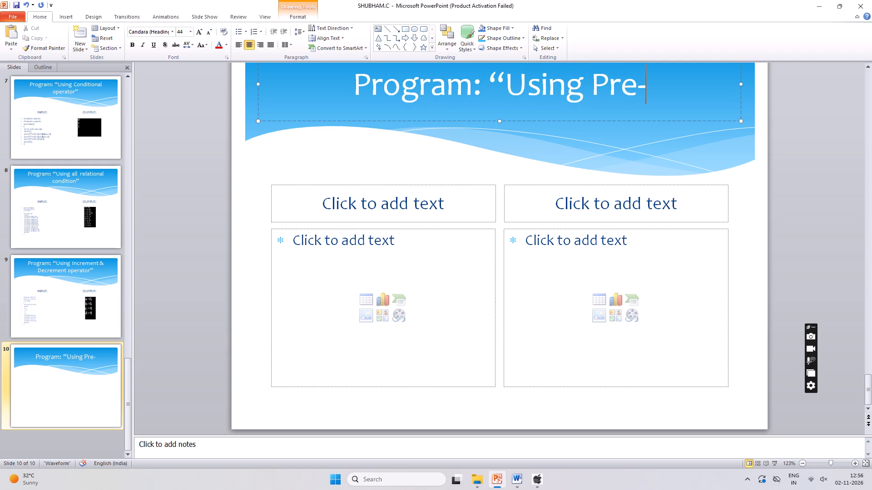
text(incr)
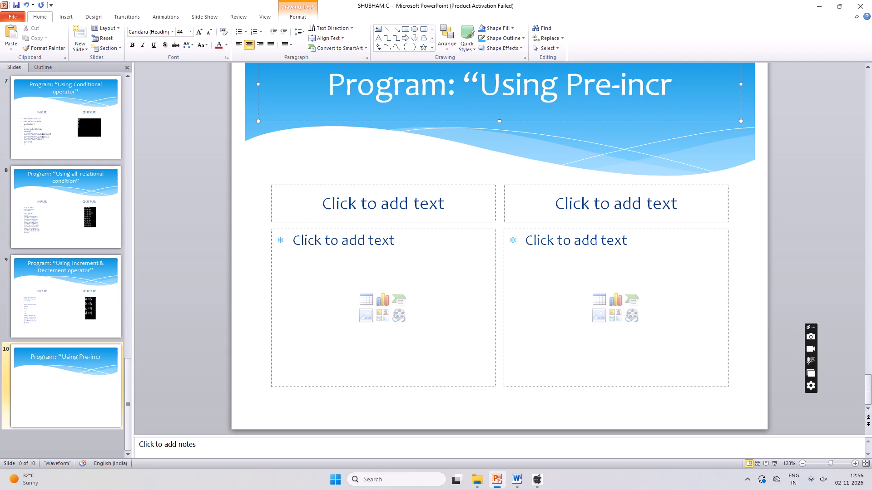
key(e)
text(ment)
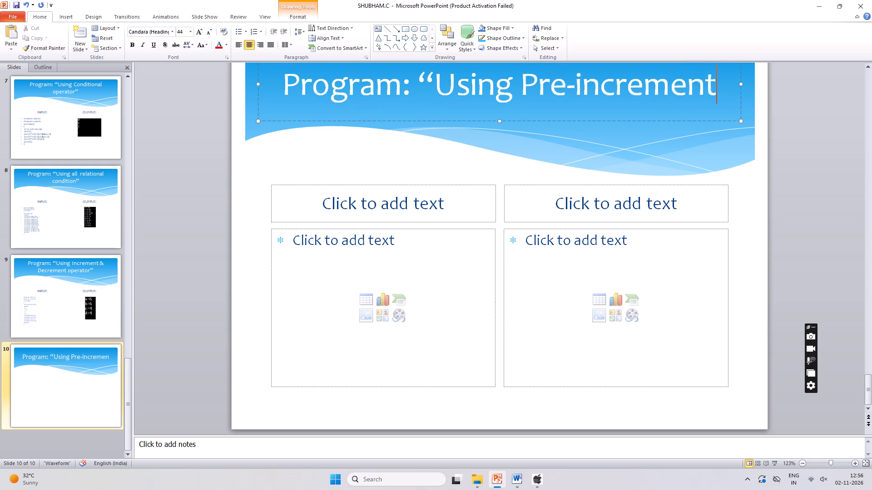
key(space)
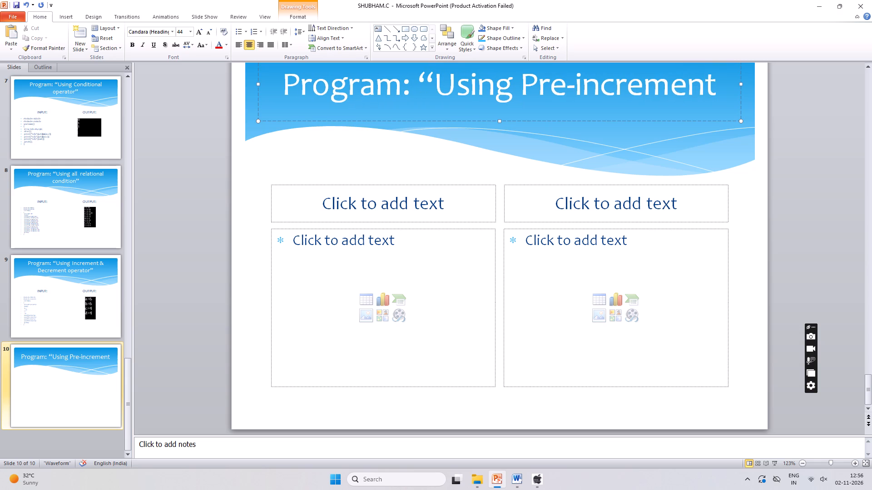
key(BackSpace)
key(shift+quotedbl)
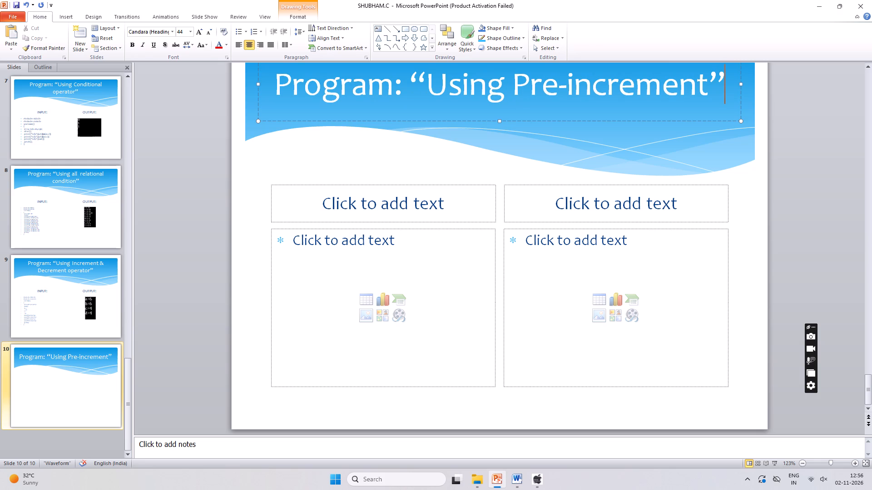
Switch to the DOSBox window, leave the program's output screen for the SHUBHAM.PRE source, and dismiss the reload message.
click(539, 477)
click(582, 426)
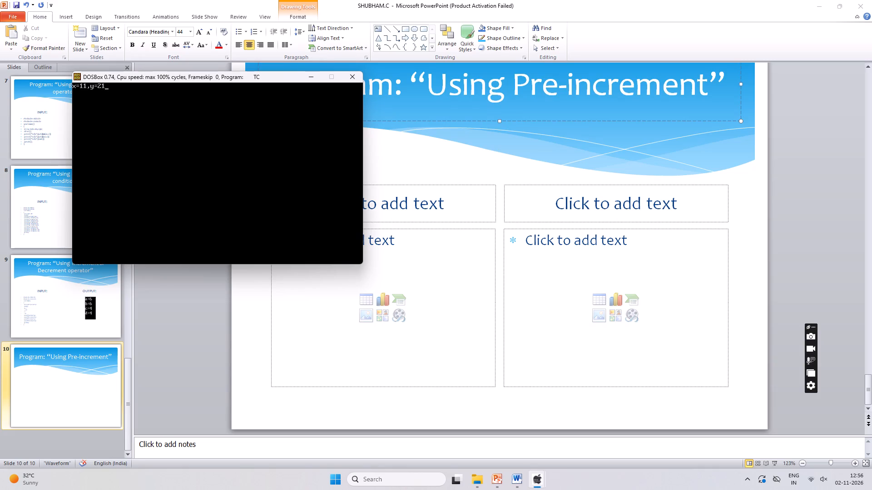
key(BackSpace)
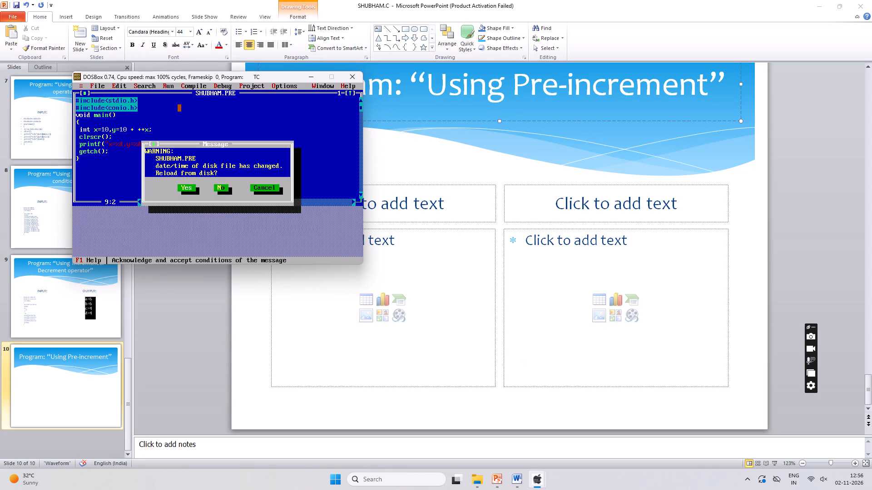
drag(188, 191, 218, 173)
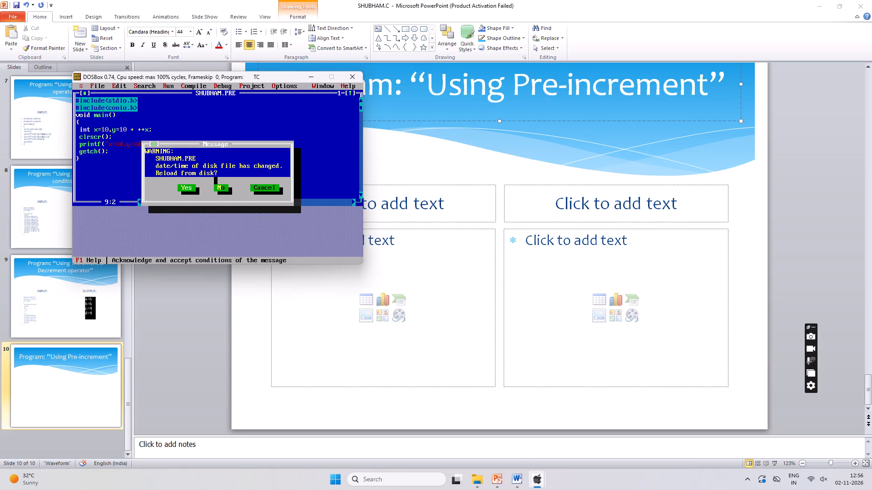
click(218, 173)
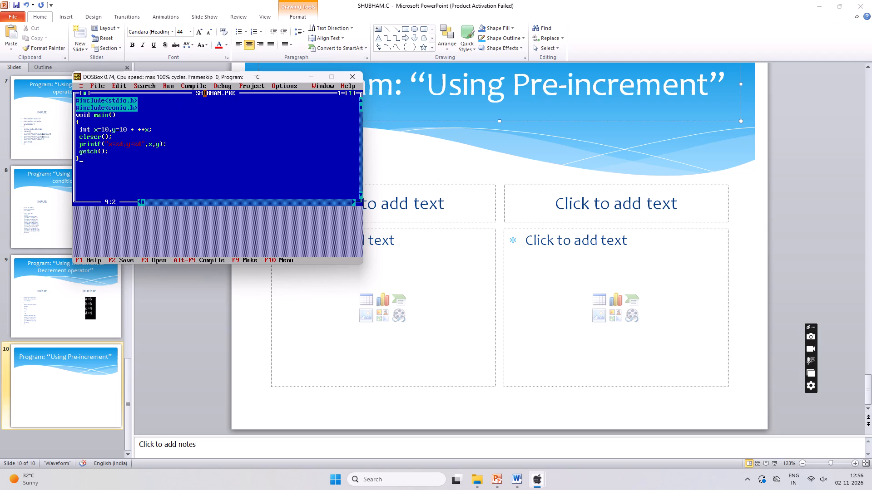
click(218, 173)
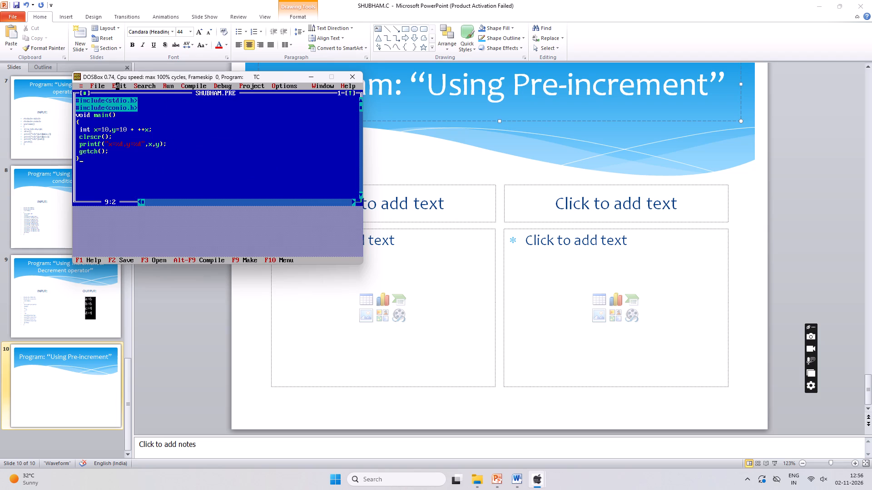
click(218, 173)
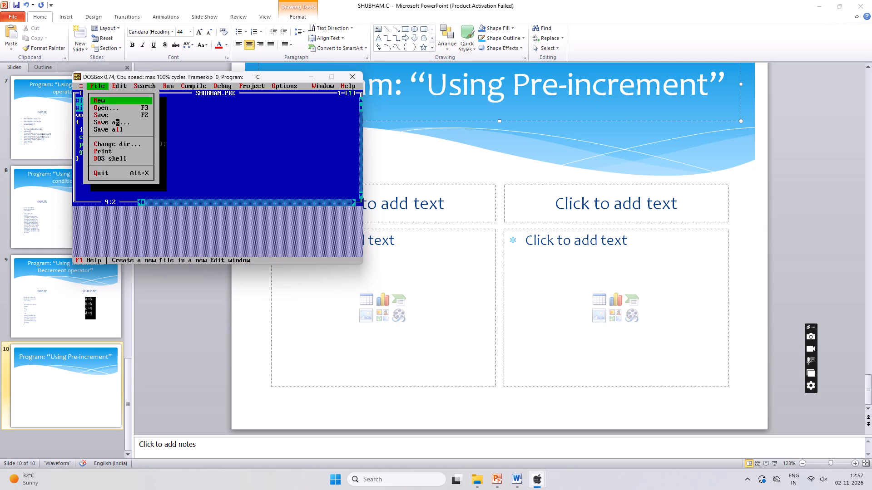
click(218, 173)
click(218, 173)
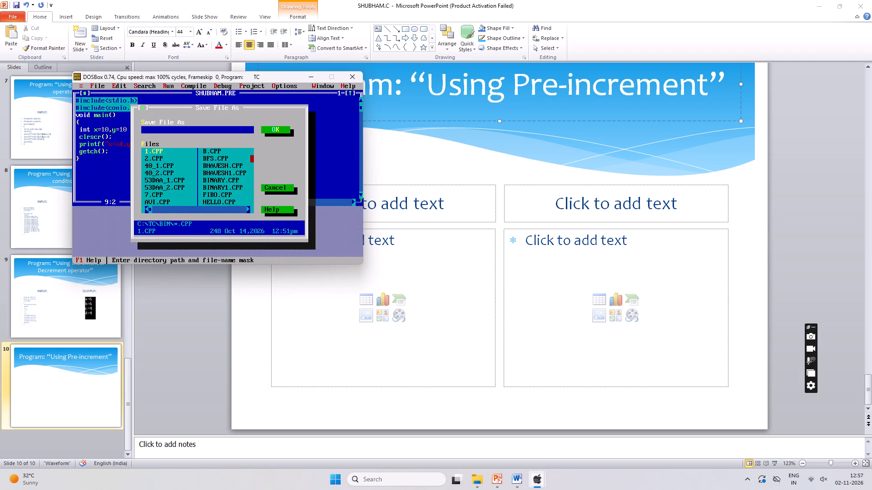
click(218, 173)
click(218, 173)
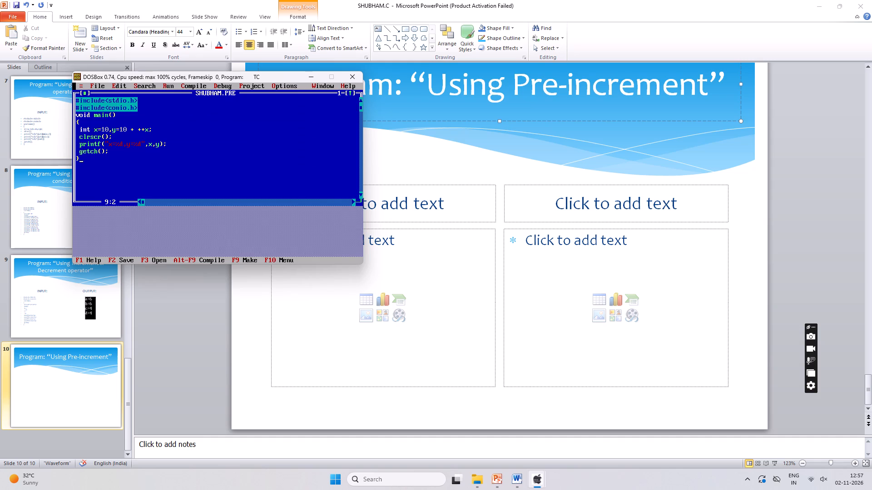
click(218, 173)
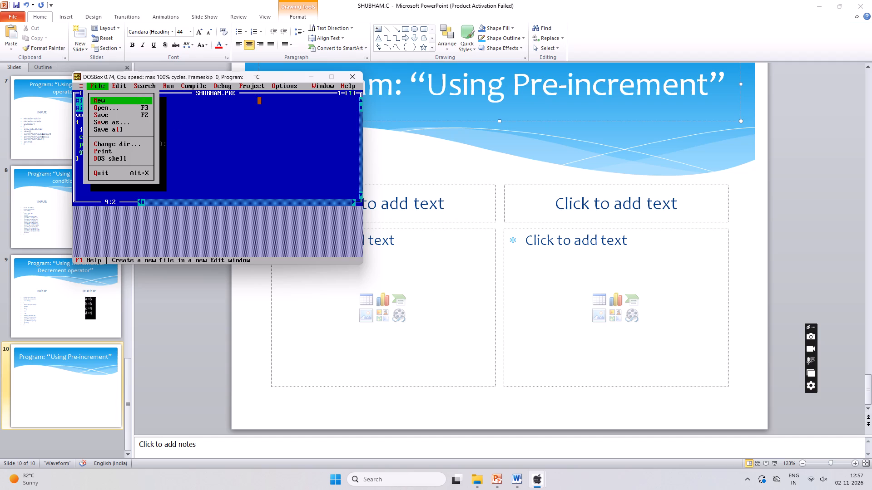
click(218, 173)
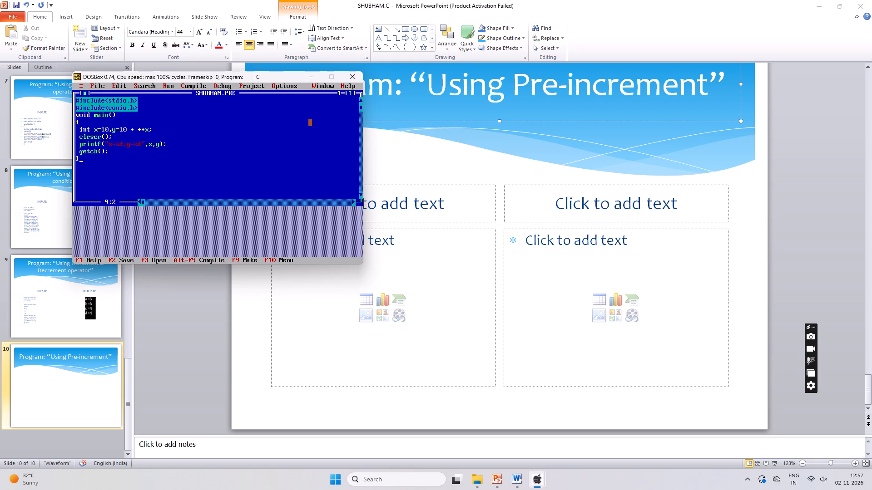
Minimize DOSBox to return to the PowerPoint deck and add "Operator" after "Pre-increment" inside the title's closing quotation mark.
key(ctrl+alt+Return)
key(ctrl+alt+Return)
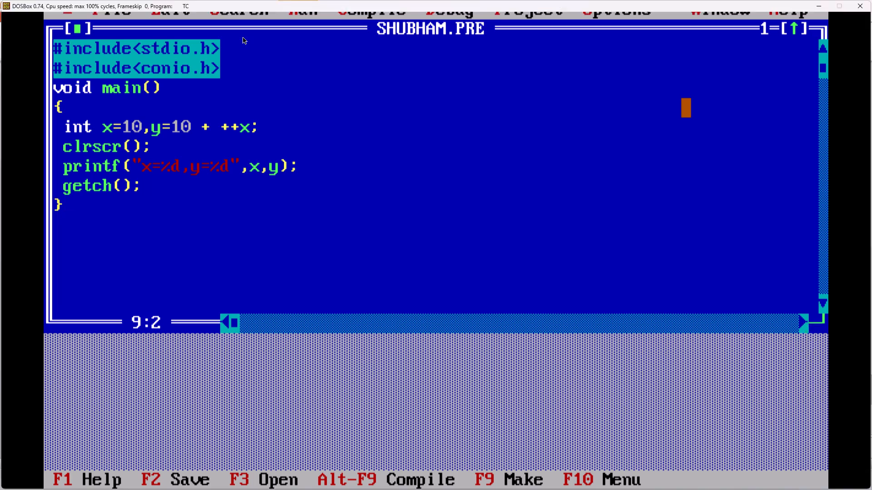
click(313, 76)
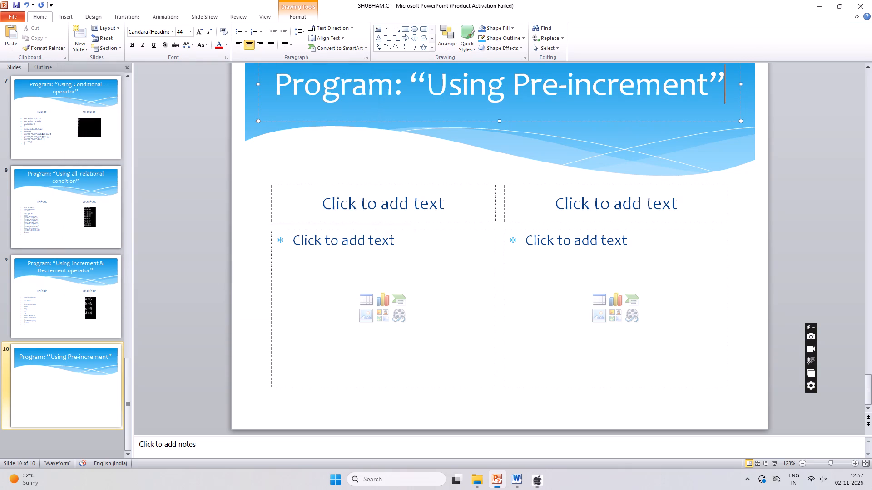
drag(699, 81, 707, 80)
click(707, 79)
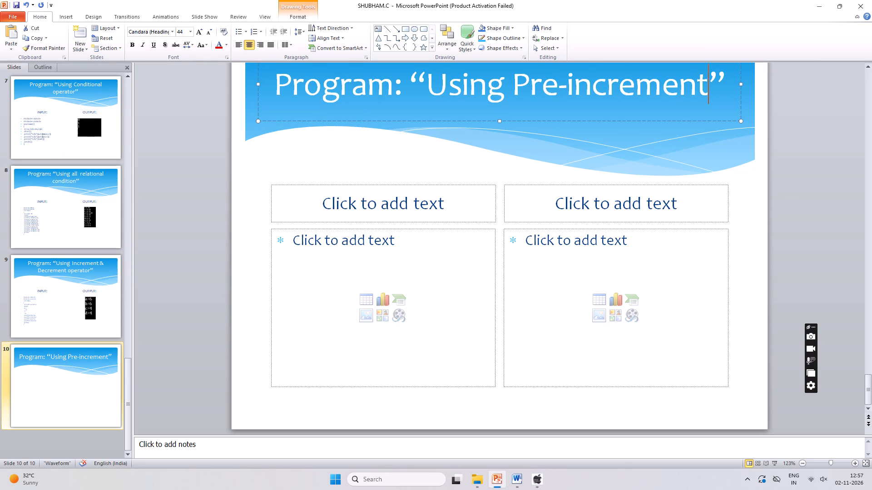
key(space)
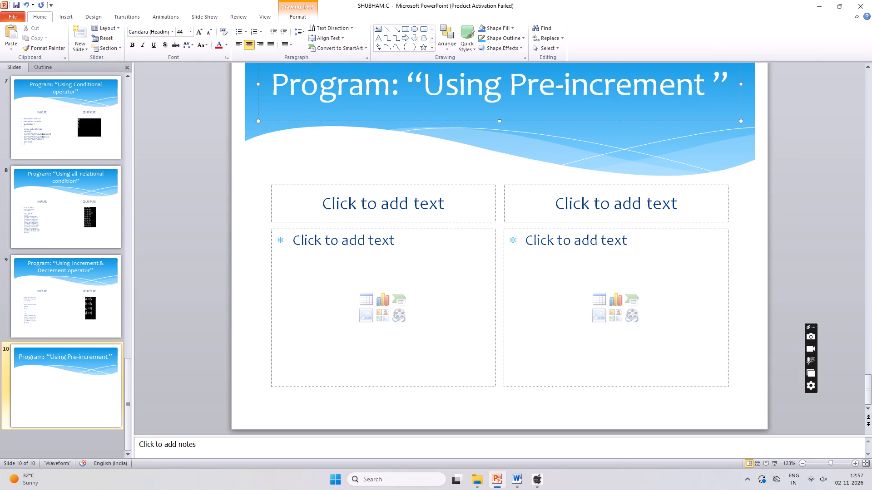
text(Operat)
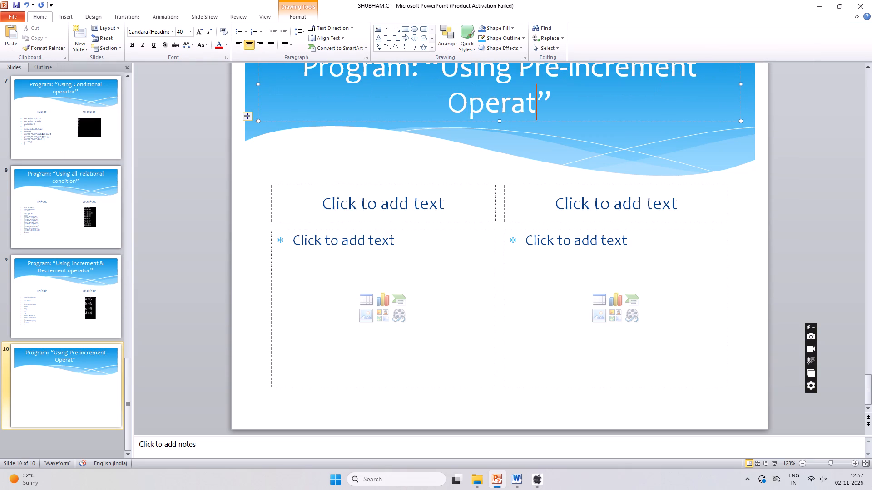
text(or)
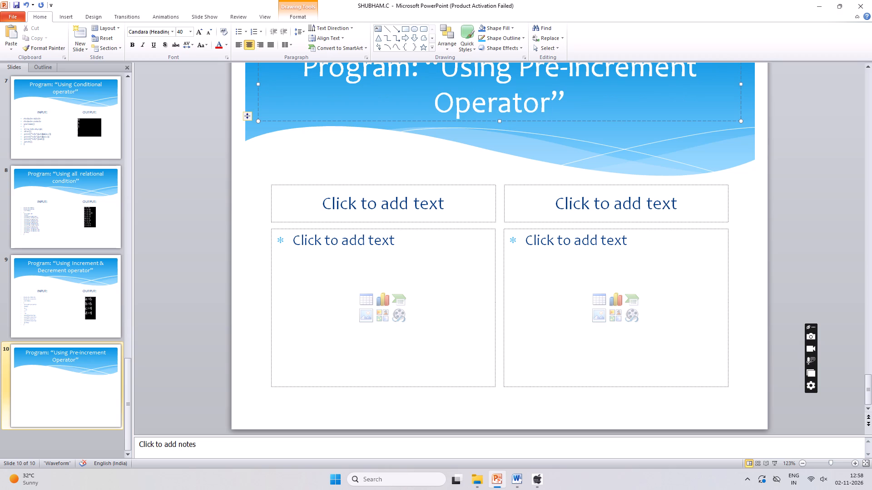
Enter the column headings "INPUT:" and "OUTPUT:" above the two content boxes of the pre-increment slide.
click(312, 203)
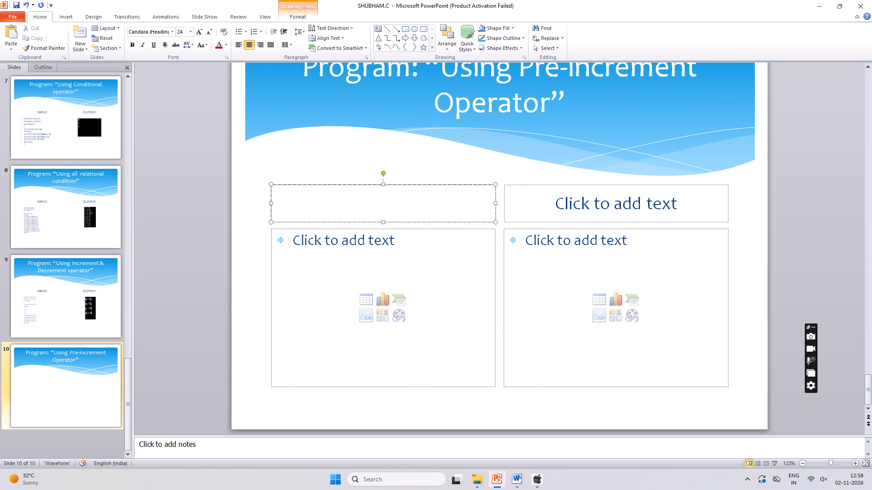
key(i)
text([PUT)
key(BackSpace)
key(BackSpace)
key(BackSpace)
key(BackSpace)
key(BackSpace)
text(INPUT)
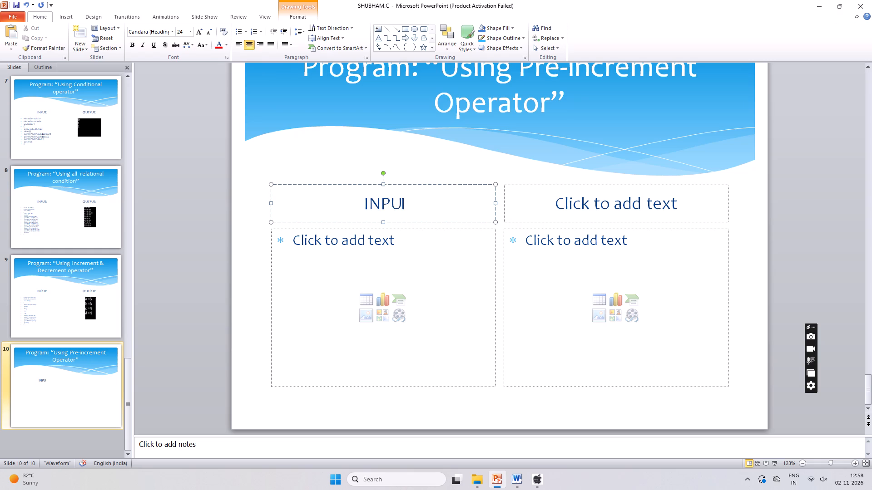
key(shift+colon)
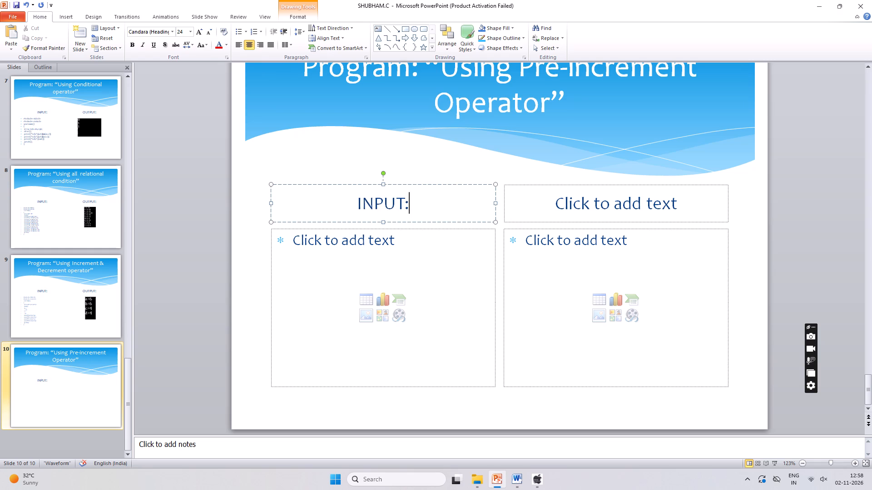
click(598, 214)
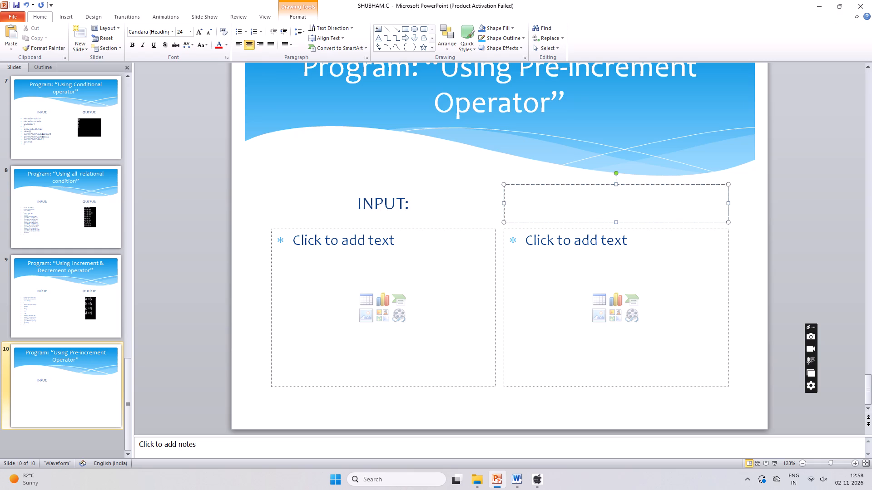
text(OUTPUT)
key(shift+colon)
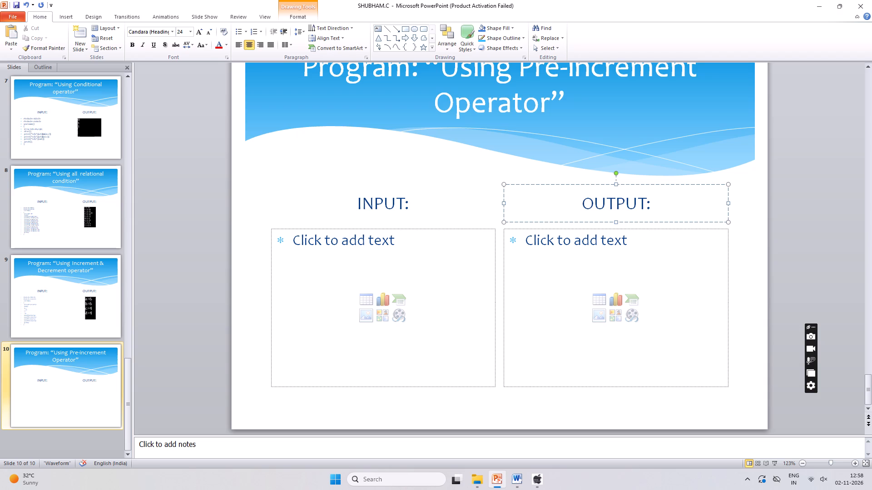
Minimize the PowerPoint and DOSBox windows and open SHUBHAM.PRE from C:\TurboC4\TC\BIN in File Explorer with Microsoft Word.
click(374, 255)
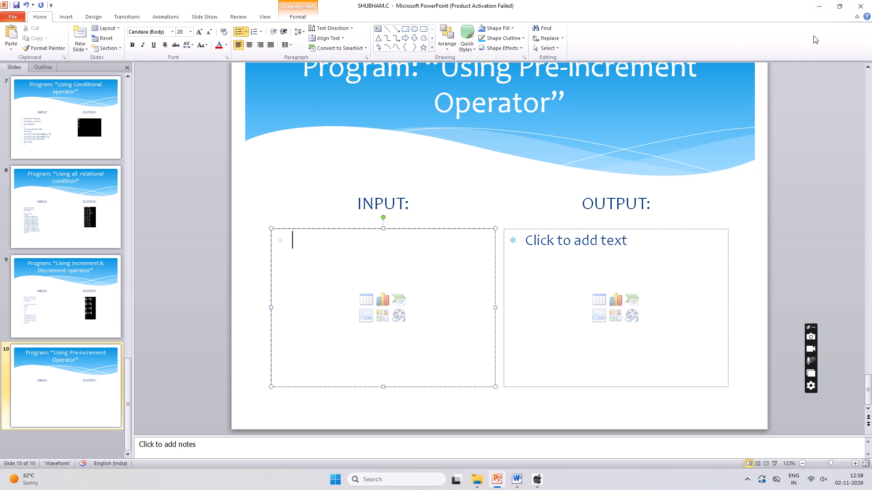
click(815, 6)
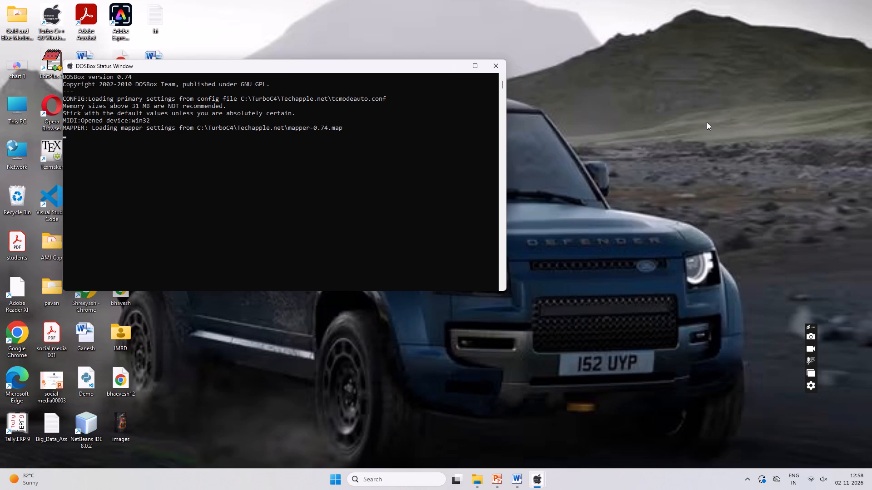
click(460, 63)
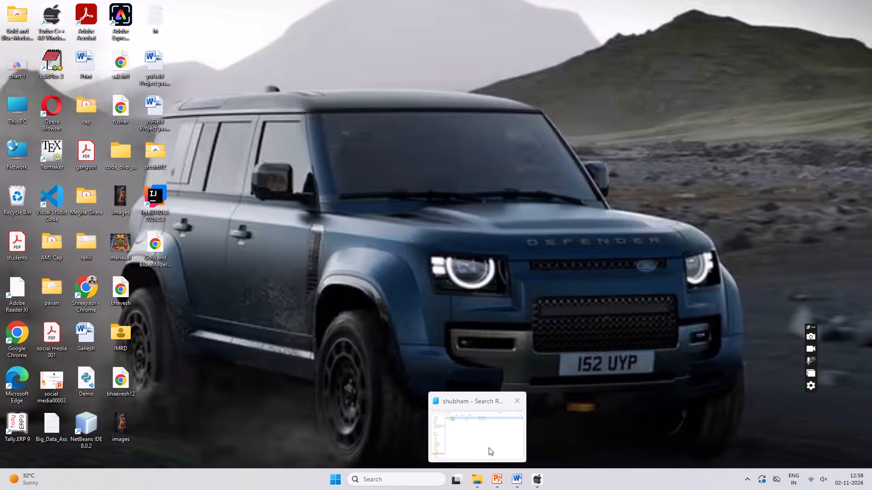
click(477, 478)
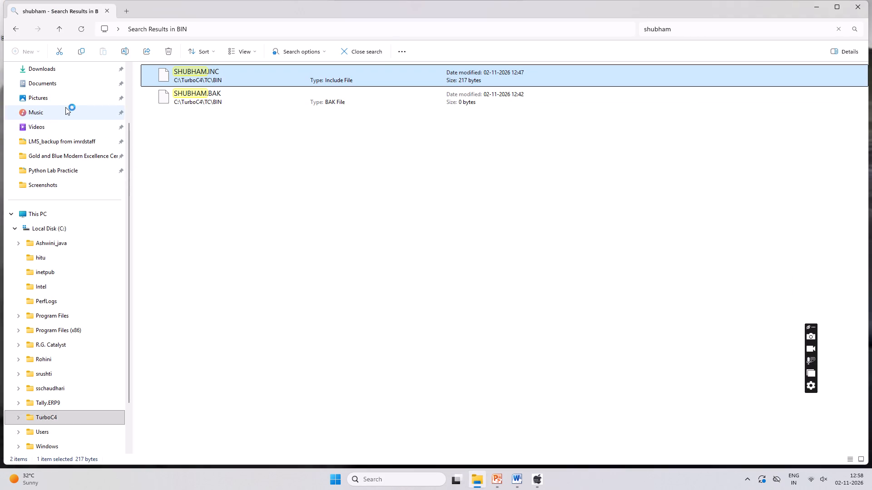
click(44, 232)
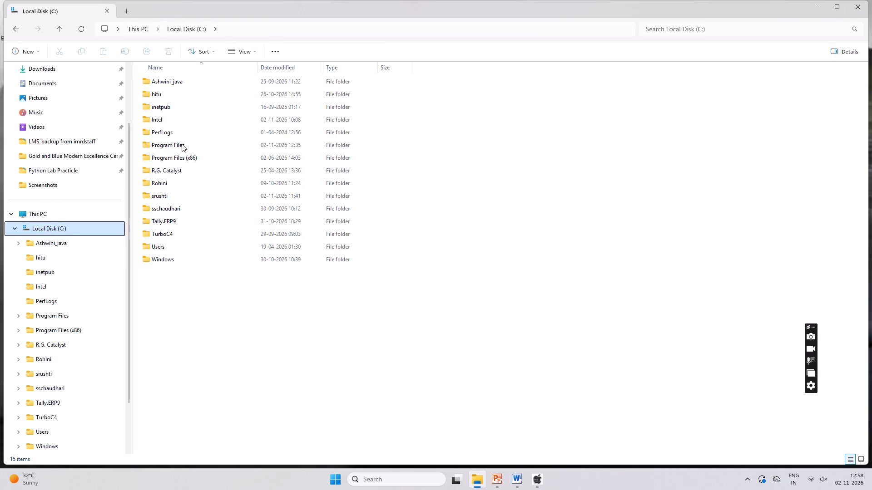
double_click(178, 230)
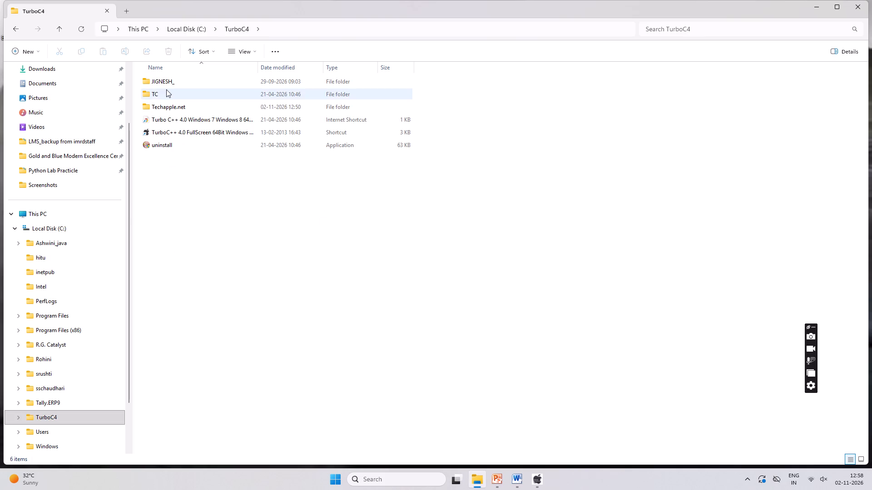
double_click(166, 89)
double_click(168, 97)
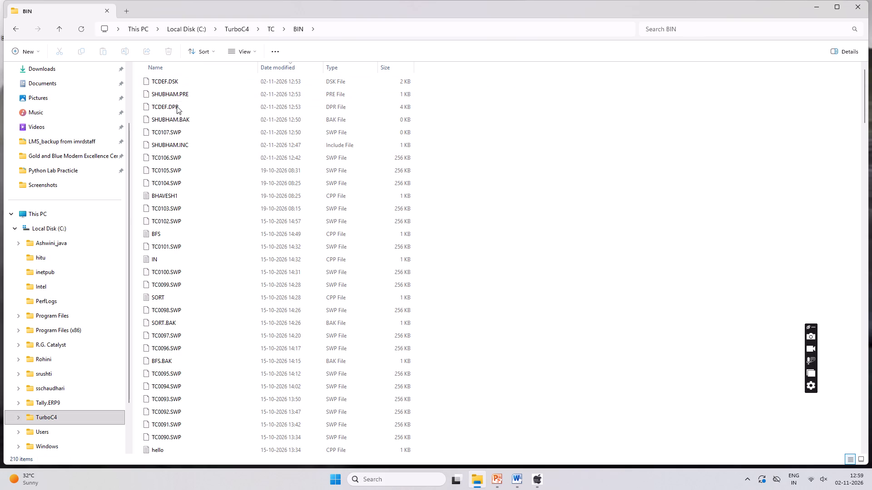
double_click(179, 94)
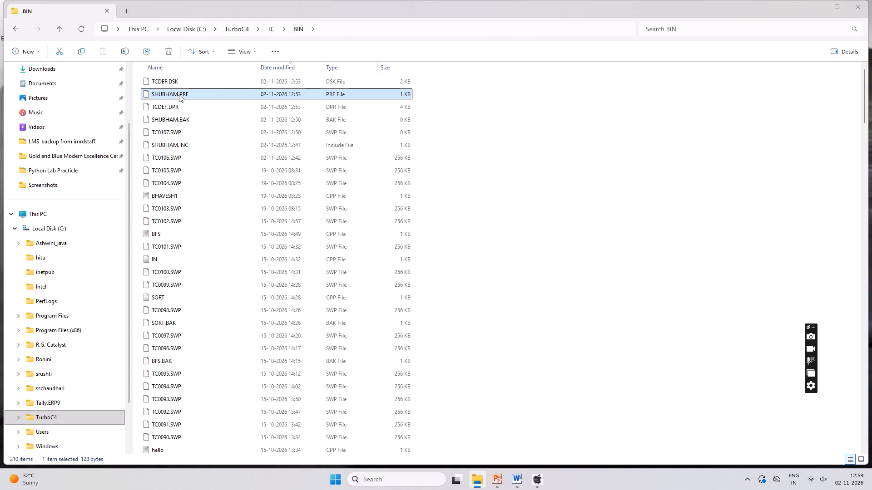
double_click(399, 297)
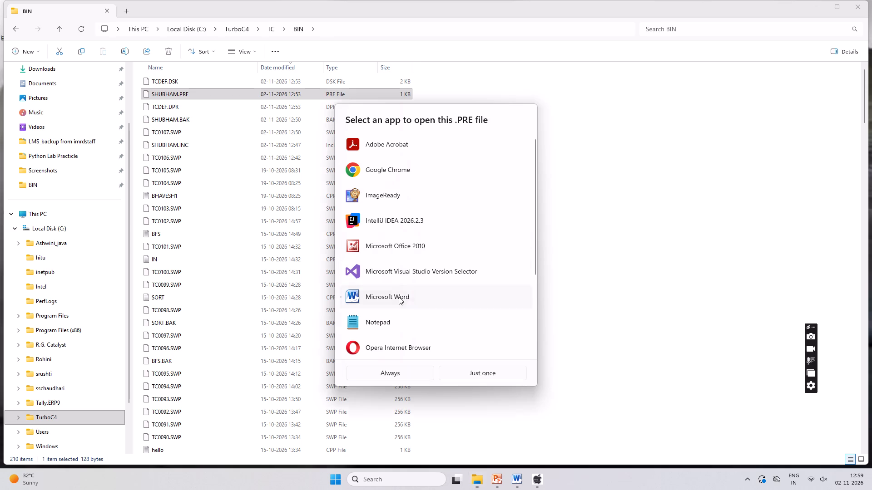
Copy the entire C program from the Word document and paste it as text only into PowerPoint's INPUT content box.
drag(63, 222, 60, 211)
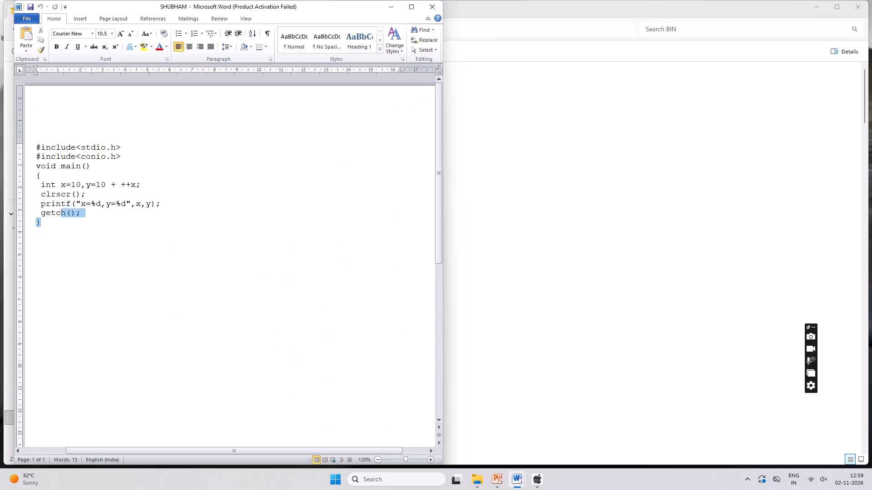
drag(60, 211, 40, 143)
click(82, 230)
click(32, 221)
drag(42, 220, 24, 142)
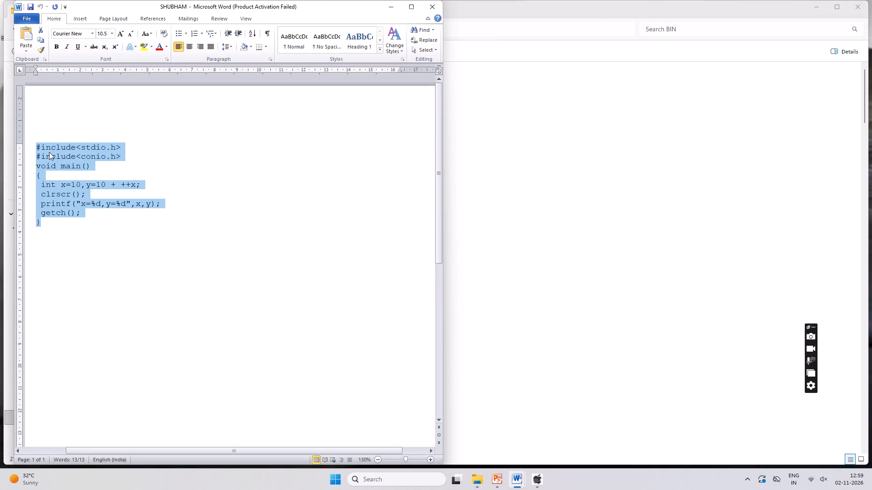
right_click(50, 152)
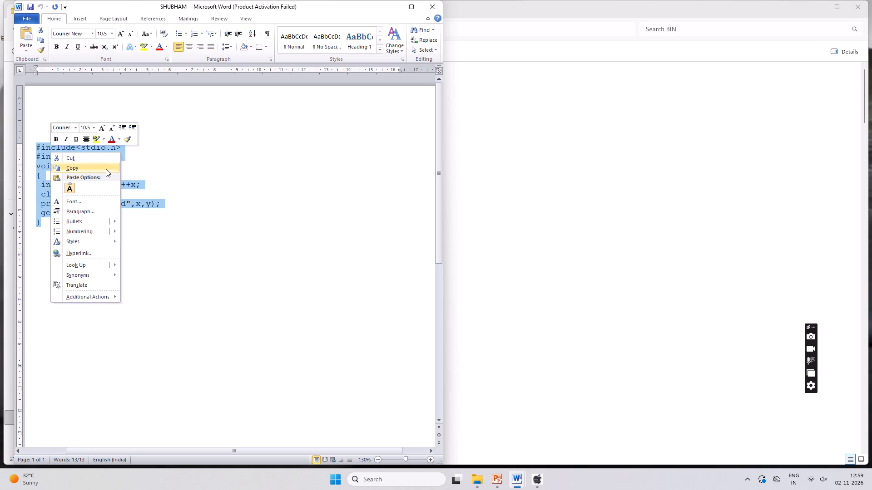
click(106, 164)
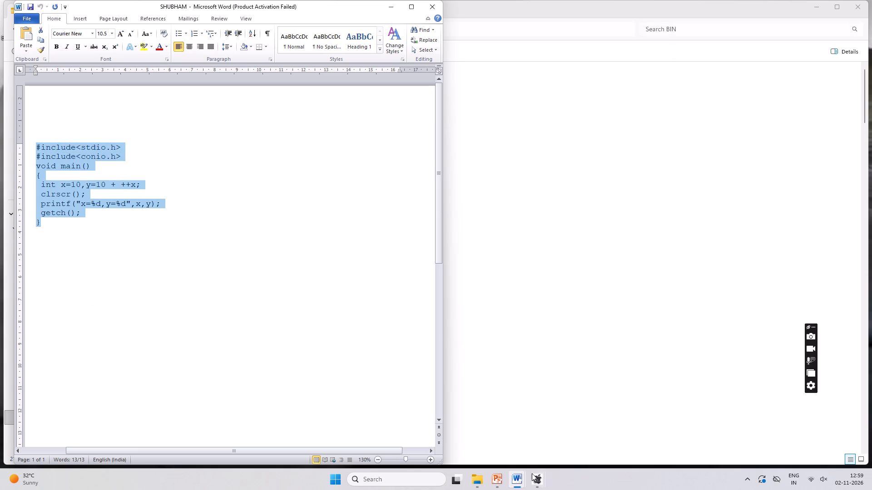
click(491, 472)
right_click(388, 271)
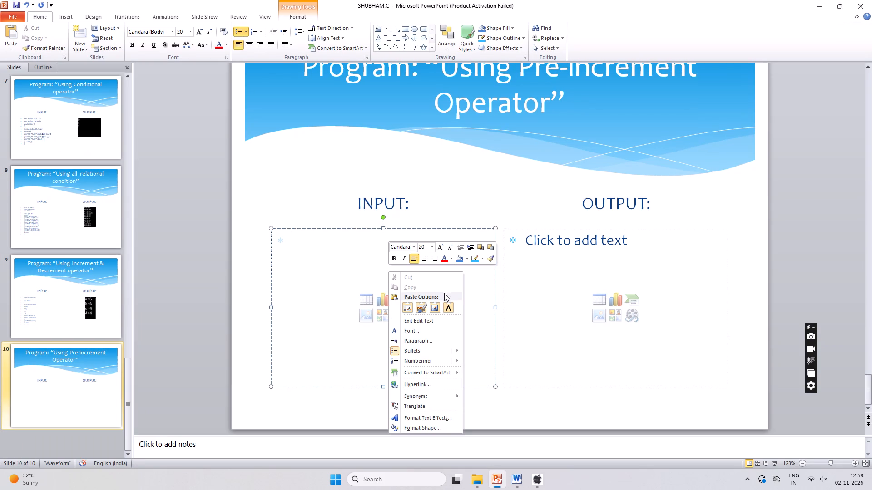
click(444, 311)
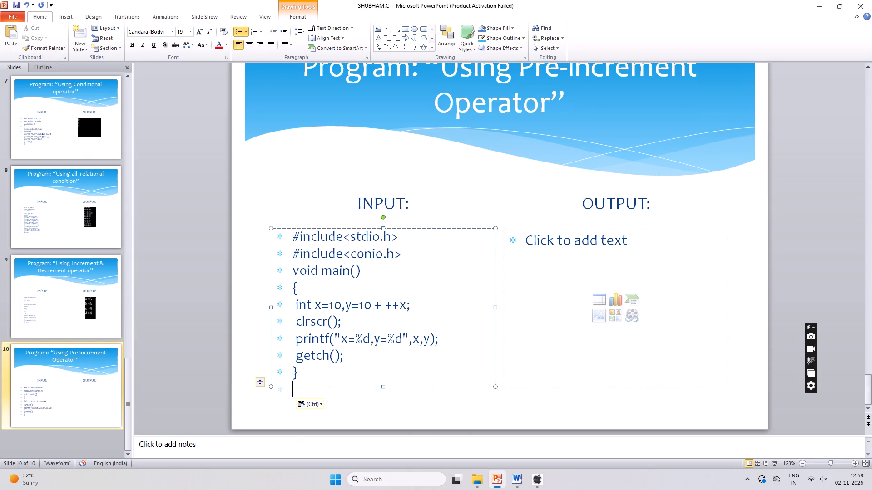
Insert the "pre increment output" screenshot into the OUTPUT content box and enlarge it to about 3.19 cm high by 6.09 cm wide.
click(591, 310)
click(595, 312)
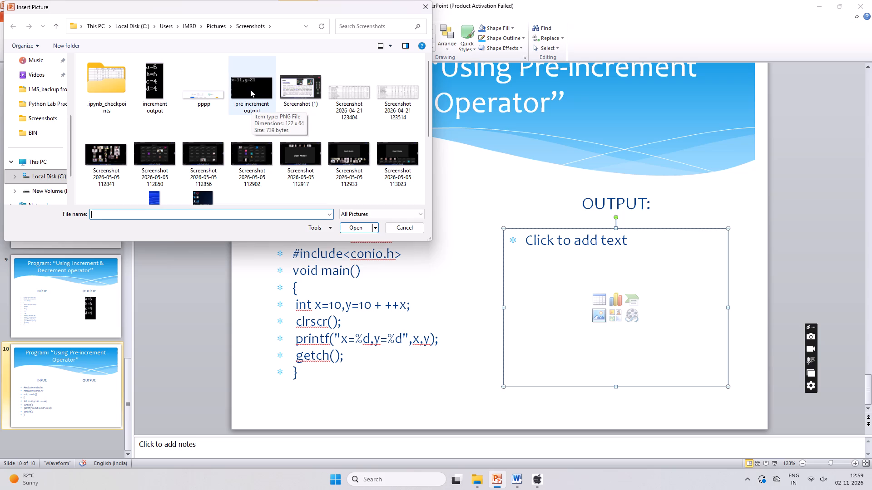
click(250, 89)
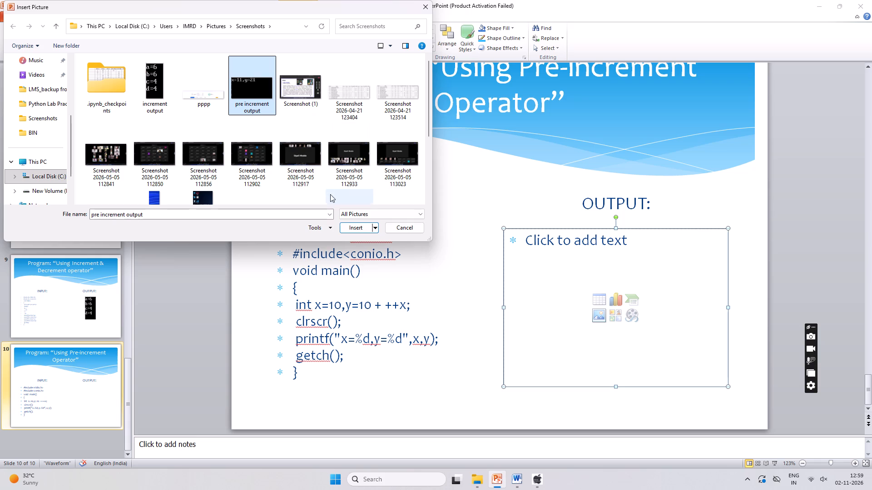
click(353, 227)
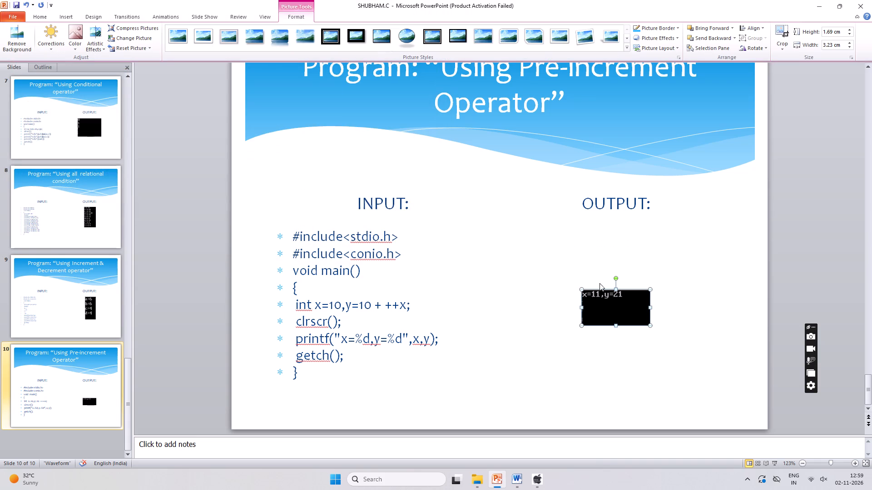
drag(580, 289, 548, 256)
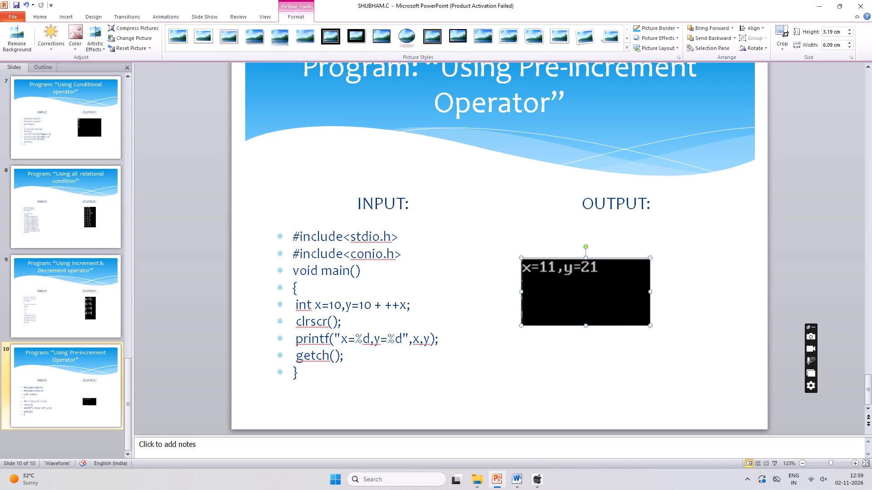
drag(574, 282, 588, 272)
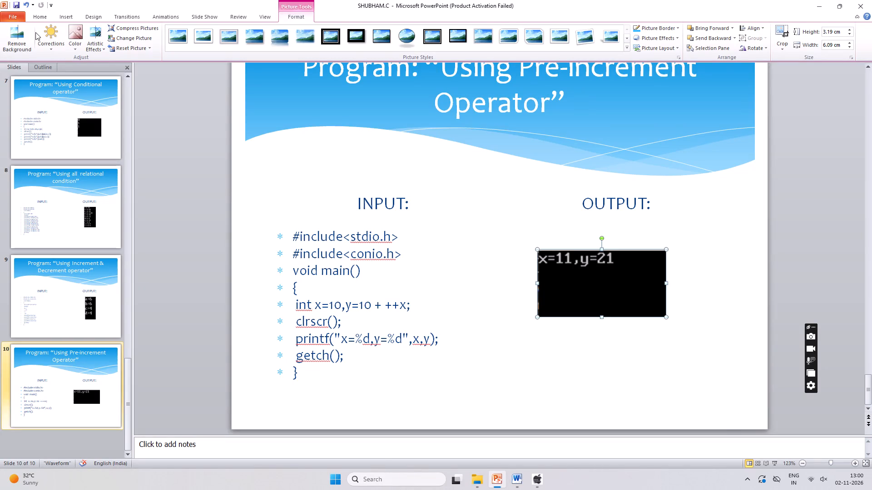
Save the presentation.
click(1, 16)
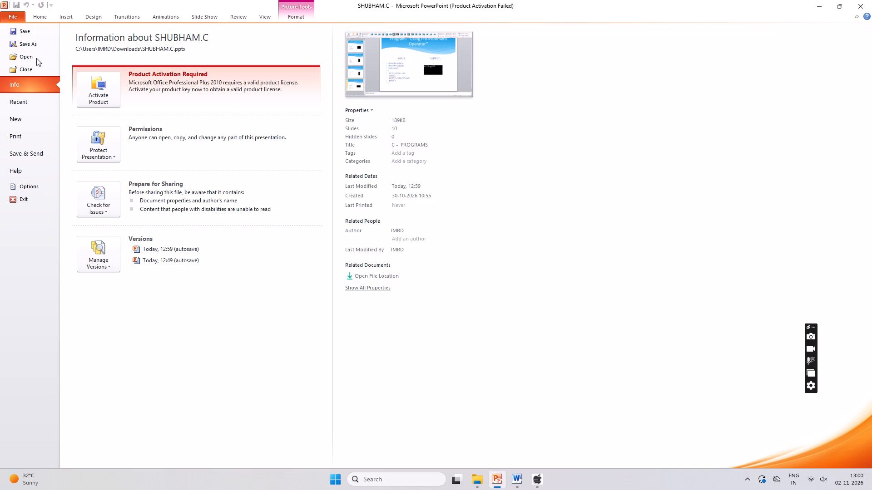
drag(23, 50, 7, 31)
click(7, 31)
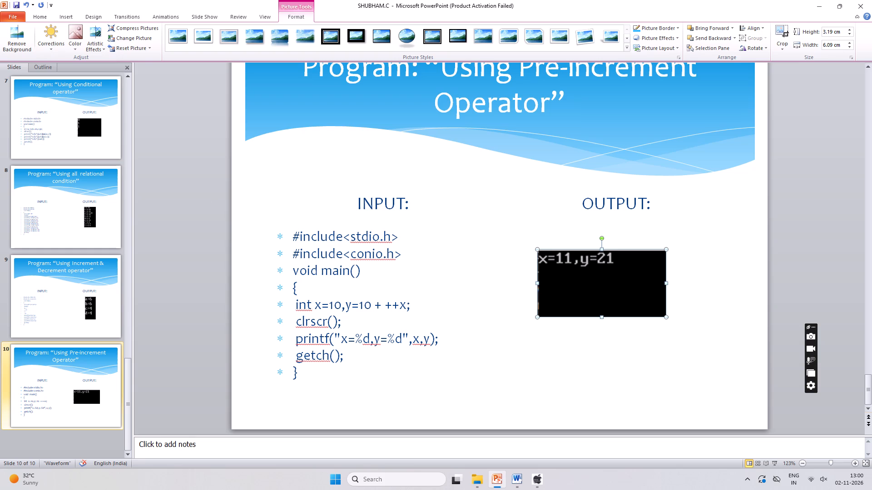
Move the output screenshot up so it sits directly beneath the OUTPUT: heading, nudging it sideways to center it there.
drag(580, 292, 606, 269)
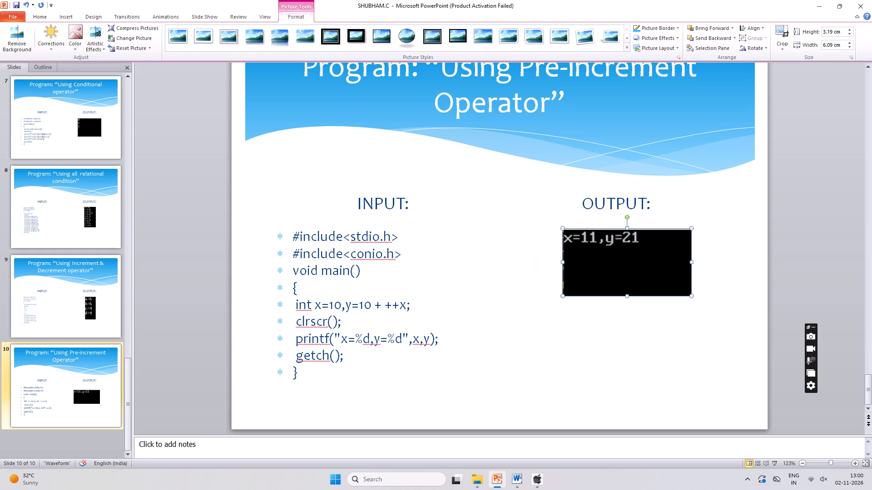
key(Left)
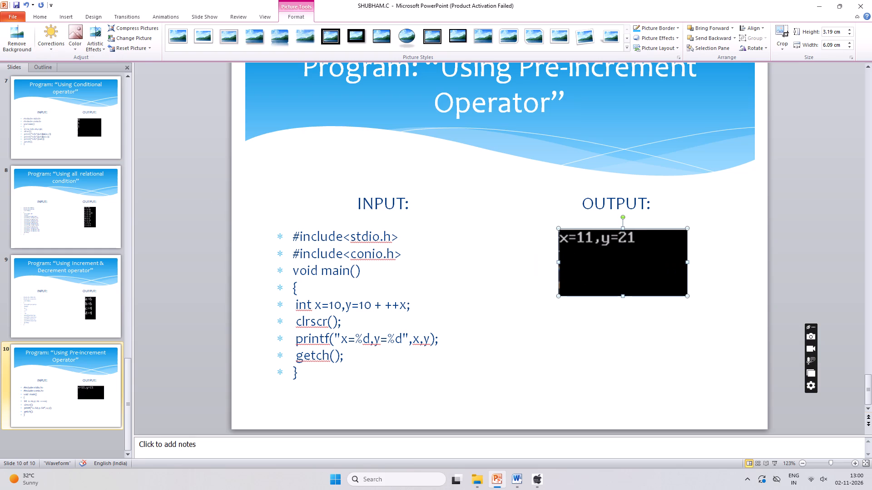
key(Left)
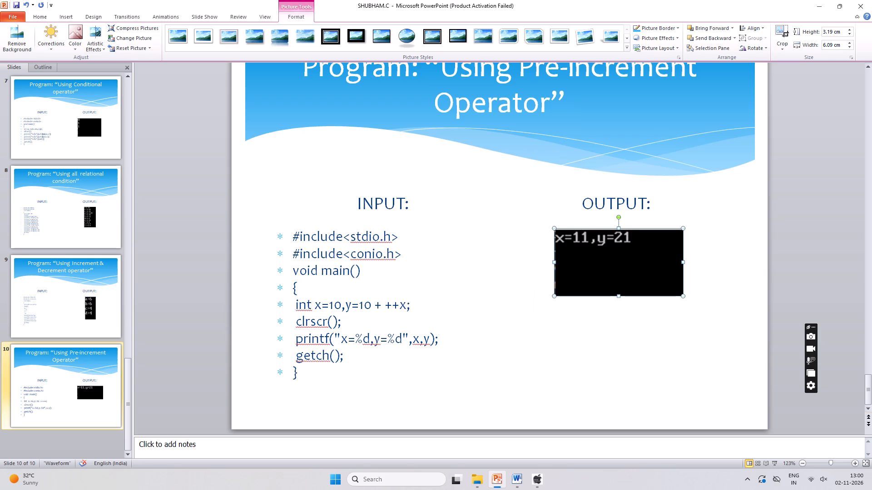
key(Left)
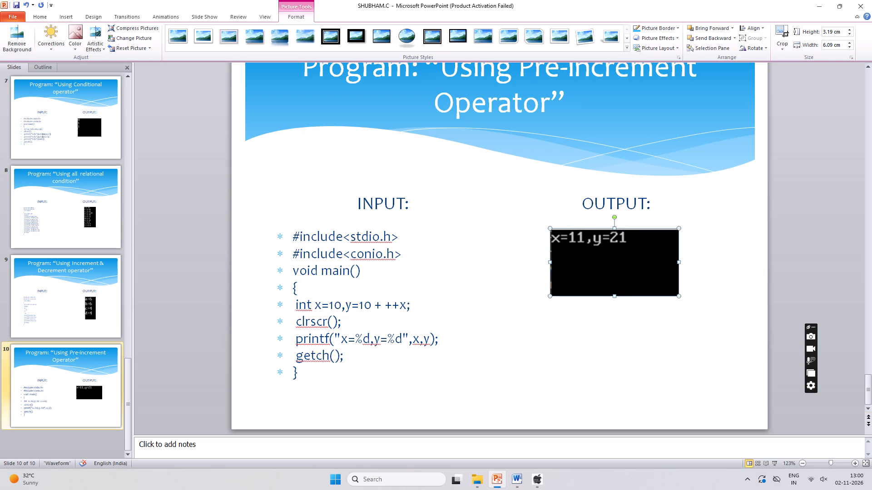
click(187, 138)
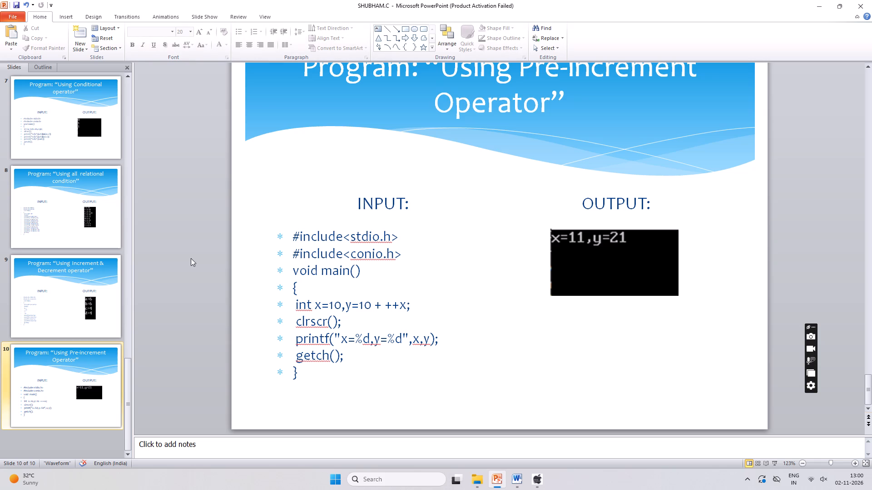
Add a new slide with the Comparison layout after the pre-increment slide.
scroll(4, 329, down, 5)
click(78, 42)
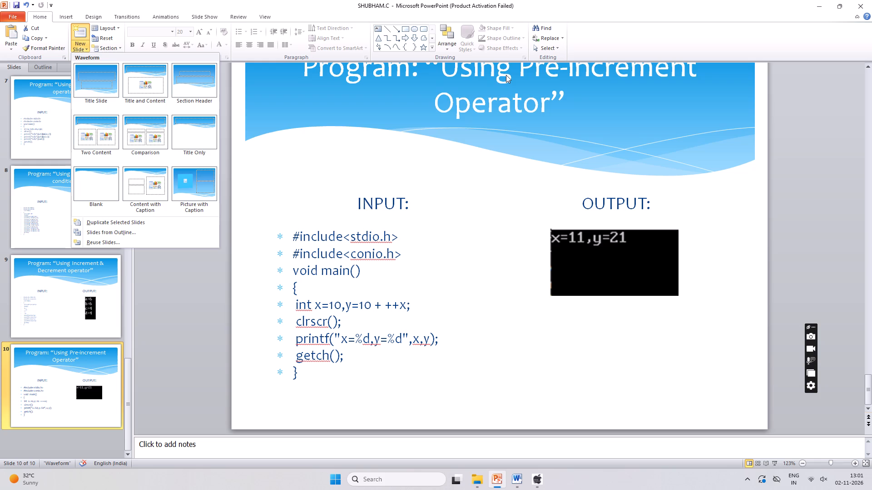
click(128, 120)
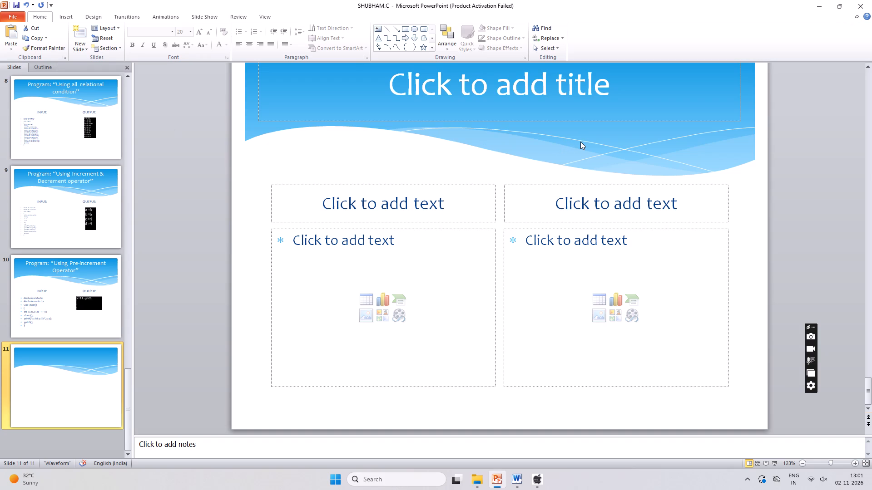
Begin the title of the new slide 11 with "Program:" followed by an opening quotation mark.
click(567, 105)
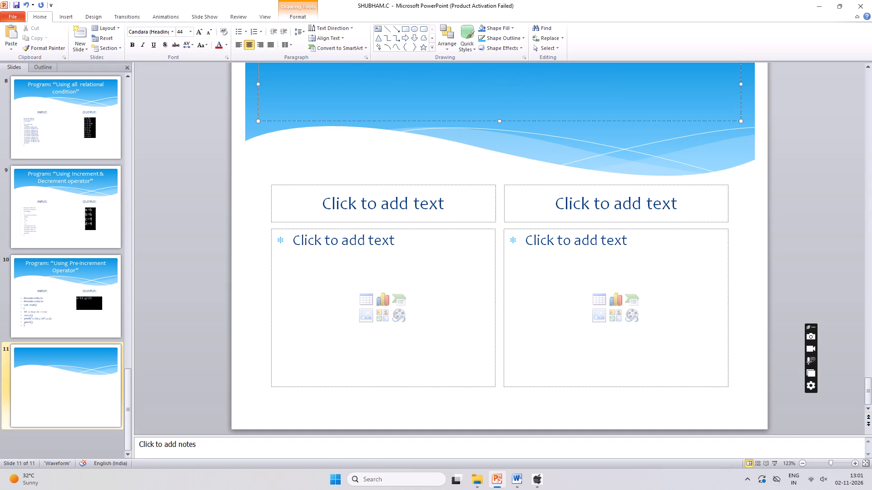
text(pROGRAM)
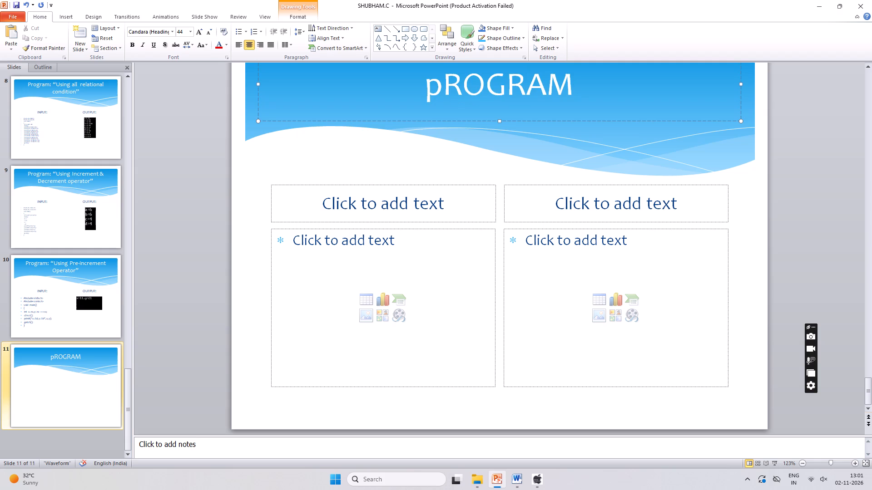
key(BackSpace)
key(BackSpace)
key(BackSpace)
key(BackSpace)
key(BackSpace)
key(BackSpace)
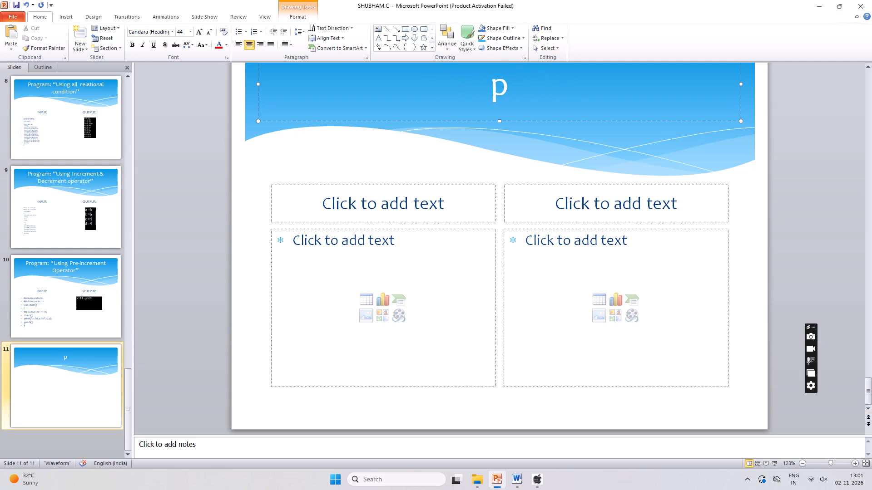
key(BackSpace)
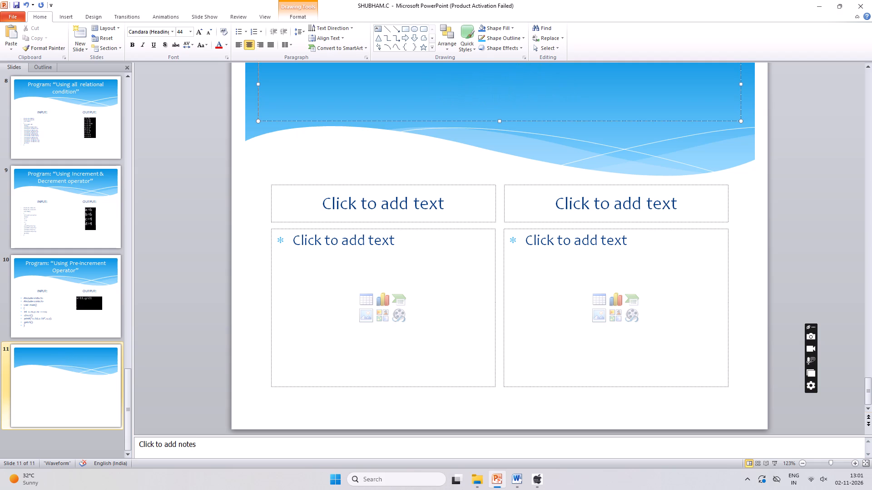
key(shift+p)
text(rogram)
key(shift+colon)
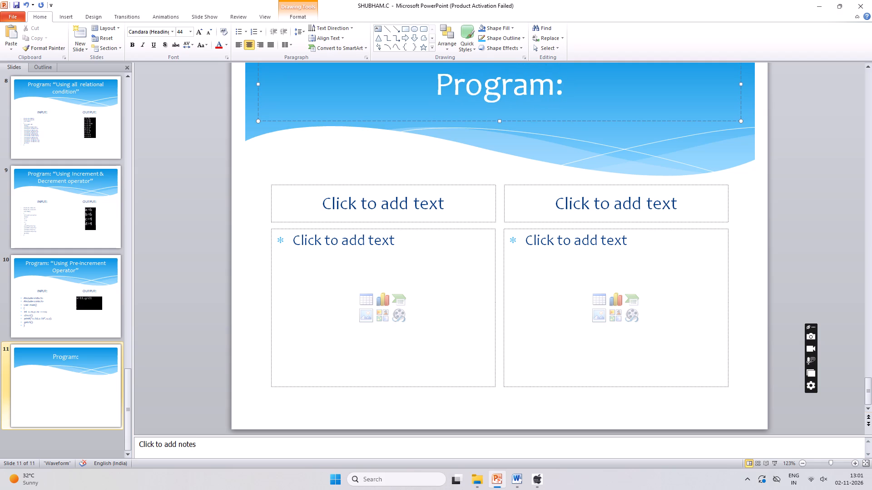
key(space)
text(")
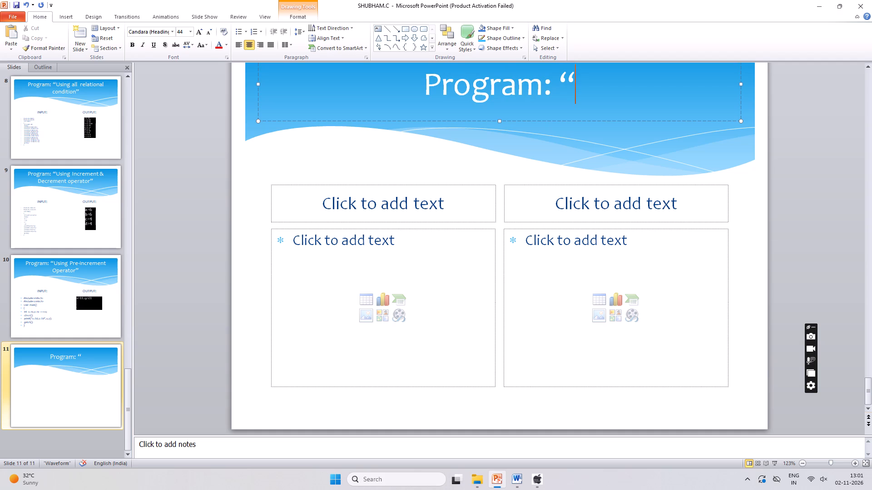
Look back through the earlier program slides, from the title slide to the pre-increment slide, to check how they are titled.
scroll(567, 105, up, 6)
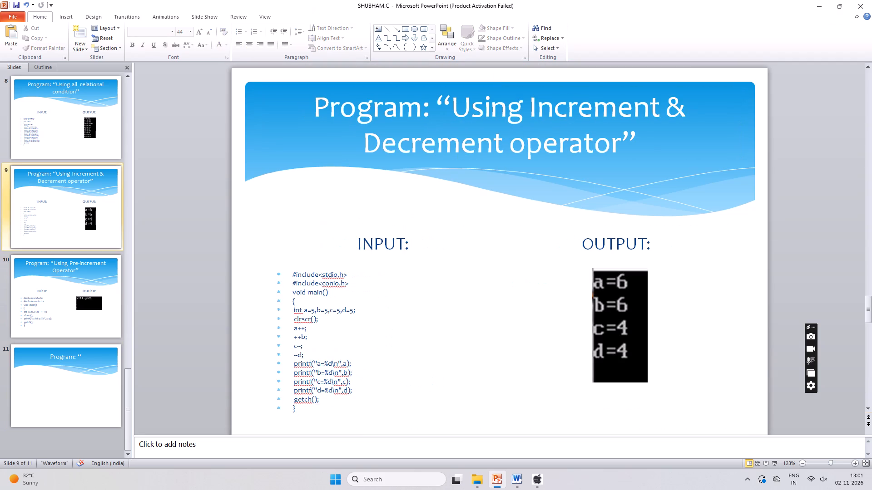
scroll(567, 105, up, 12)
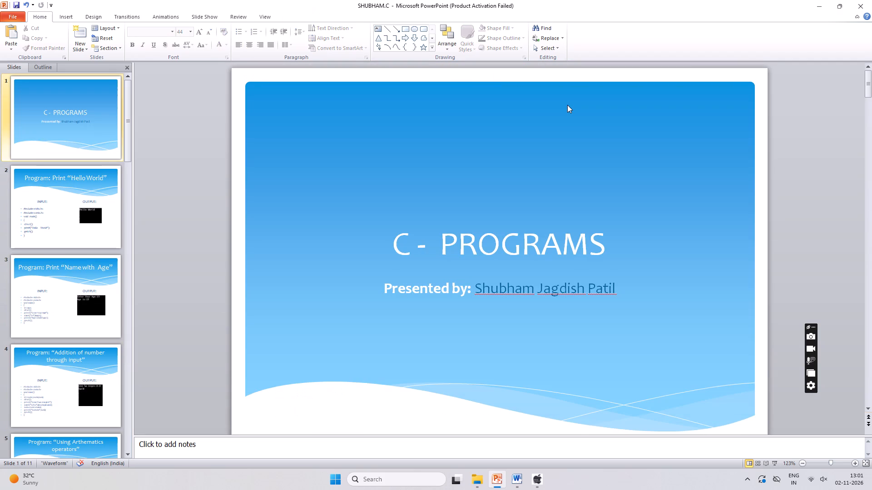
scroll(567, 105, down, 8)
scroll(563, 41, down, 2)
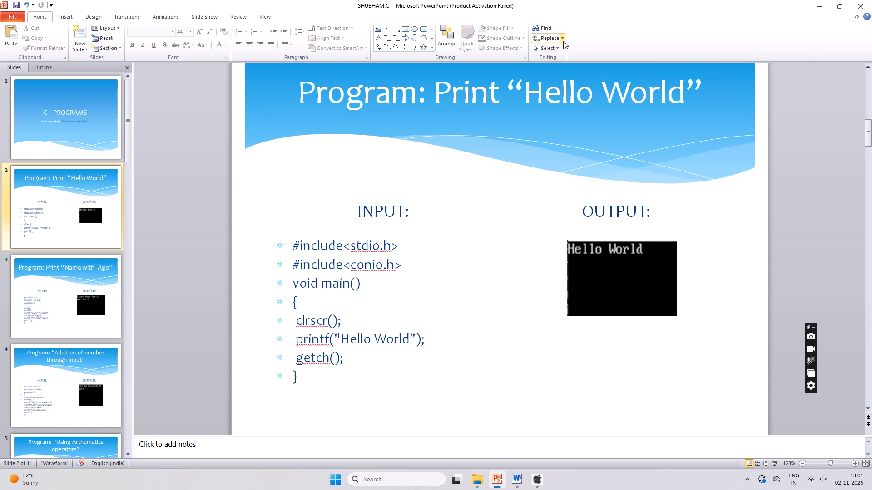
scroll(563, 41, down, 15)
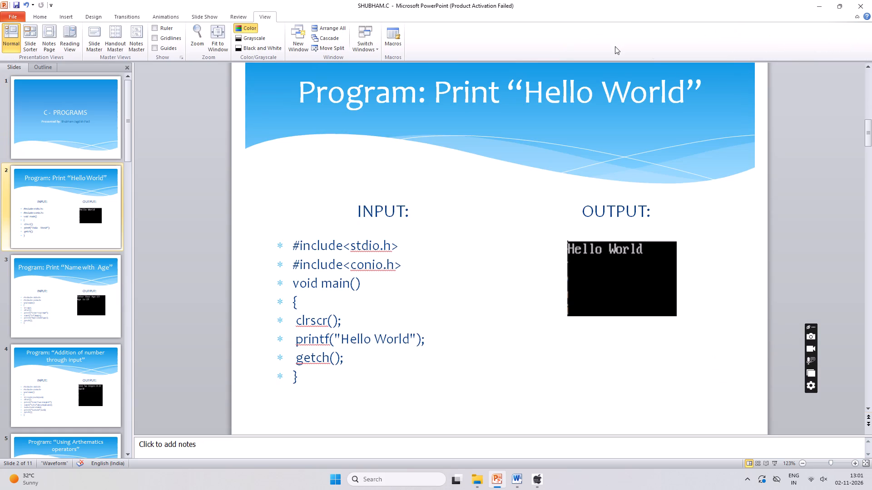
scroll(580, 0, down, 4)
scroll(611, 177, up, 1)
scroll(614, 182, down, 15)
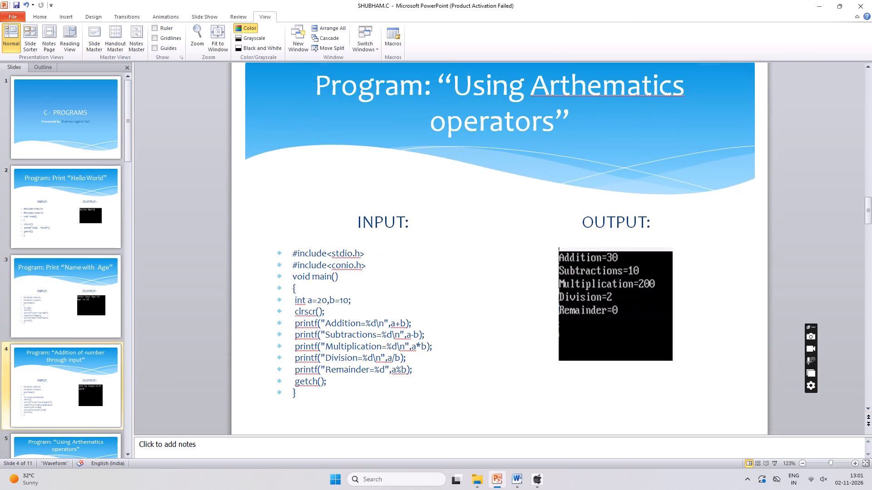
scroll(609, 196, down, 15)
scroll(609, 196, down, 6)
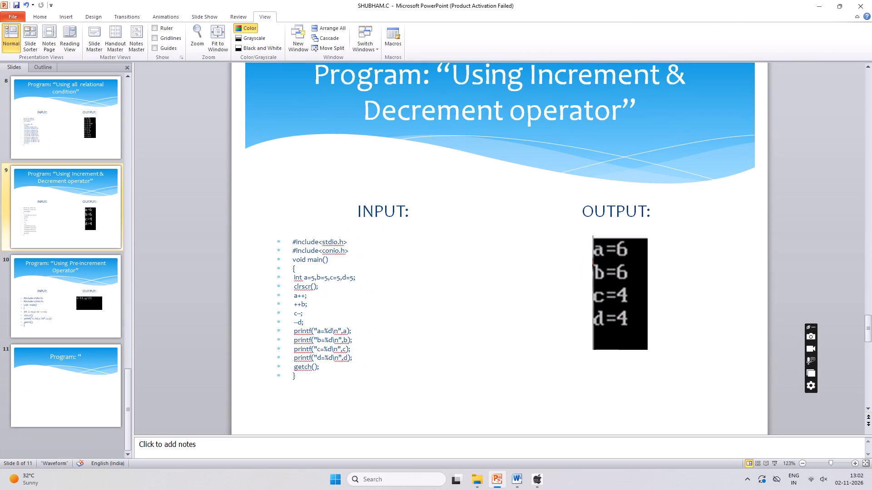
scroll(609, 196, down, 6)
scroll(75, 0, up, 1)
scroll(0, 264, down, 1)
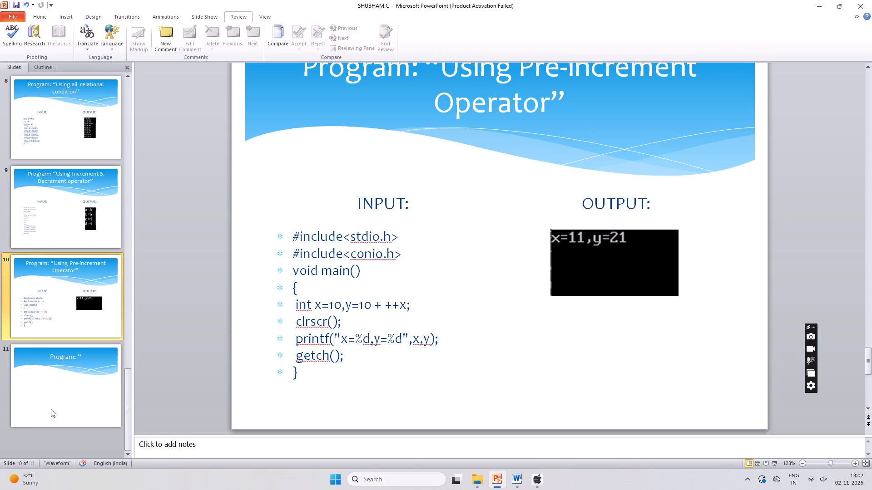
Complete slide 11's title so it reads Program: "Using Post- increment Operator".
click(51, 409)
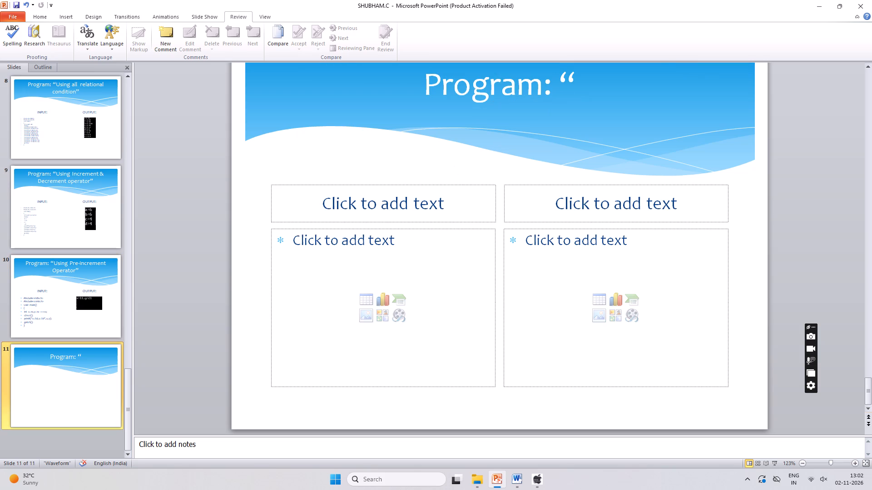
click(610, 78)
click(589, 80)
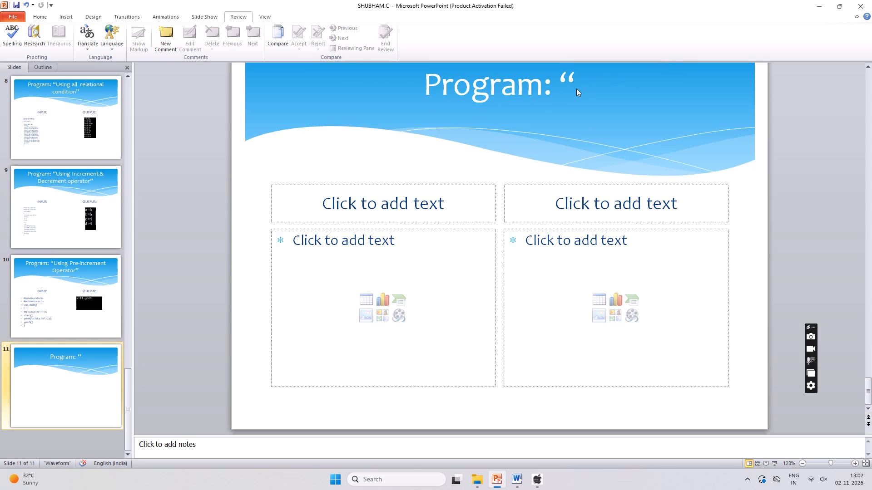
double_click(576, 88)
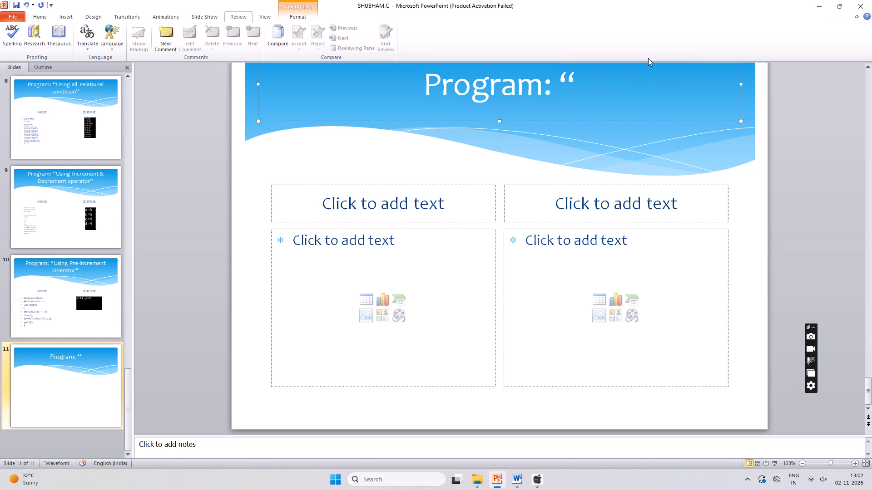
text(Using)
key(space)
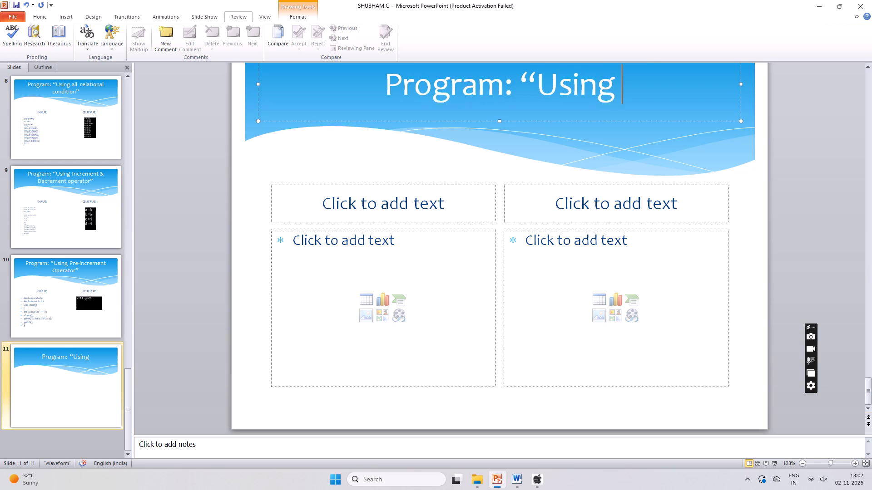
text(Po)
text(est)
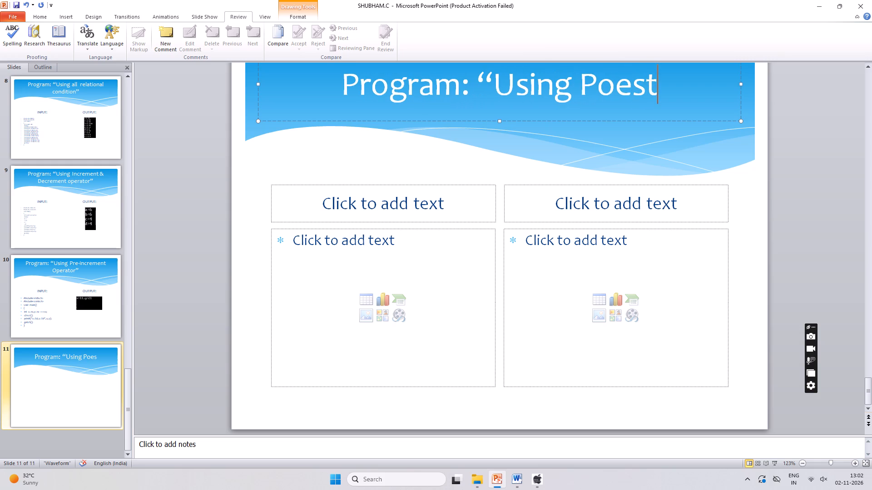
key(BackSpace)
key(BackSpace)
key(BackSpace)
text(st)
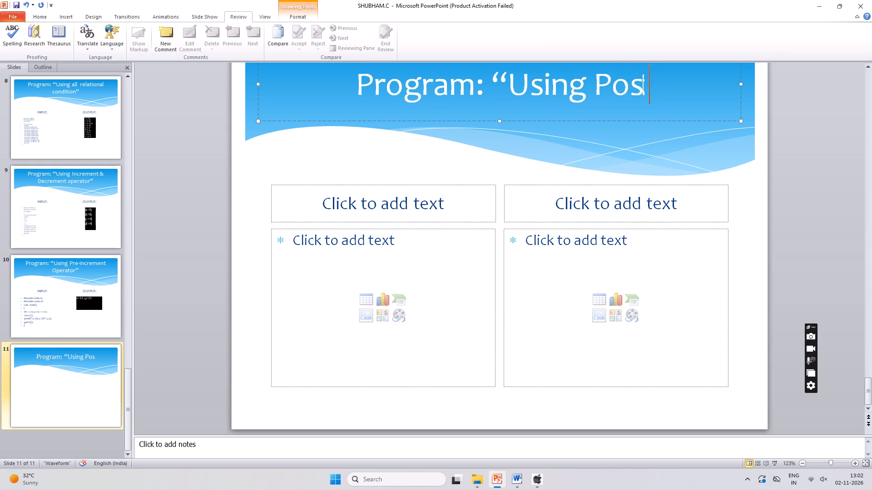
key(space)
key(BackSpace)
text(- incree)
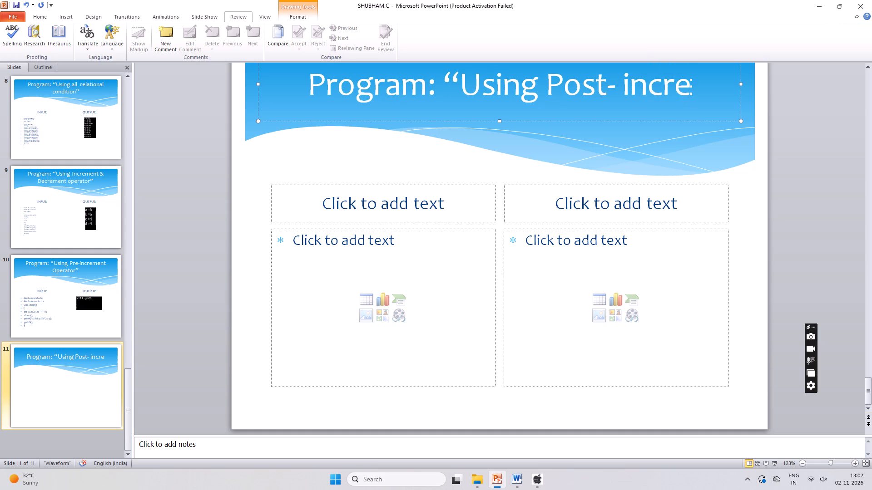
key(equal)
key(BackSpace)
key(BackSpace)
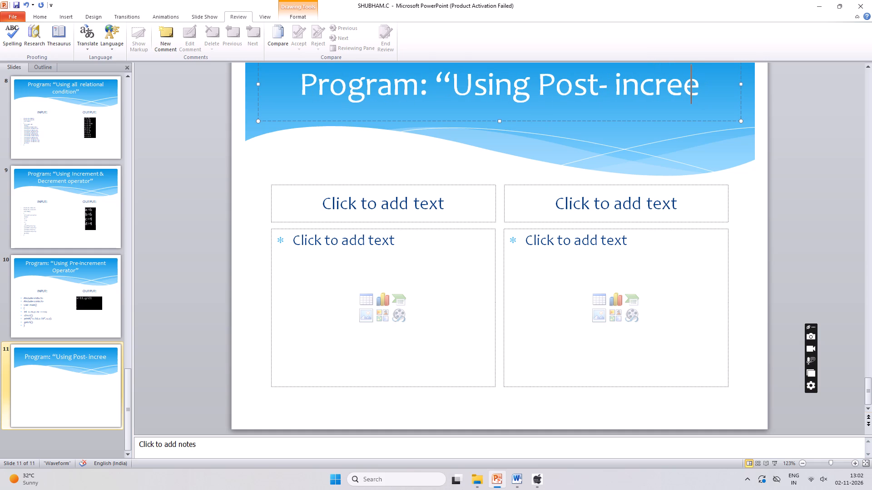
key(BackSpace)
text(ement)
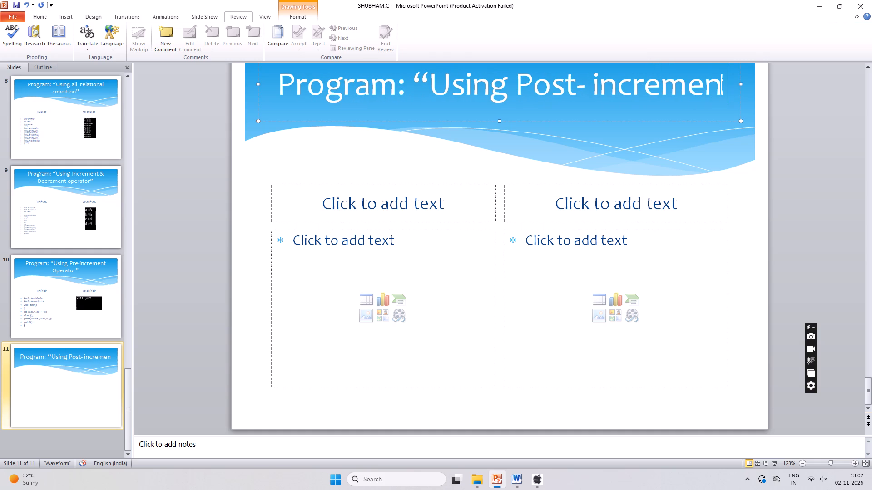
key(space)
text(Operator)
key(space)
key(BackSpace)
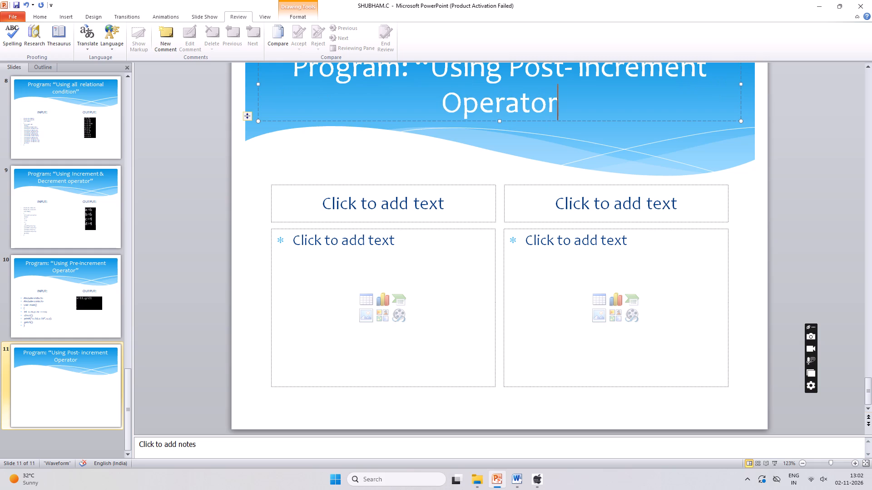
key(shift+quotedbl)
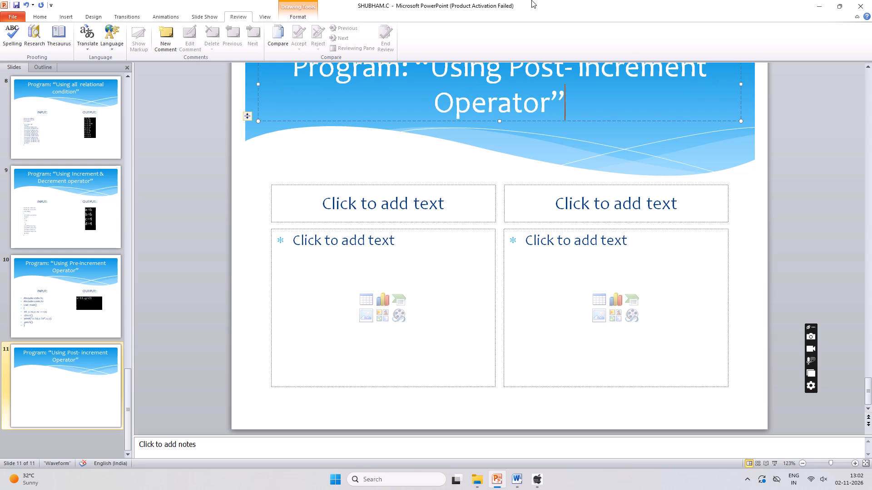
Enter "INPUT:" as the first comparison heading on the post-increment slide.
click(408, 216)
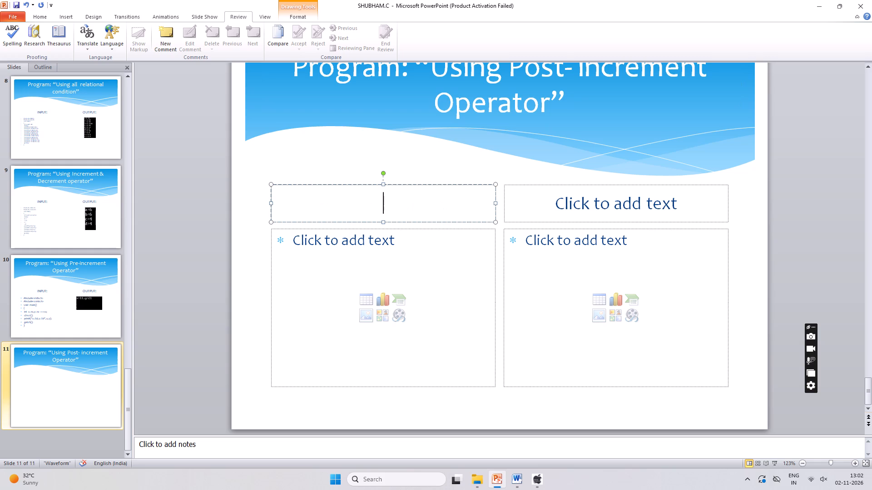
text(INOP)
key(BackSpace)
key(BackSpace)
text(PUT)
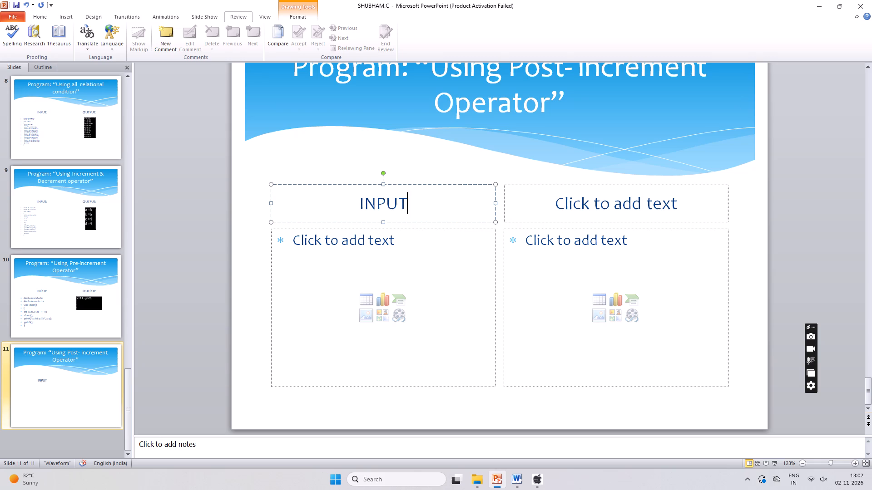
key(shift+colon)
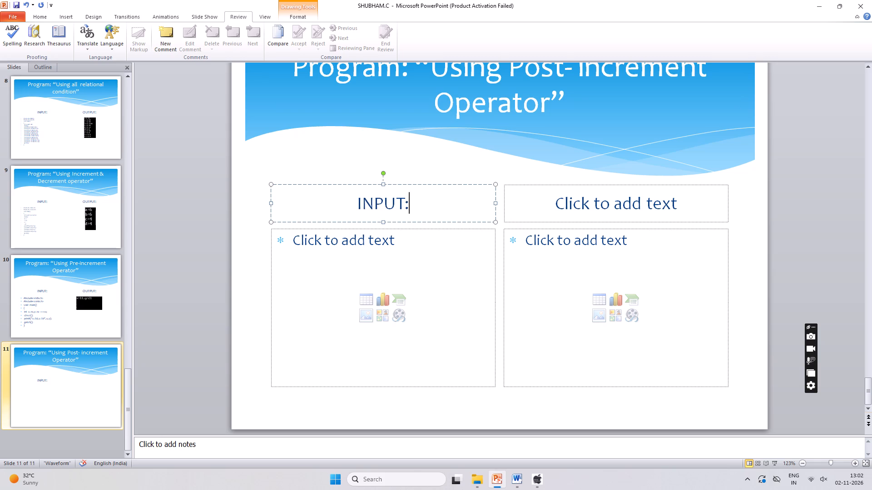
Enter "OUTPUT:" as the second comparison heading on the post-increment slide.
click(532, 189)
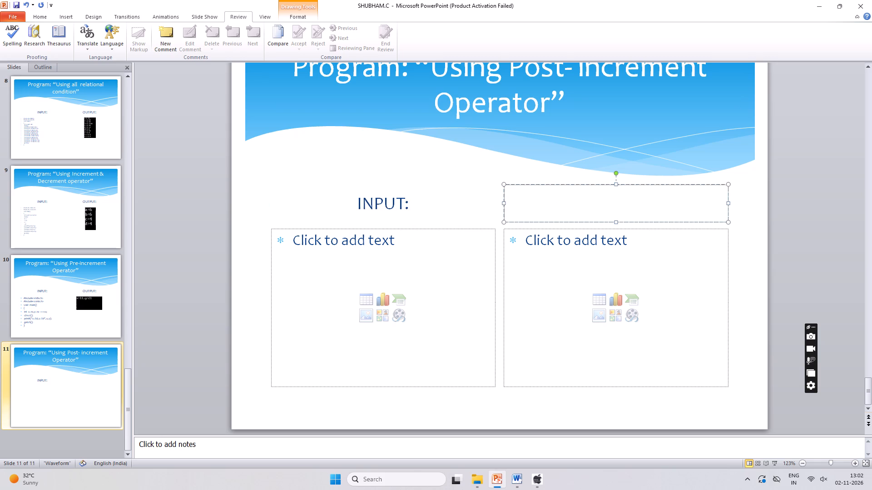
text(OUT)
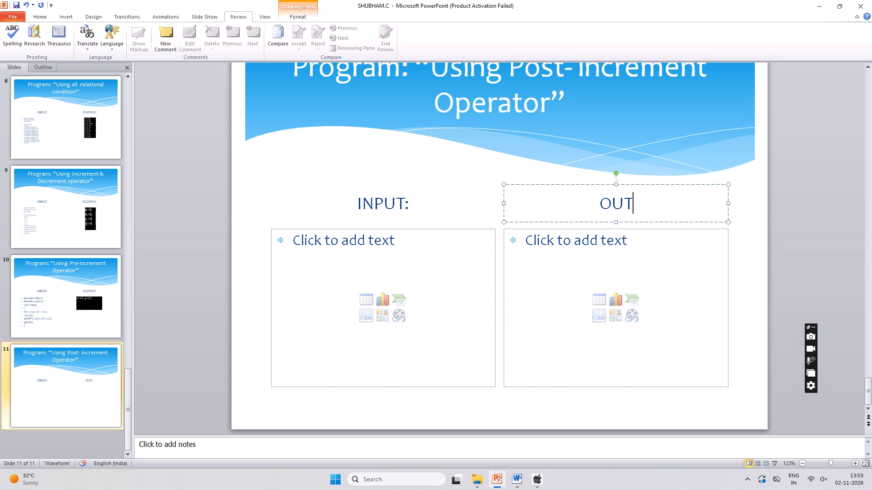
text(PUY7)
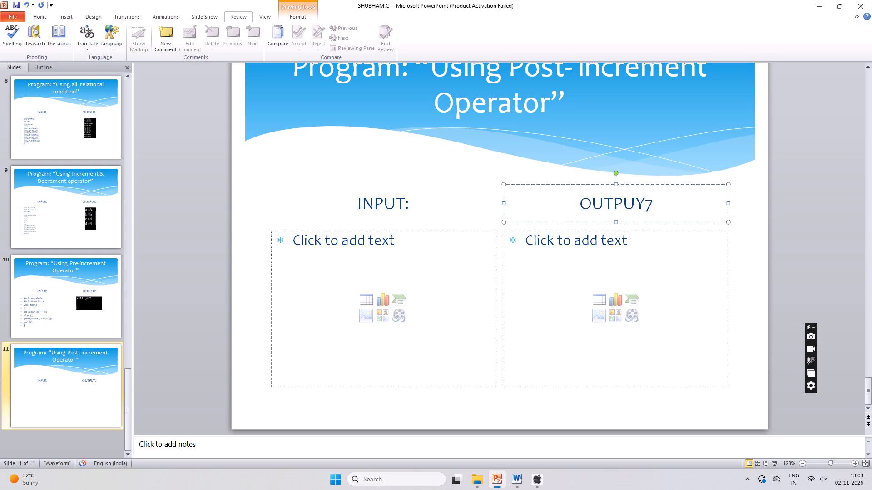
key(BackSpace)
key(BackSpace)
key(y)
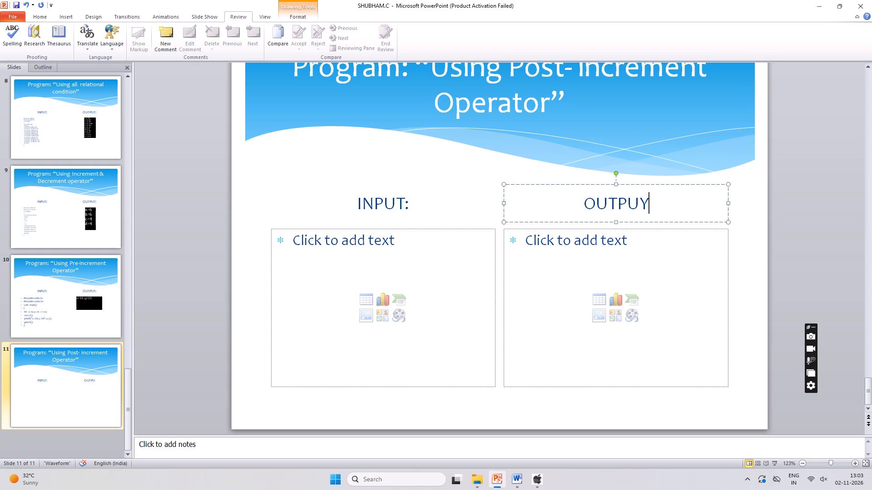
key(BackSpace)
key(t)
key(shift+colon)
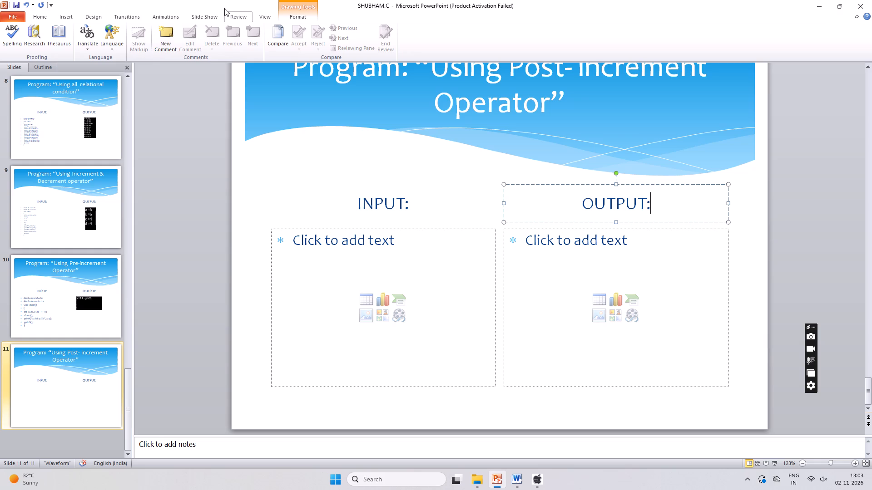
scroll(224, 8, down, 2)
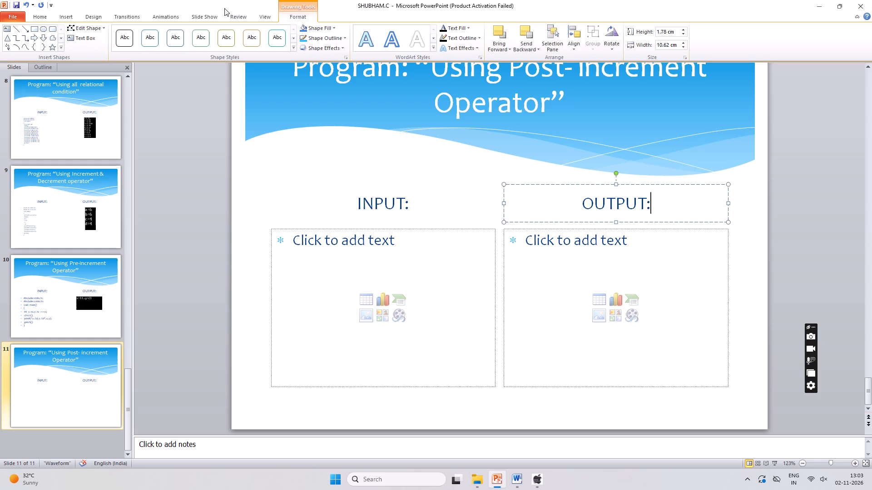
Switch to Turbo C in DOSBox and save the open pre-increment program as a new file named shubham.post.
click(337, 248)
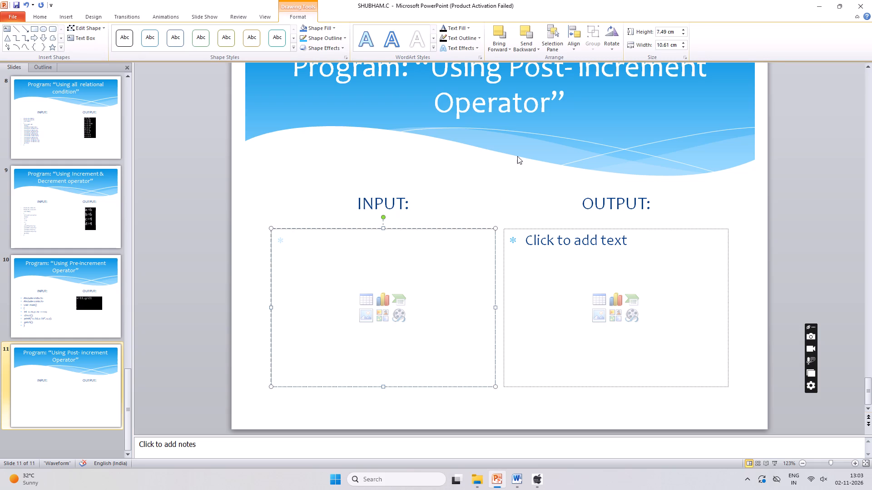
click(514, 485)
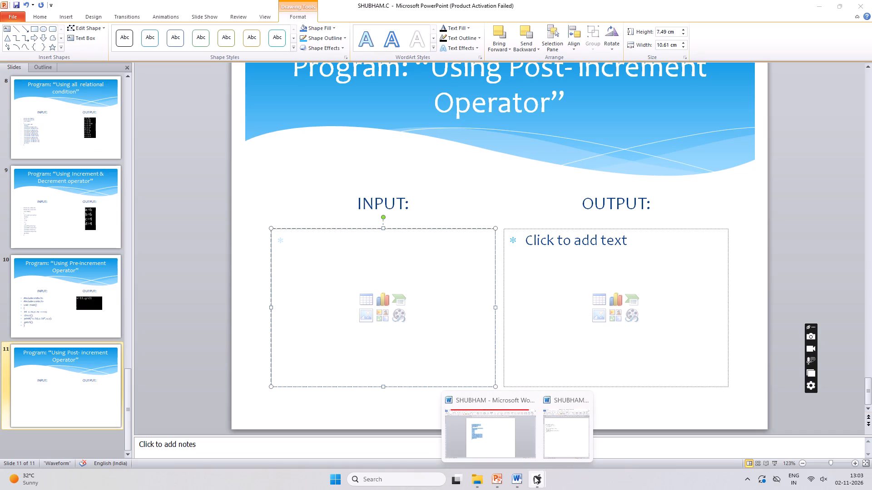
click(534, 472)
click(570, 416)
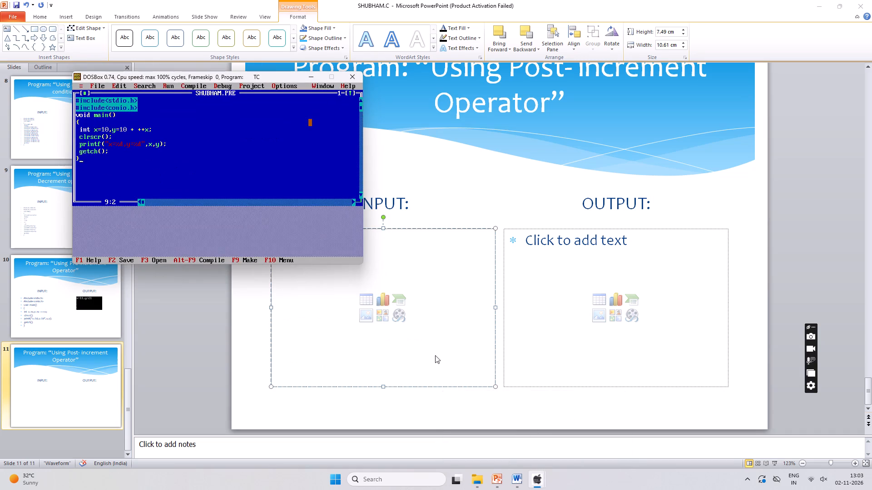
click(327, 78)
key(ctrl+alt+Return)
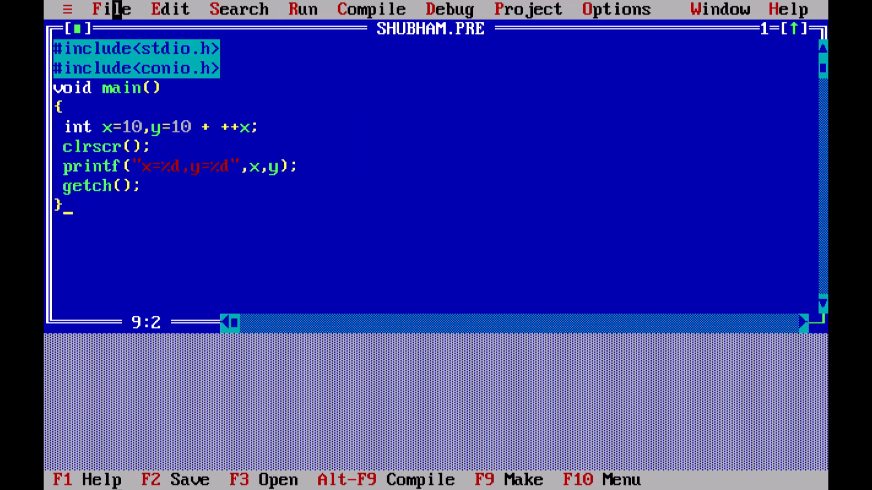
click(436, 245)
click(436, 245)
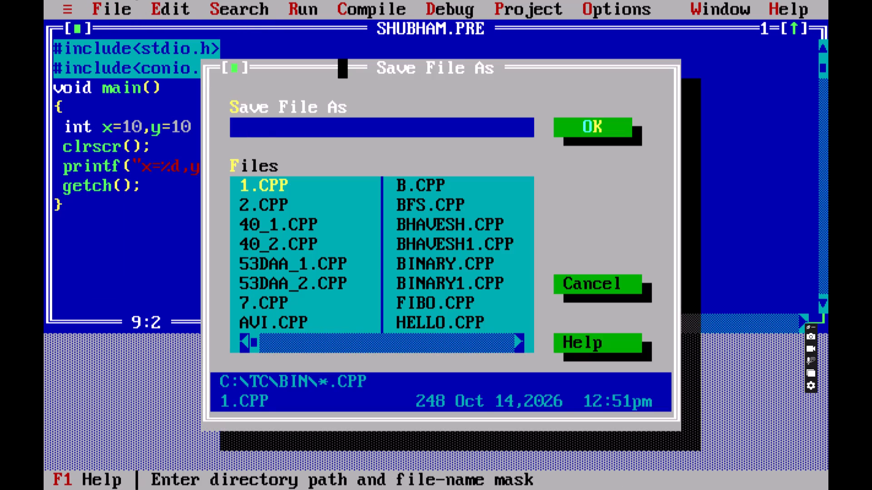
text(SHUBHAM)
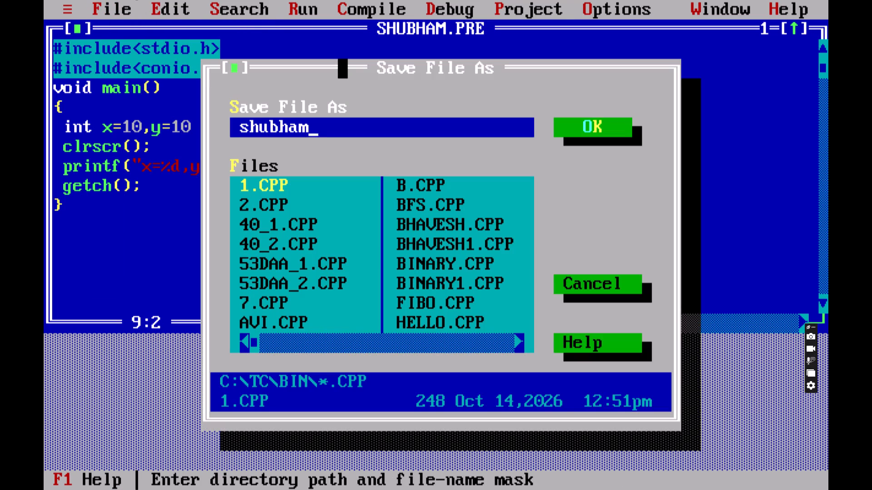
text(.POST)
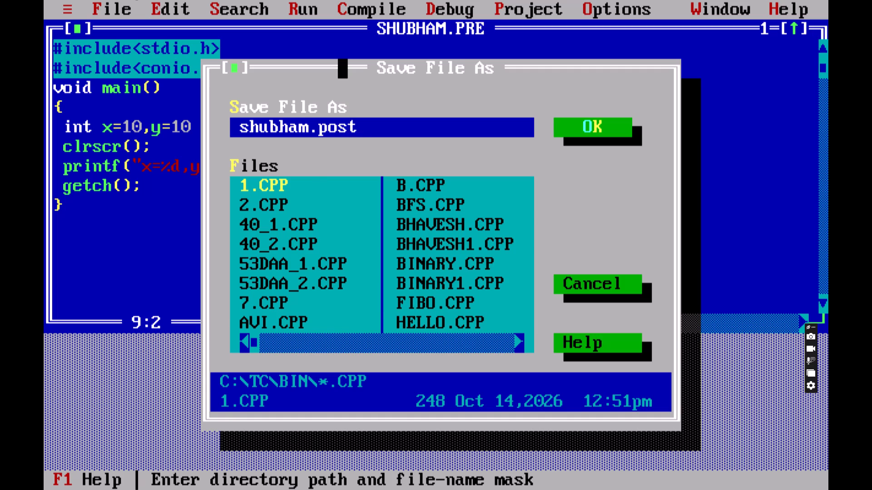
key(Return)
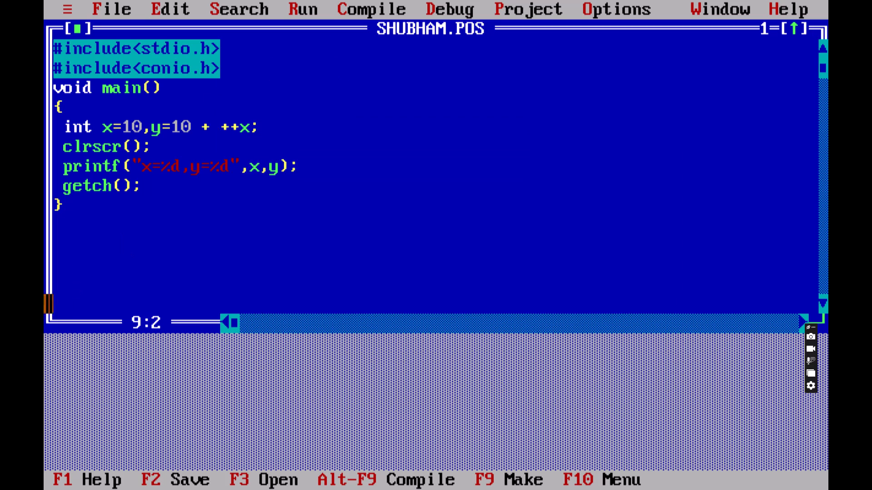
Place the text cursor in the code of the newly saved copy to start editing the program.
click(436, 245)
click(436, 245)
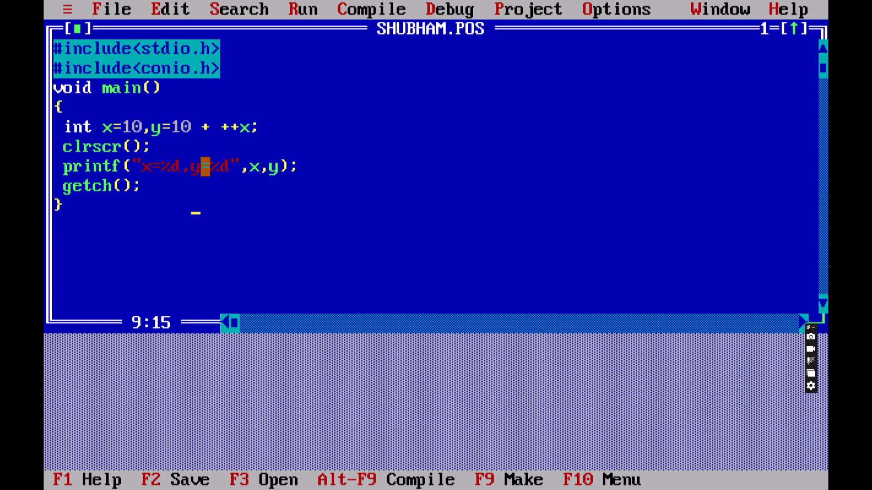
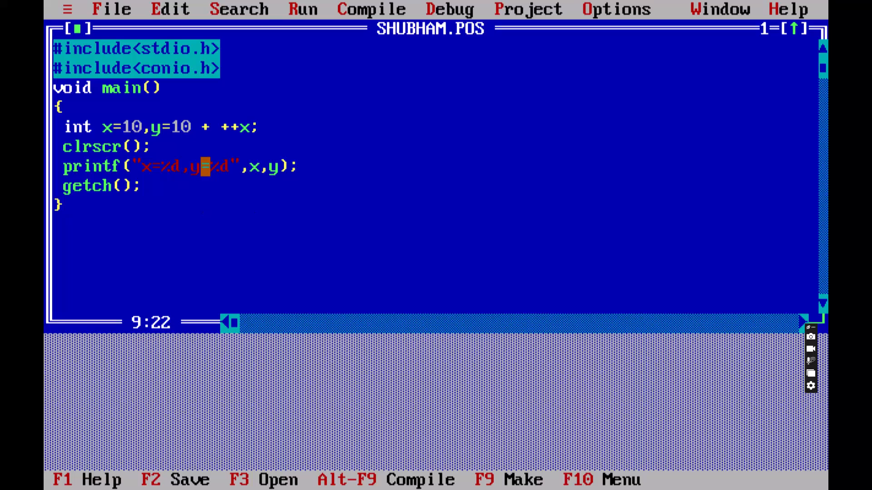
Delete the whole printf line between clrscr(); and getch(); in the program.
key(Up)
key(Right)
key(Right)
key(Right)
key(Right)
key(Right)
key(Up)
key(Up)
key(Down)
key(BackSpace)
key(BackSpace)
key(BackSpace)
key(BackSpace)
key(BackSpace)
key(BackSpace)
key(BackSpace)
key(BackSpace)
key(BackSpace)
key(BackSpace)
key(BackSpace)
key(BackSpace)
key(BackSpace)
key(BackSpace)
key(BackSpace)
key(BackSpace)
key(BackSpace)
key(BackSpace)
key(BackSpace)
key(BackSpace)
key(BackSpace)
key(BackSpace)
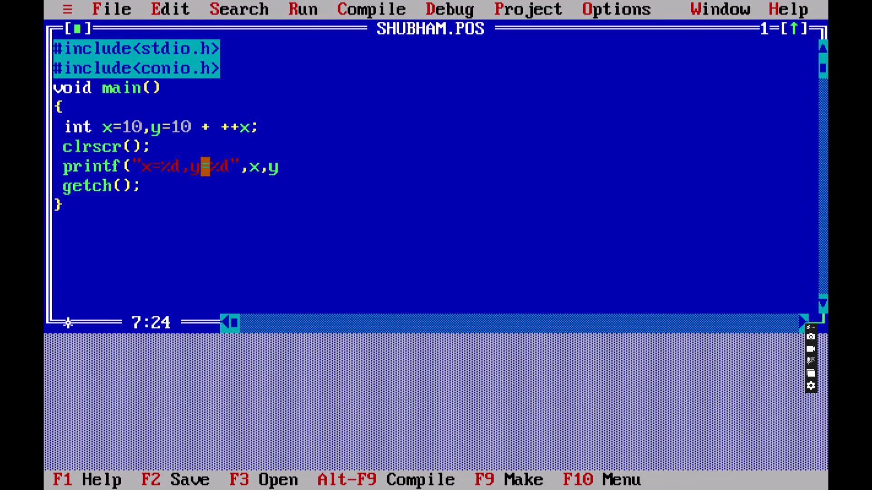
key(BackSpace)
key(BackSpace)
key(BackSpace)
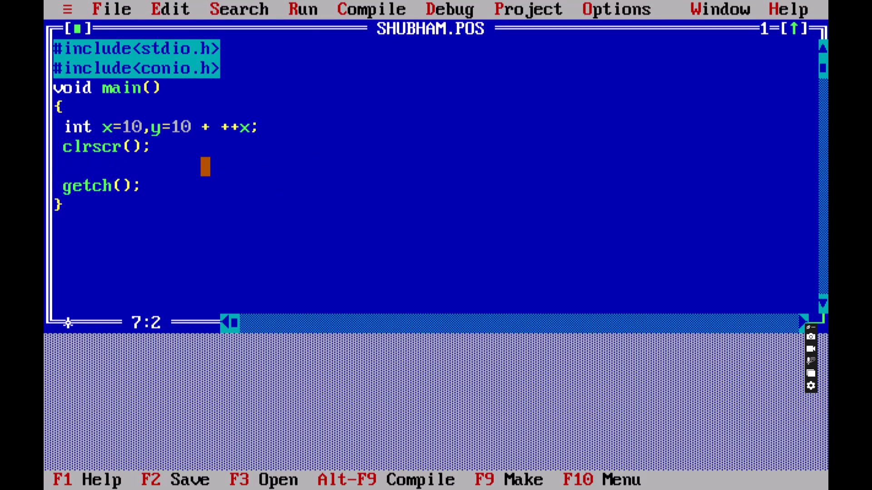
key(BackSpace)
key(BackSpace)
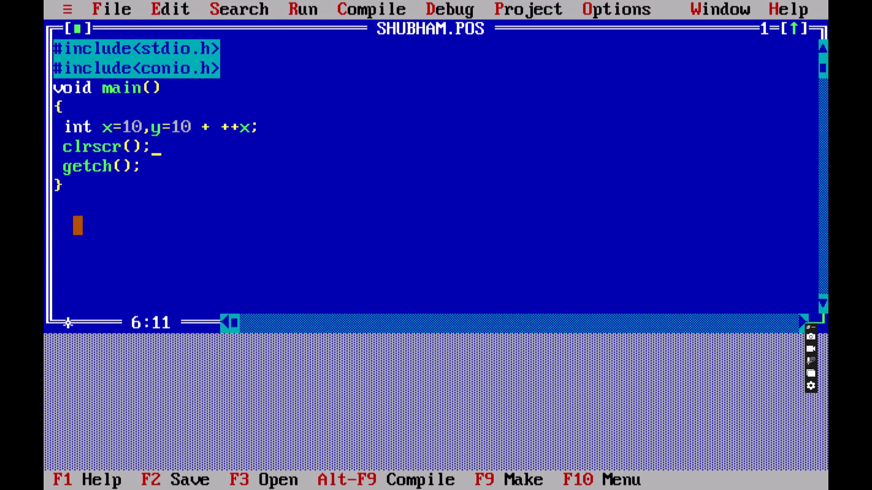
Change the initializer of y in the int declaration to 10 + x++ so it uses post-increment.
key(Up)
key(Right)
key(Right)
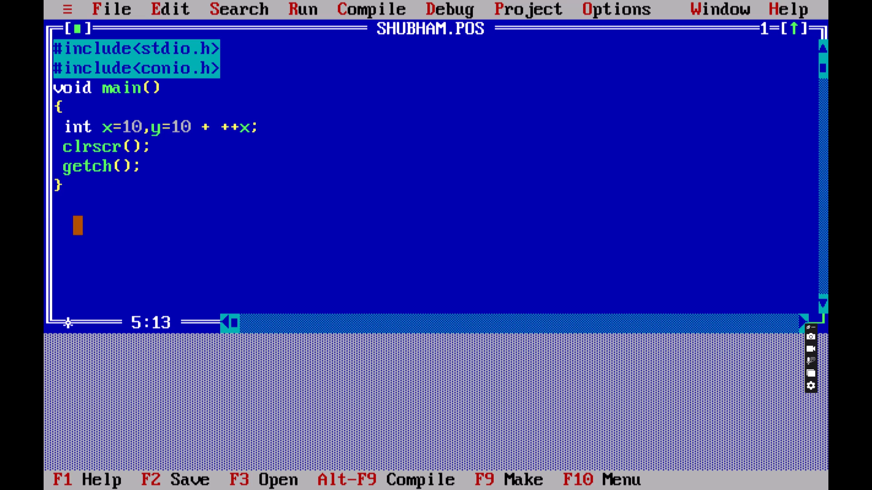
key(Right)
key(Right)
key(Right)
key(Right)
key(Right)
key(Right)
key(Right)
key(BackSpace)
key(BackSpace)
key(Right)
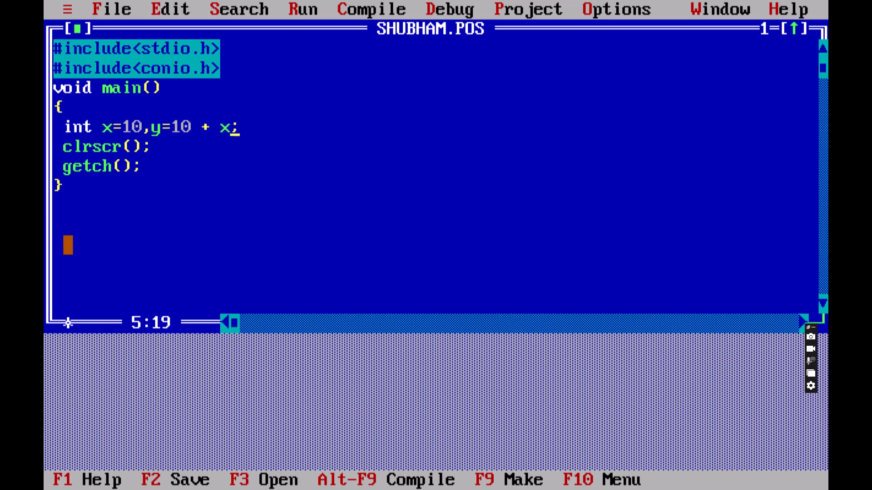
text(++)
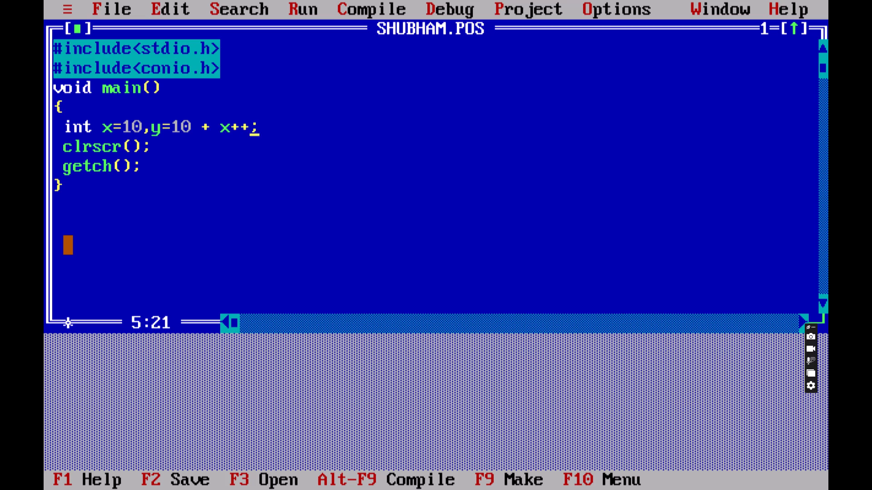
Insert the statement printf("x=%d\n y=%d\n",x,y); on its own line between clrscr(); and getch();.
key(Down)
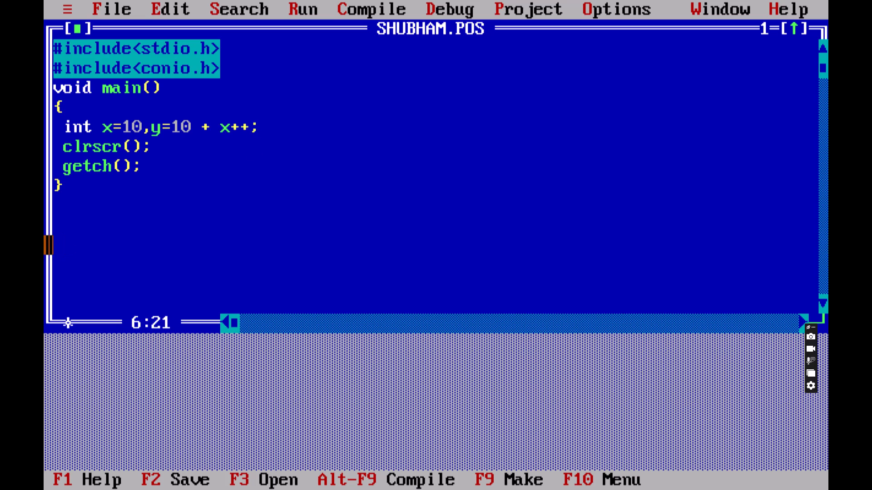
key(Return)
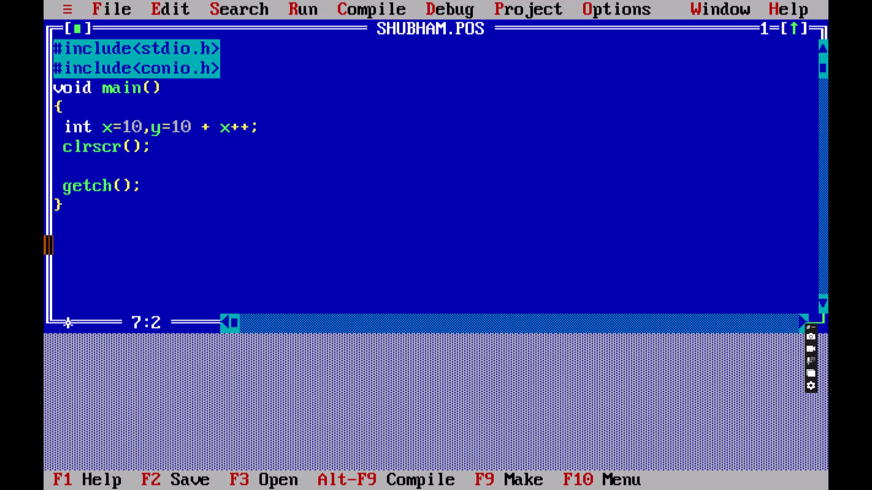
key(p)
text(RINTF)
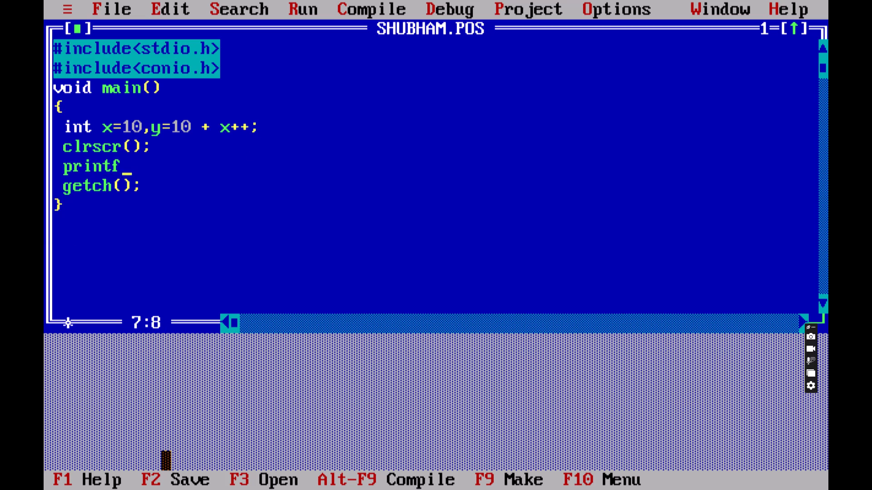
key(shift+parenright)
key(BackSpace)
key(shift+parenleft)
key(shift+quotedbl)
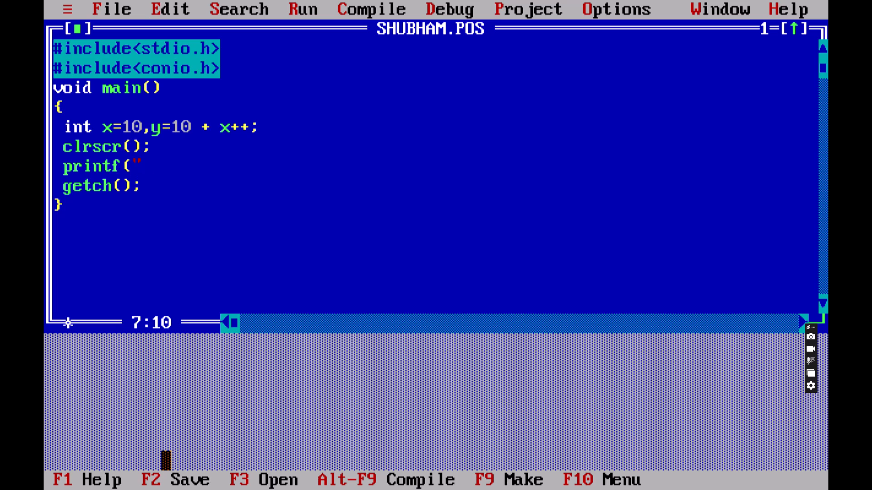
key(x)
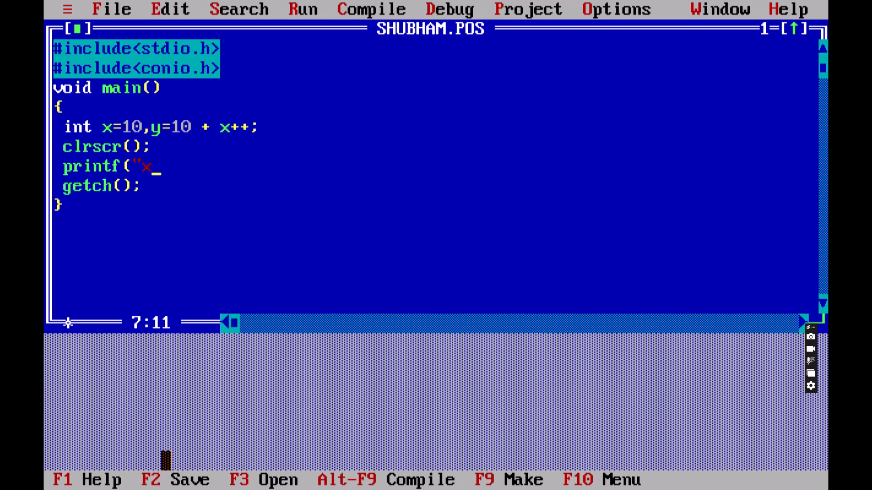
key(equal)
text(%D)
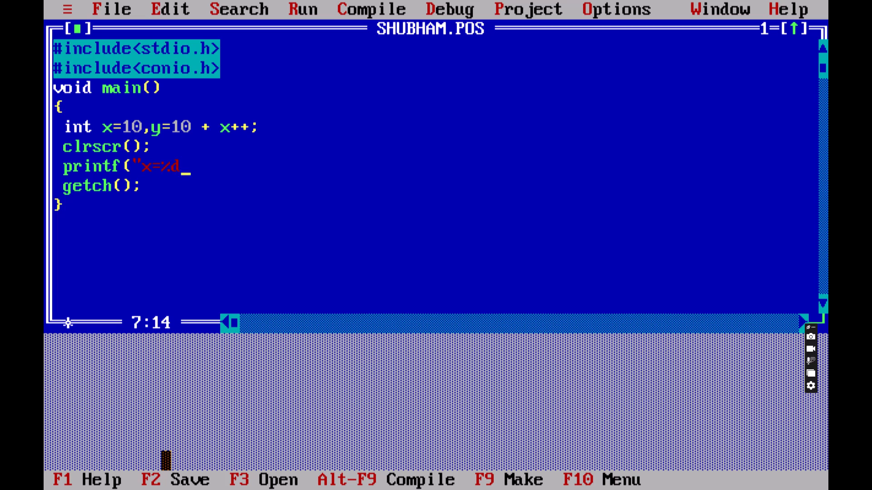
text(\N)
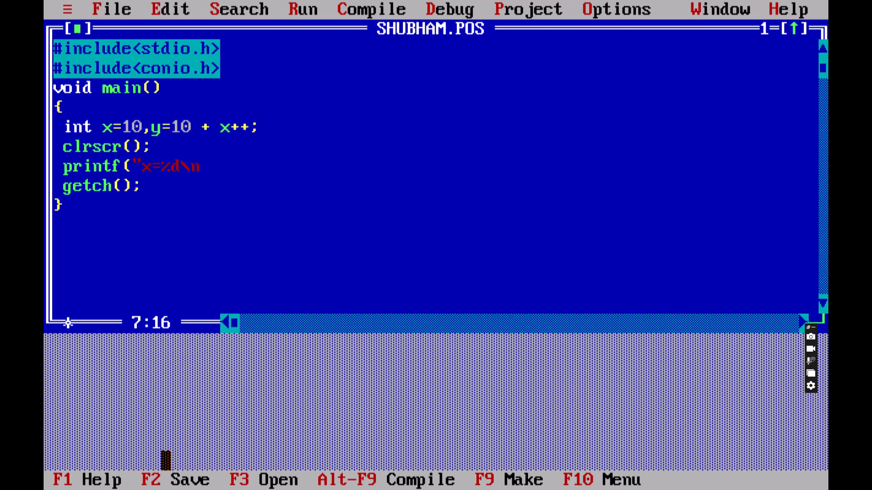
key(space)
key(y)
text(=%D\N)
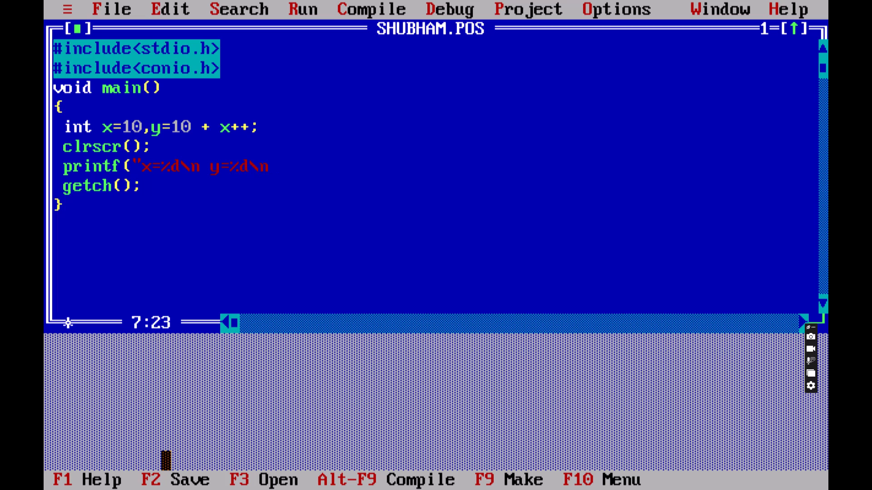
text(".)
key(BackSpace)
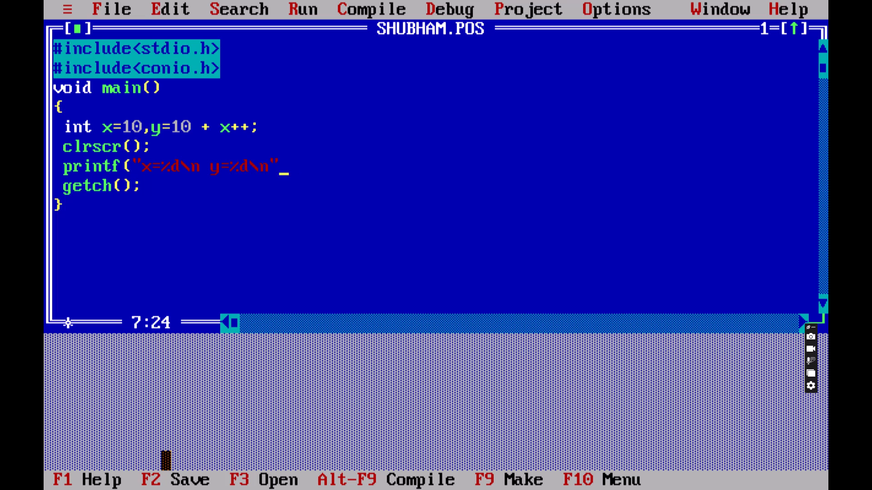
key(comma)
text(X,Y)
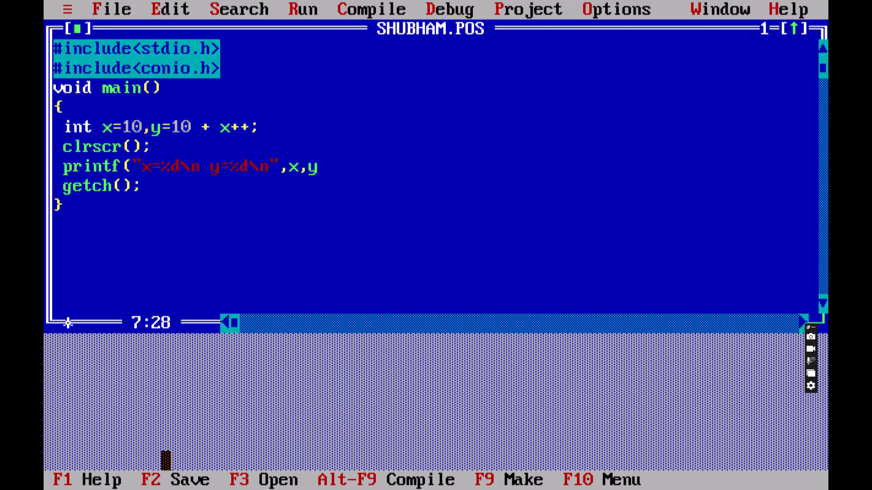
key(shift+parenright)
key(semicolon)
key(Return)
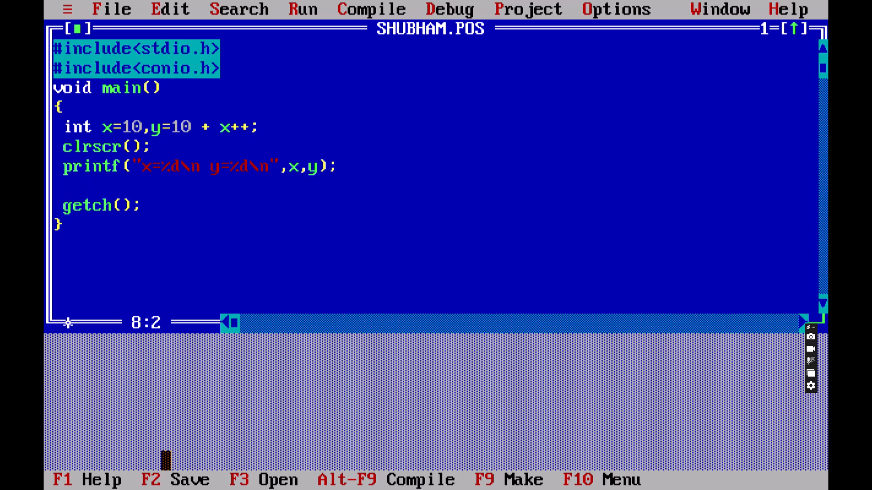
key(BackSpace)
key(backslash)
key(BackSpace)
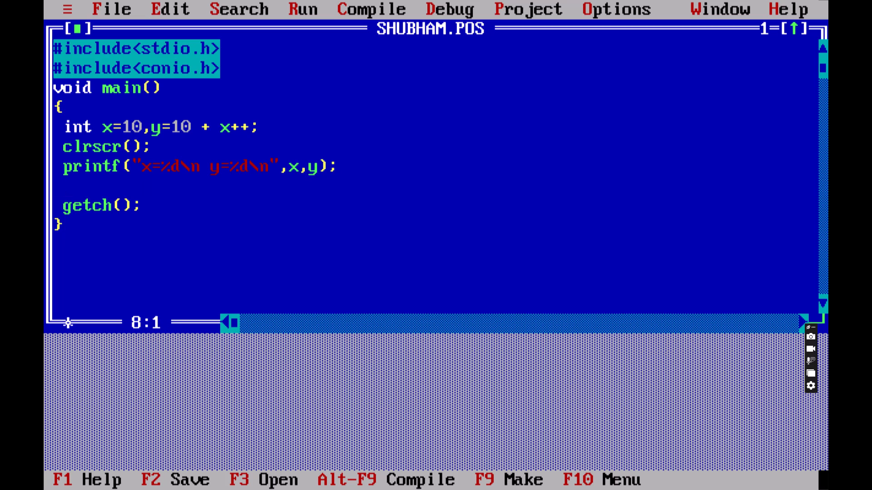
key(BackSpace)
Compile and run the post-increment program to check its output, and return to the code editor.
key(F9)
key(space)
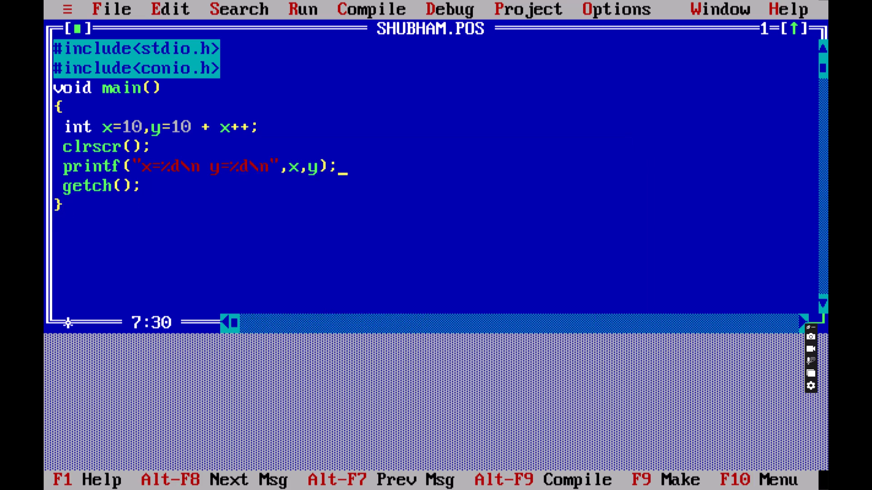
key(ctrl+F9)
key(BackSpace)
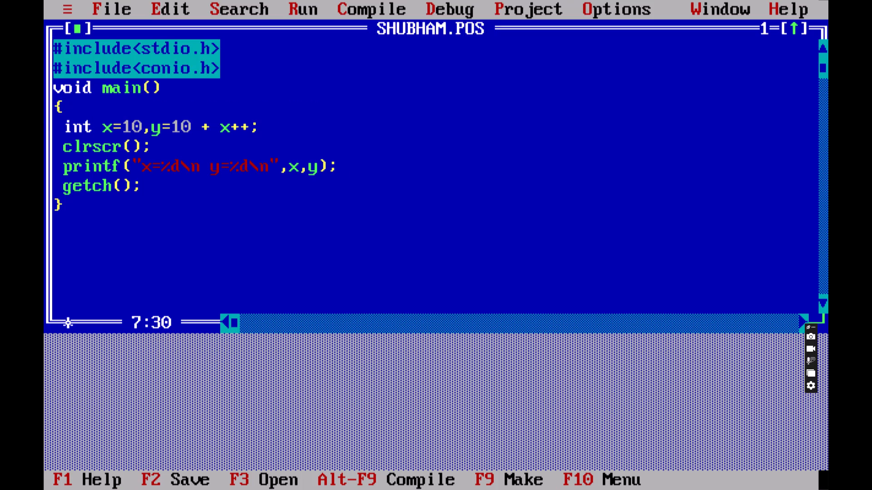
Remove the space before y in the printf format string so it reads "x=%d\ny=%d\n".
key(Left)
key(Left)
key(Left)
key(Left)
key(Up)
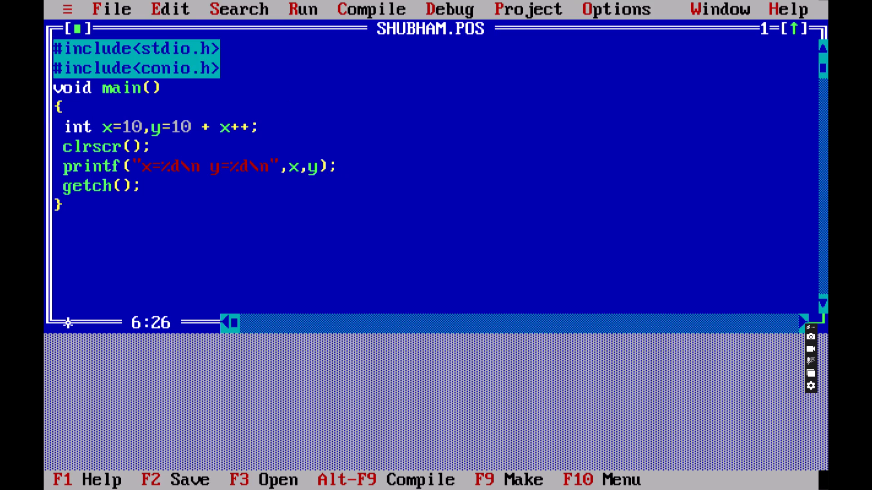
key(Left)
key(Down)
key(Left)
key(Left)
key(Left)
key(Left)
key(Left)
key(Left)
key(Left)
key(Left)
key(BackSpace)
Recompile and run the corrected post-increment program to display its output screen.
key(F9)
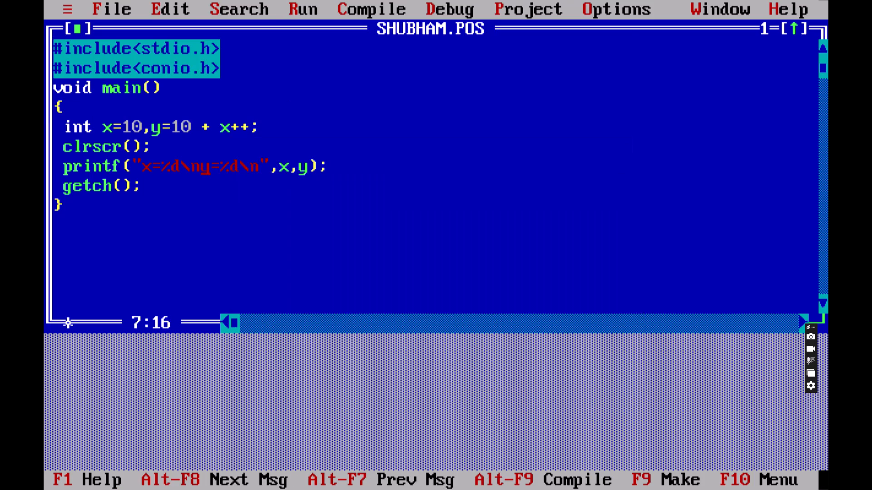
key(space)
key(ctrl+F9)
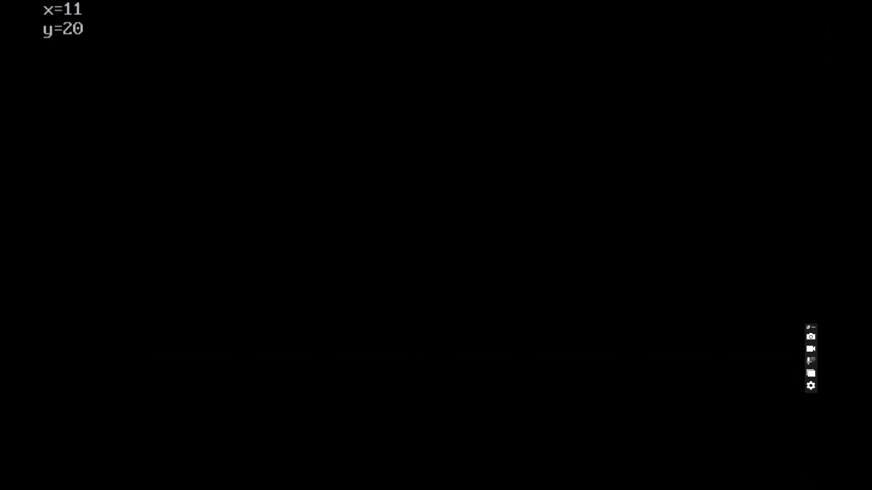
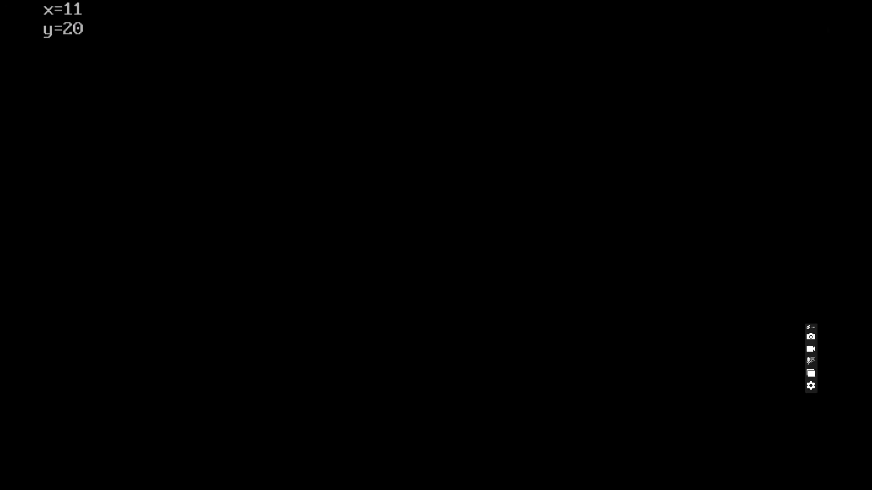
Return to the code editor, rerun the post-increment program, and switch its output screen from full screen to a window.
key(BackSpace)
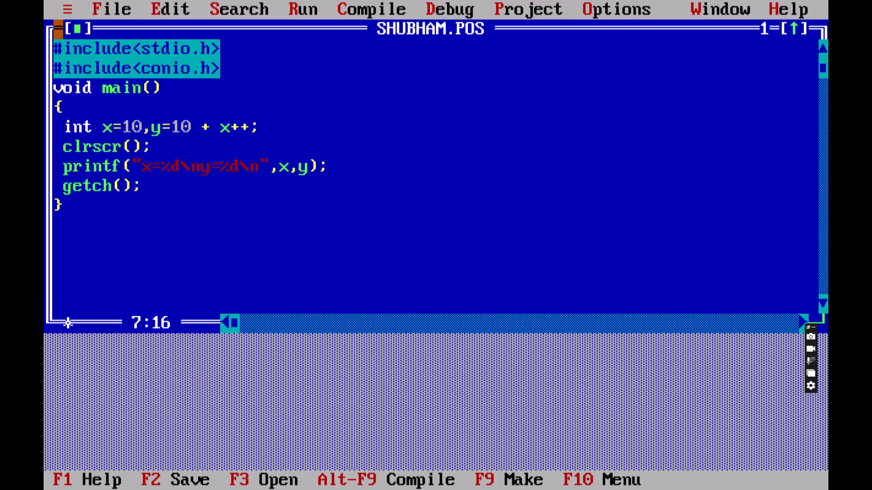
click(436, 245)
click(436, 245)
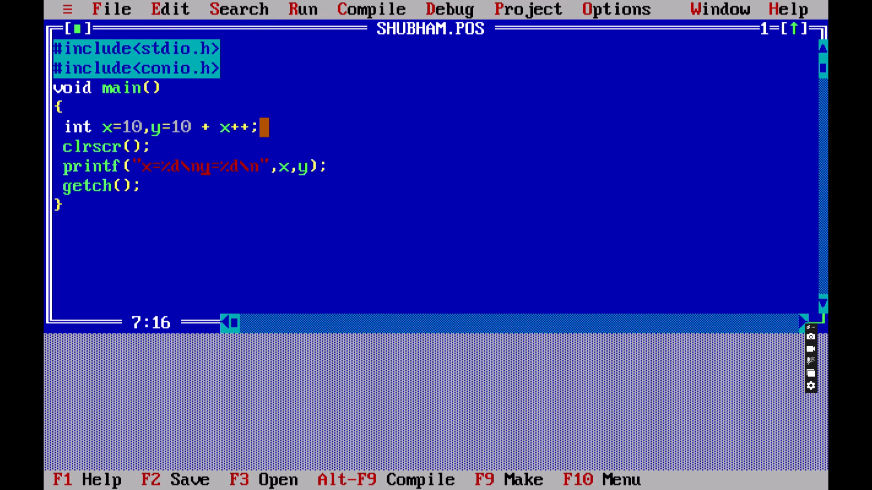
key(ctrl+F9)
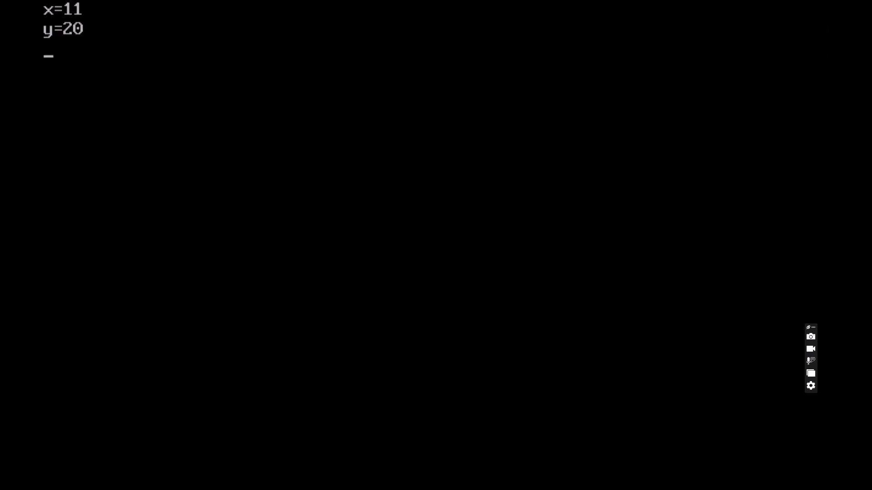
key(ctrl+alt+Return)
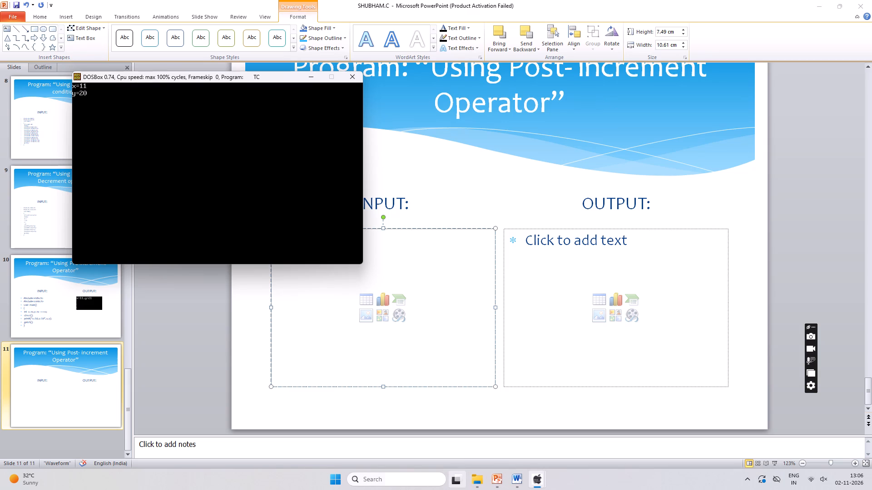
Capture a small rectangular snip around the x and y lines of the program output with Snipping Tool.
click(337, 475)
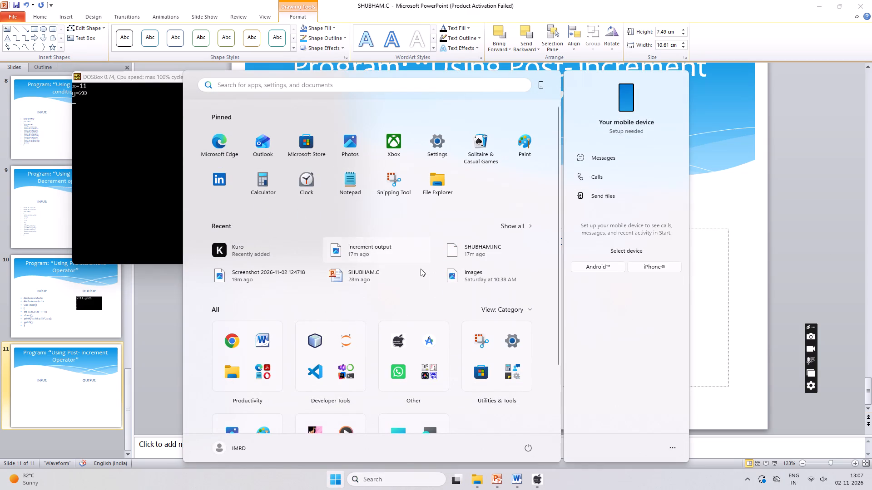
click(409, 176)
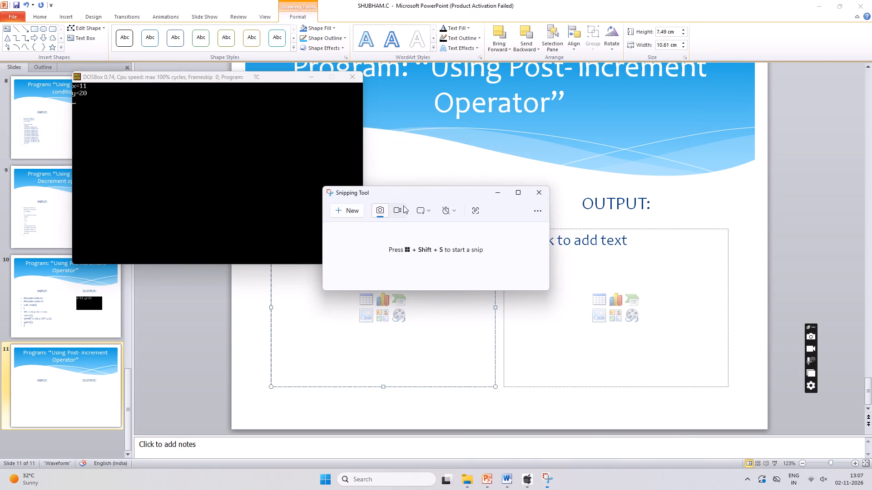
click(348, 211)
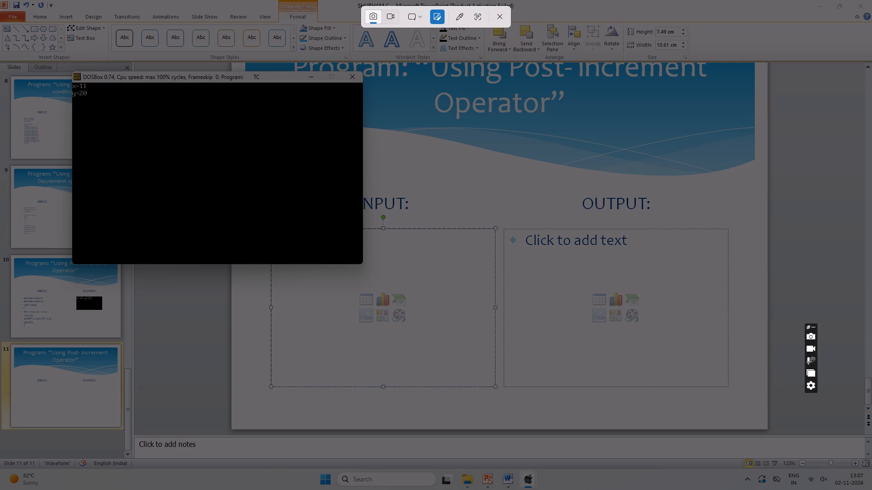
drag(71, 83, 123, 118)
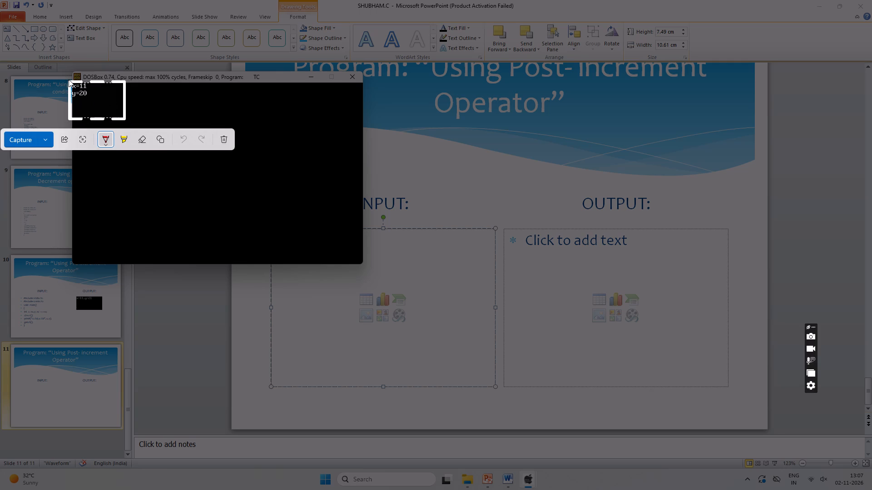
click(69, 82)
click(46, 136)
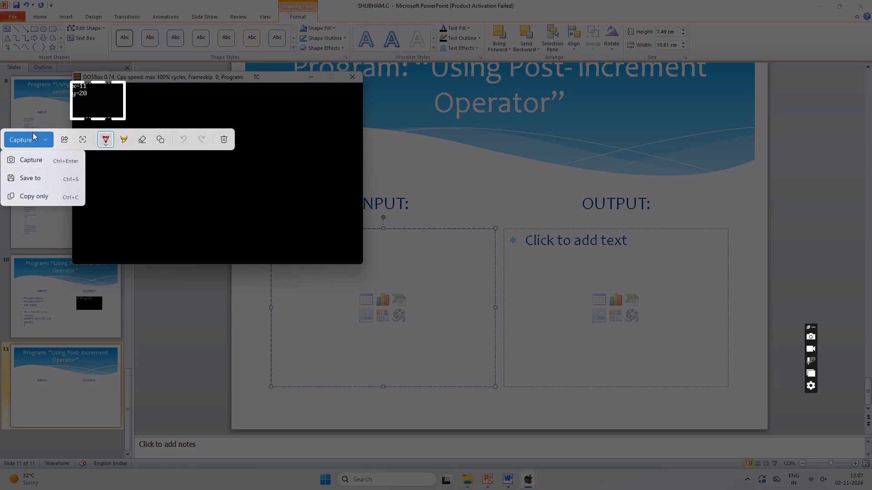
click(33, 132)
click(72, 80)
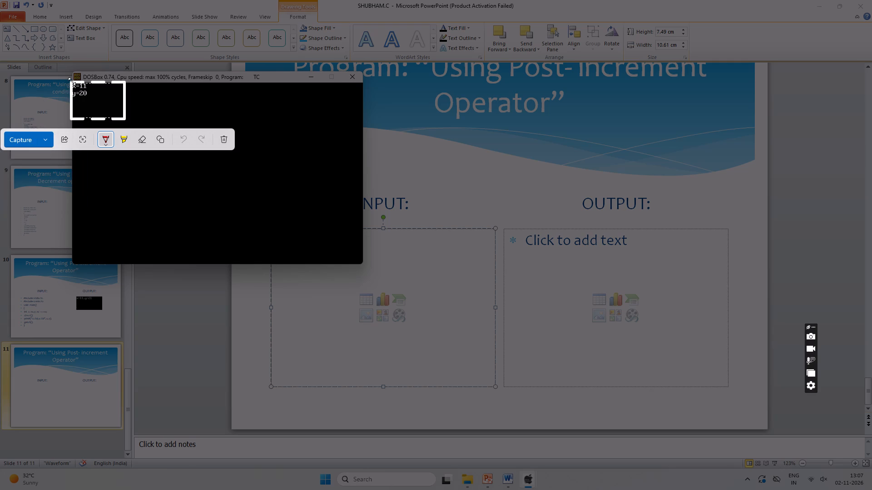
click(72, 81)
click(37, 133)
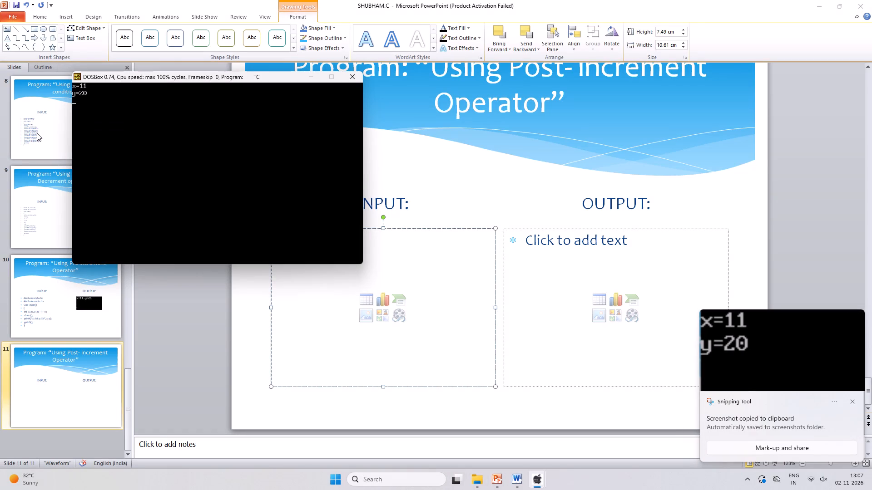
Save the output snip as a PNG named POST OUTPUT in the Screenshots folder and return to slide 11.
click(760, 360)
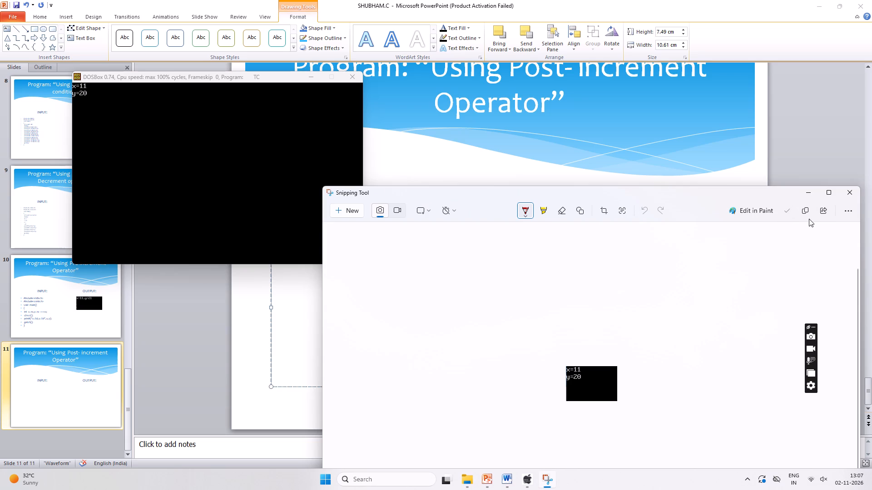
click(784, 215)
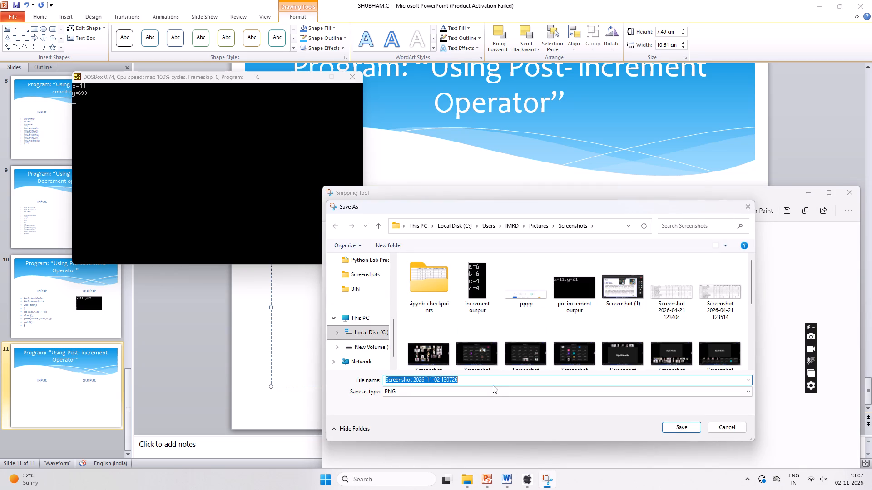
key(BackSpace)
text(POS)
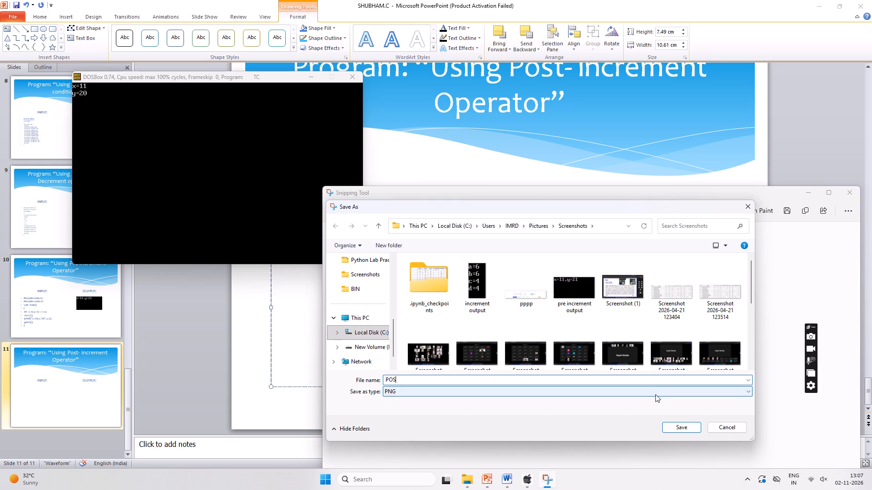
key(t)
key(space)
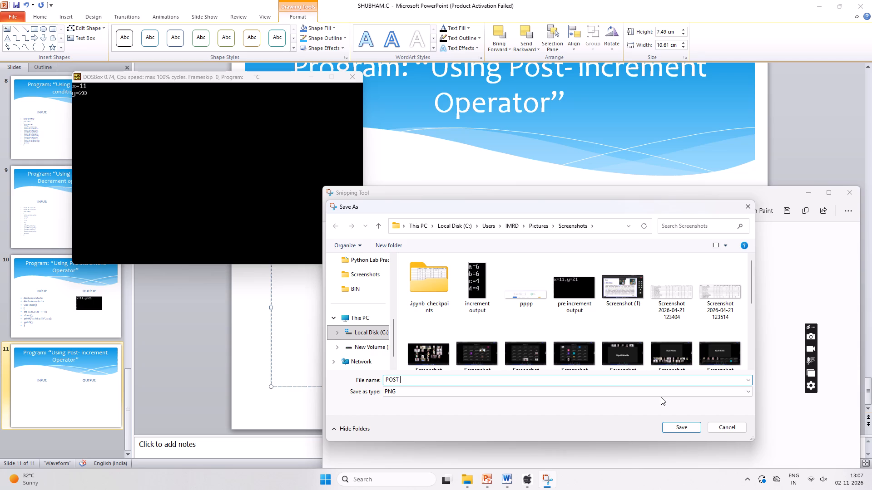
text(OUTPUT)
key(Return)
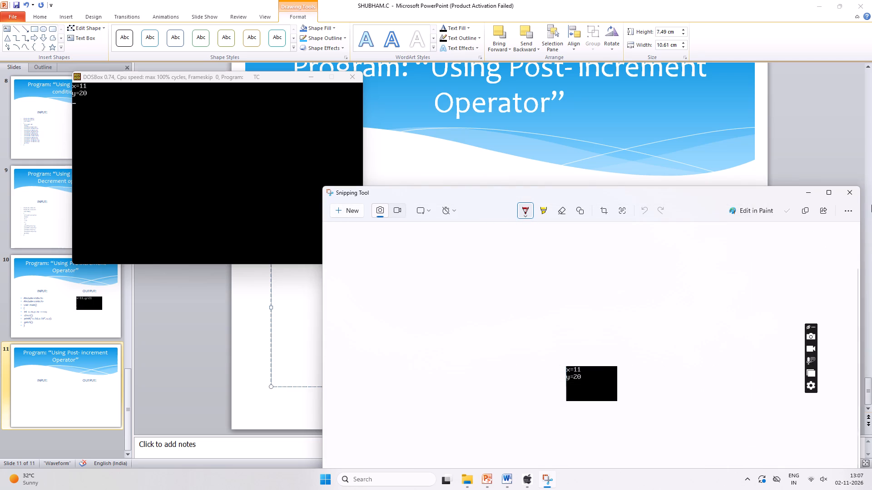
click(848, 191)
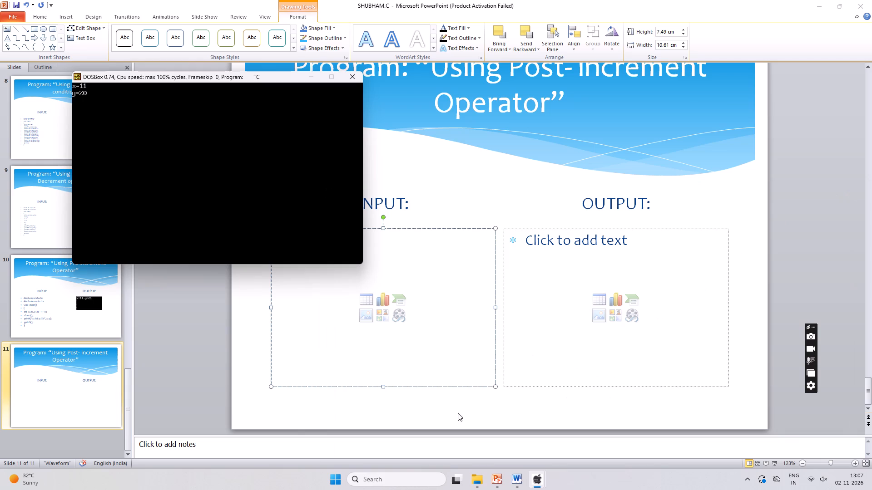
click(307, 74)
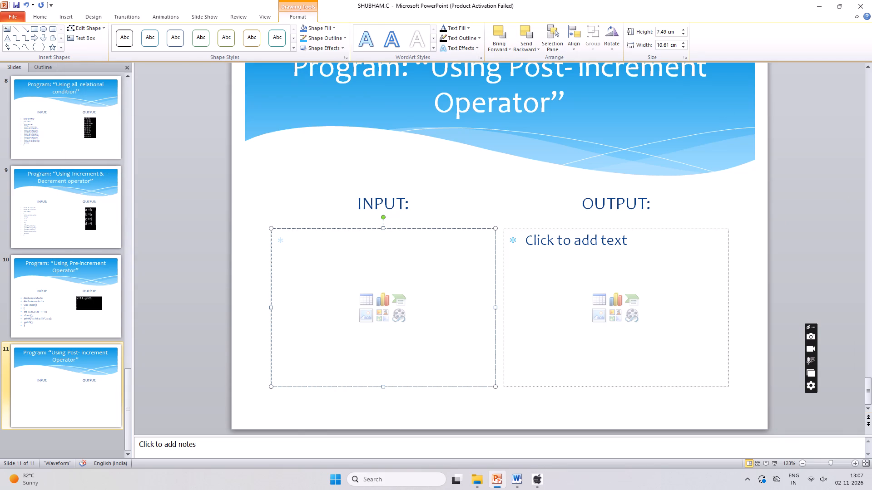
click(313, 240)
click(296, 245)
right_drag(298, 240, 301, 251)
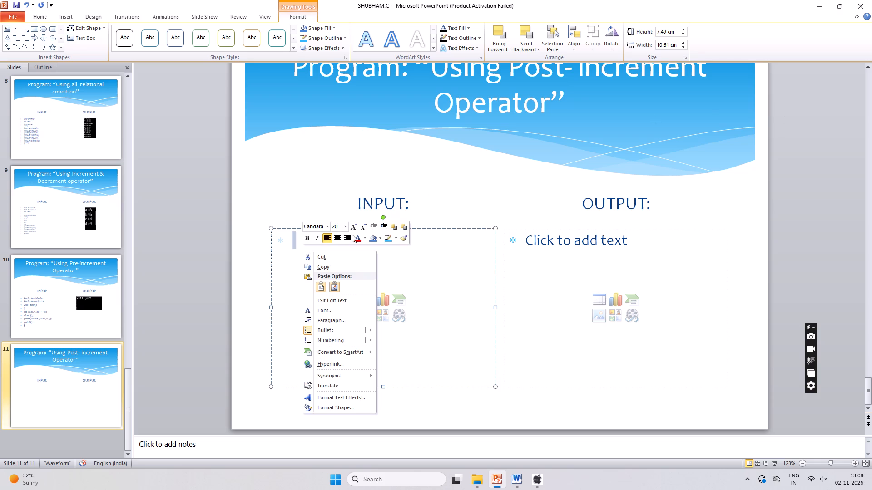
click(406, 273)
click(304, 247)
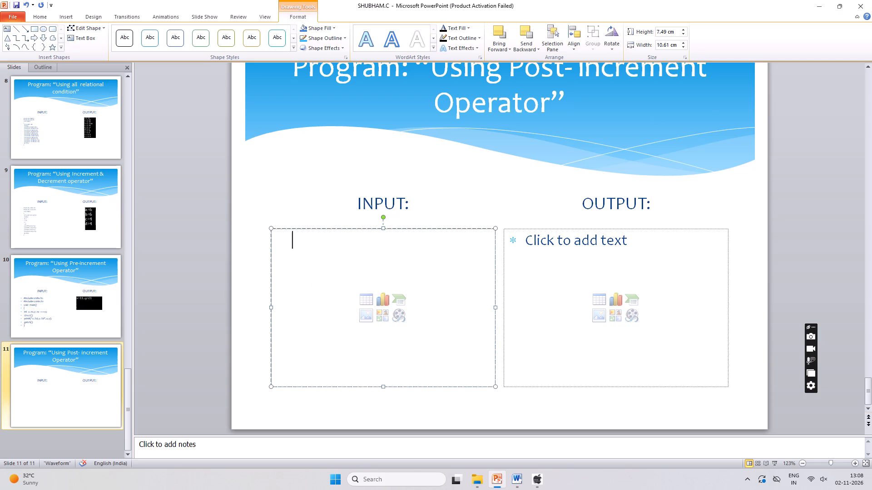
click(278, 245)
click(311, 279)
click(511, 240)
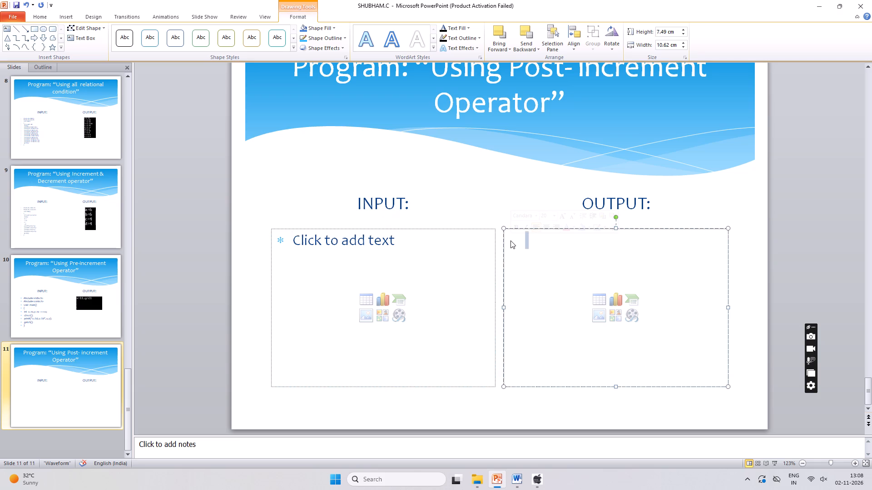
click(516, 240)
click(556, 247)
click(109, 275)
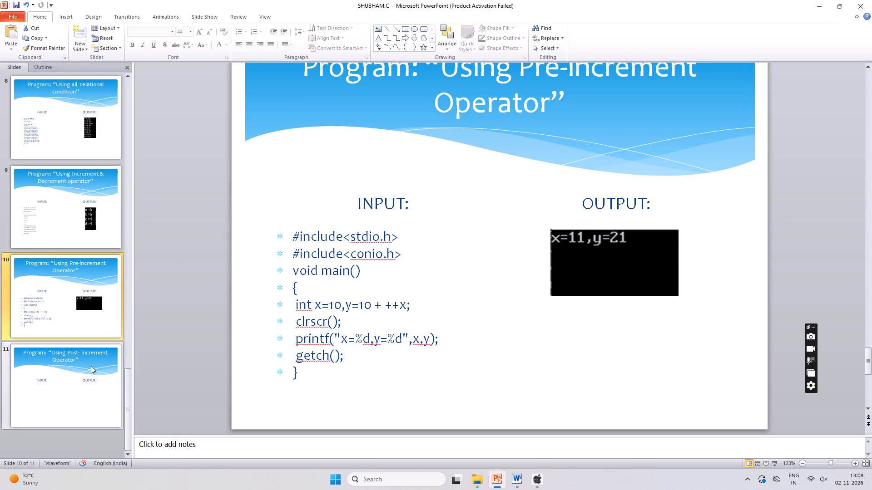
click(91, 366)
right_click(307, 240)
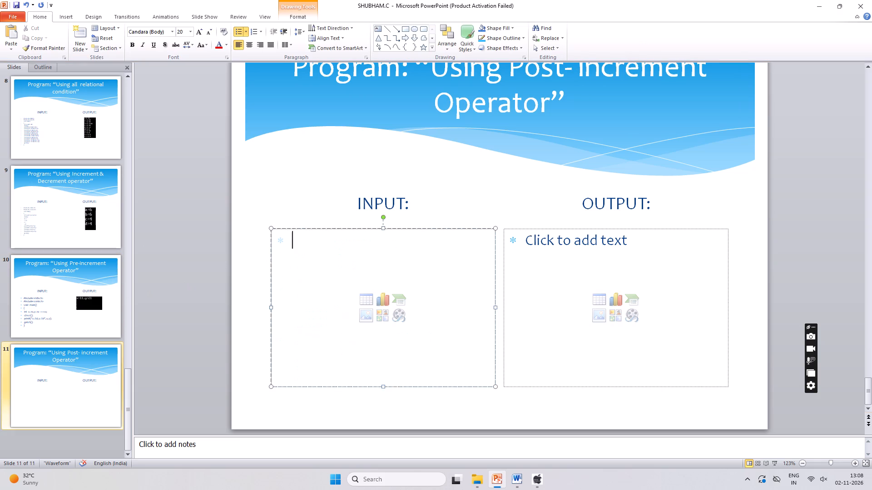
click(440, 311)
Refresh the TurboC4 BIN folder in File Explorer and open SHUBHAM.POS with Microsoft Word.
click(517, 477)
click(483, 481)
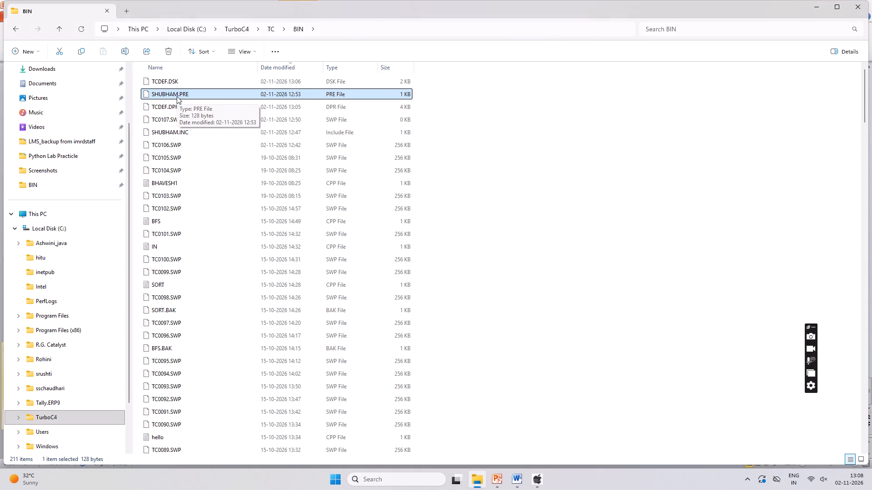
click(80, 29)
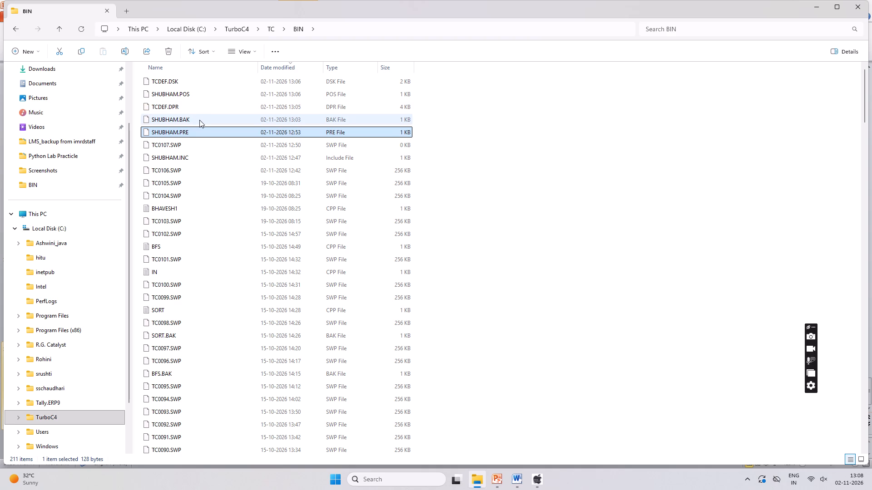
double_click(195, 95)
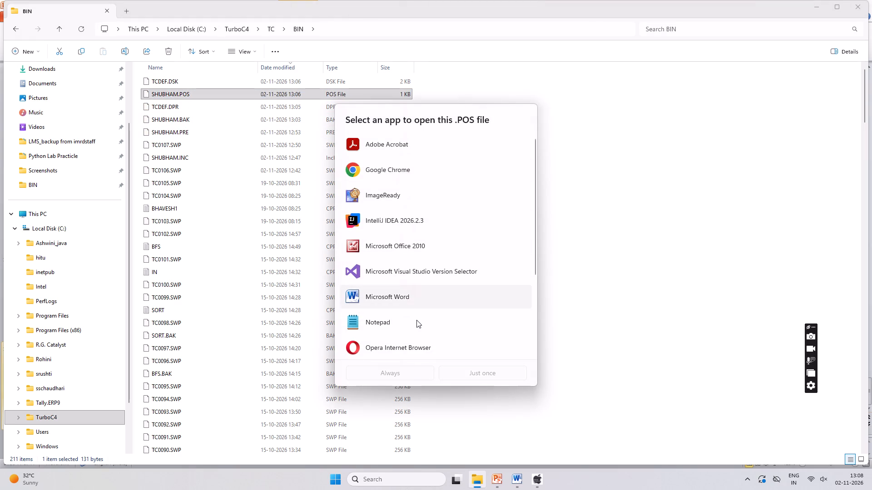
double_click(395, 292)
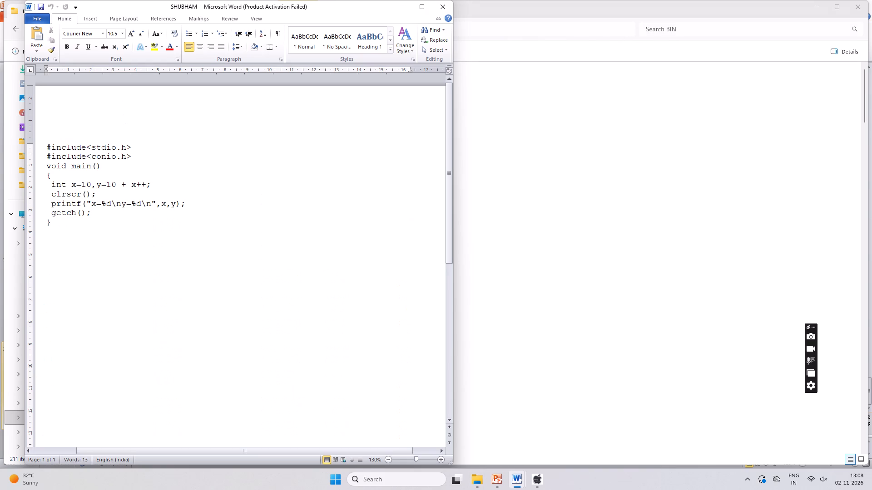
Copy the whole post-increment program from the Word document and paste it as text only under INPUT on slide 11 in PowerPoint.
drag(59, 219, 38, 142)
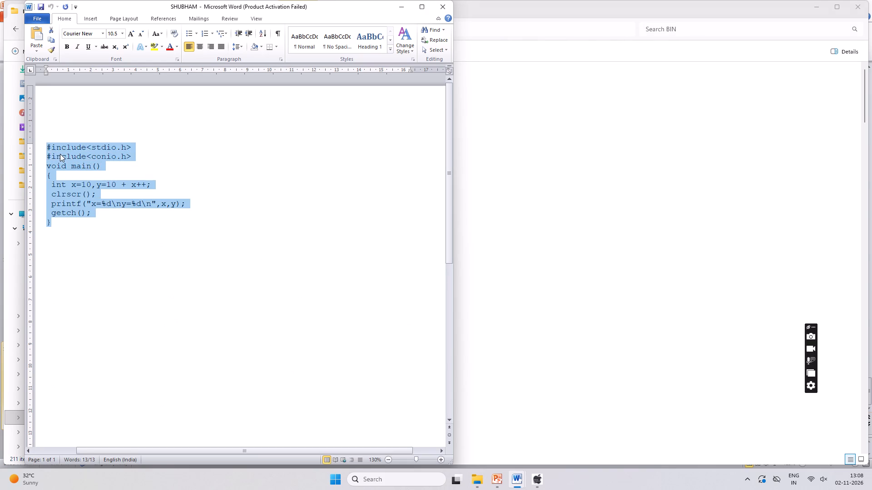
right_click(60, 154)
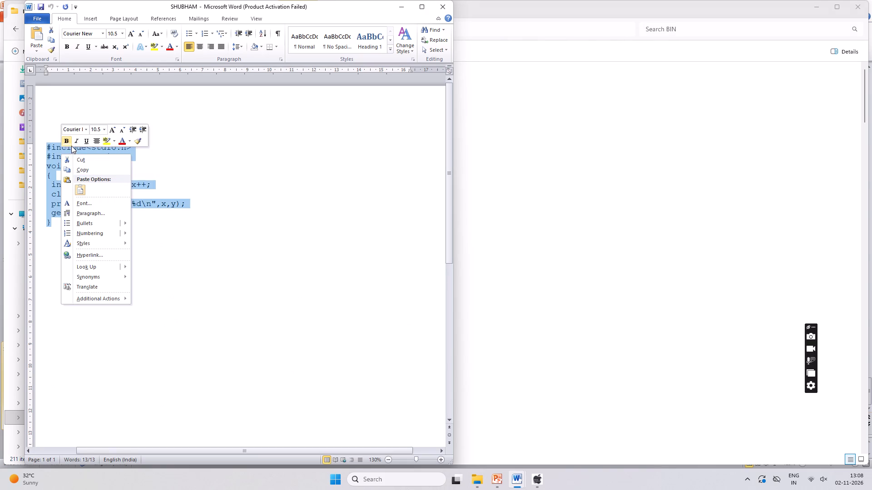
click(84, 167)
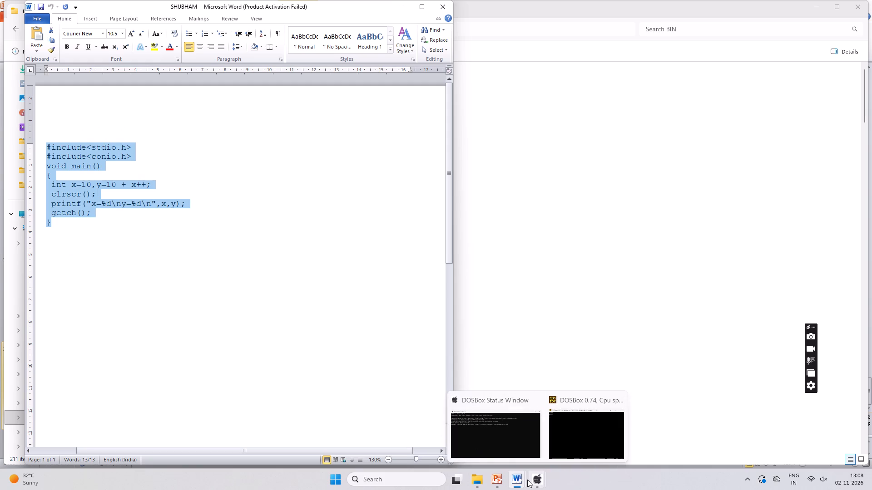
click(496, 485)
right_click(302, 251)
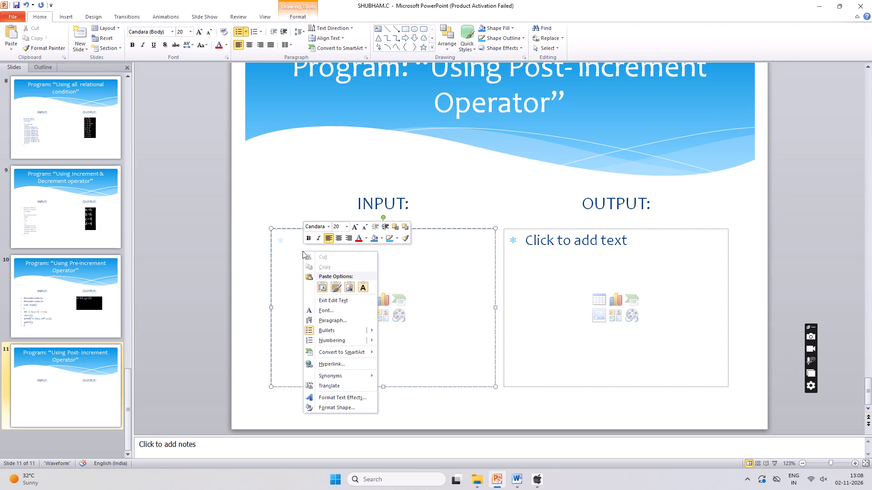
click(364, 286)
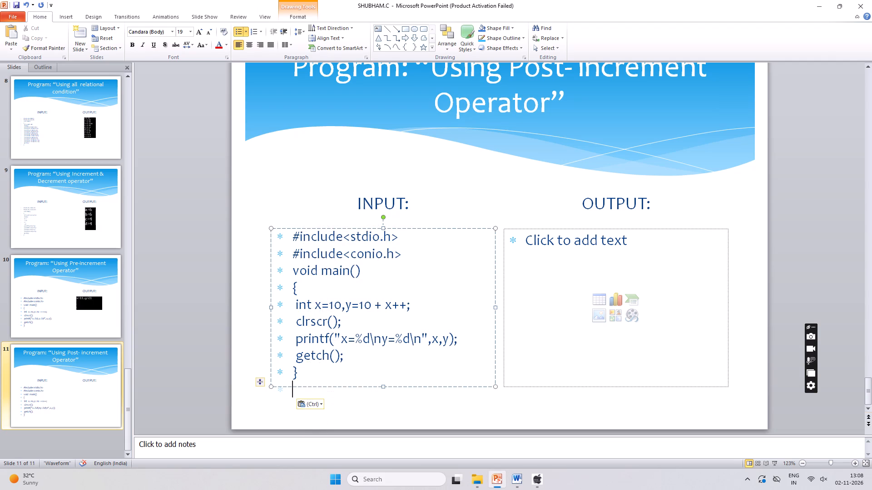
Insert the POST OUTPUT picture into slide 11's output placeholder and position it centred directly beneath the OUTPUT heading.
click(598, 315)
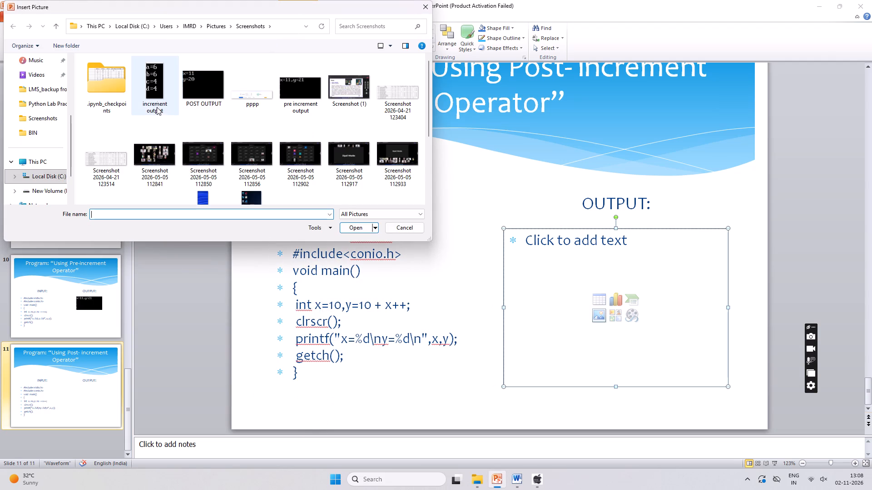
click(198, 97)
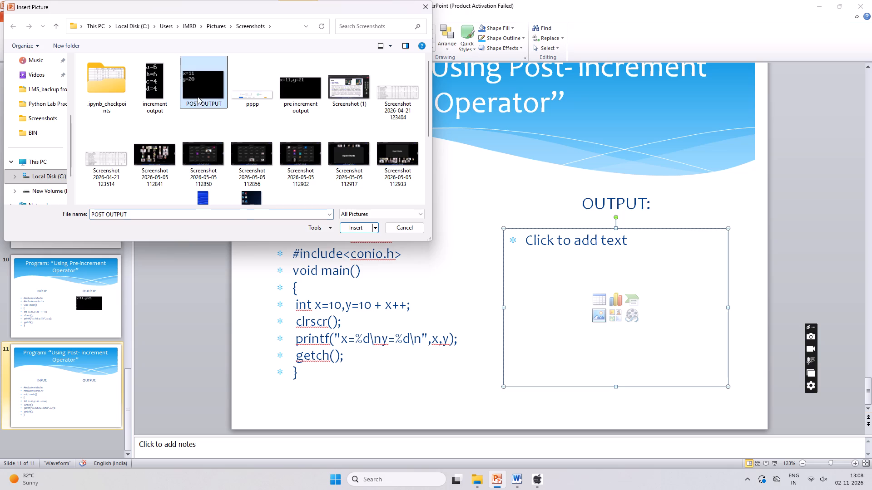
click(346, 229)
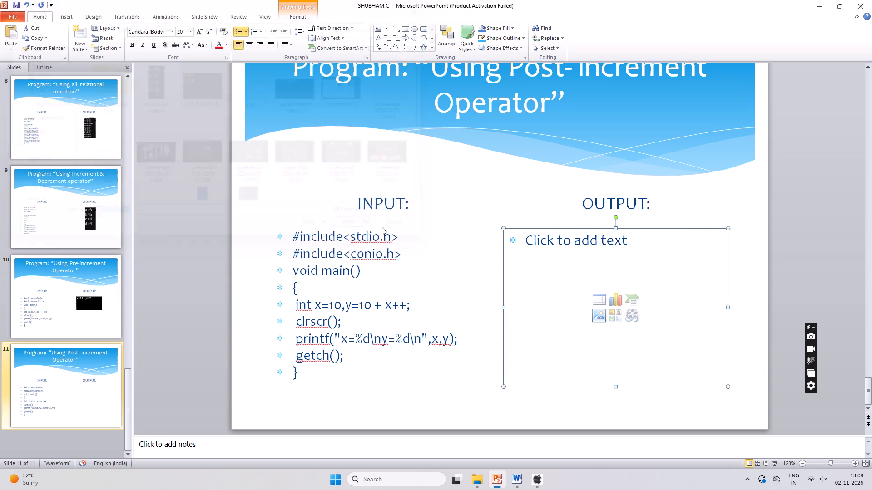
drag(585, 284, 556, 259)
drag(586, 289, 599, 252)
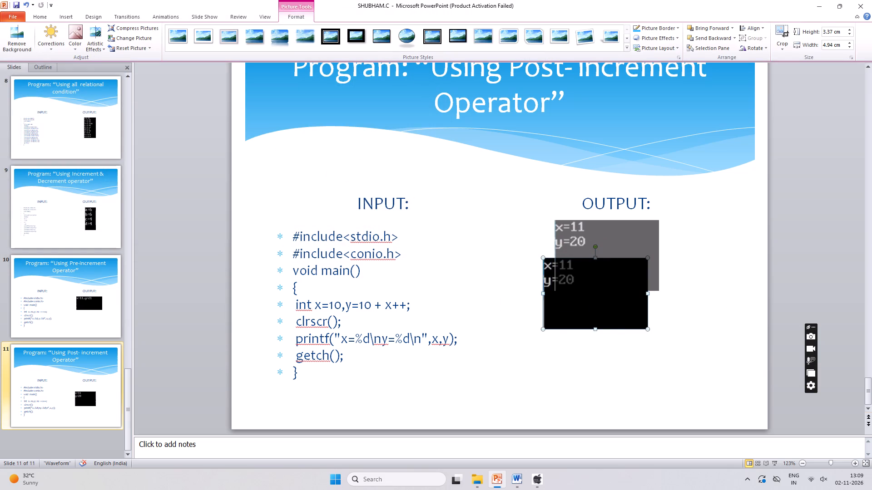
drag(599, 252, 600, 252)
key(Right)
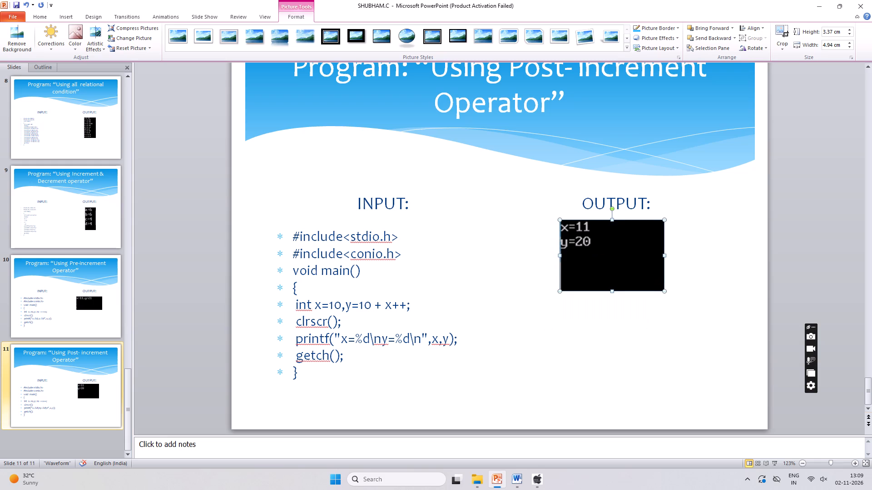
key(Right)
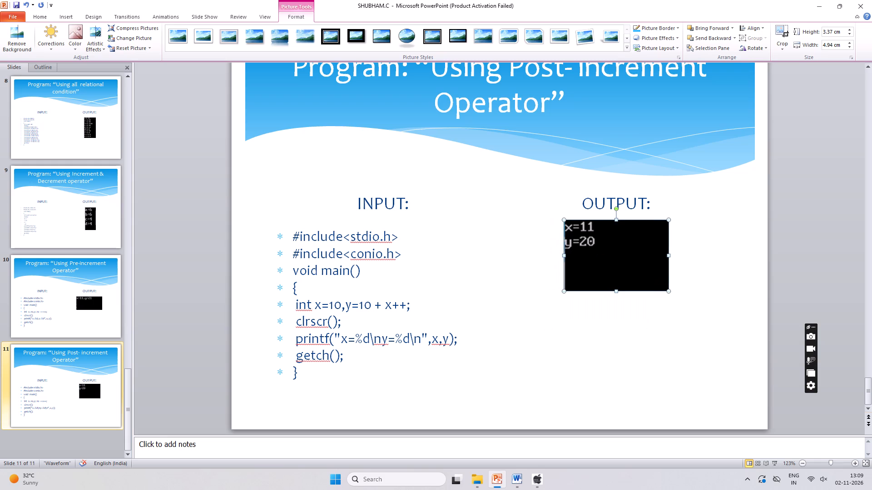
click(623, 332)
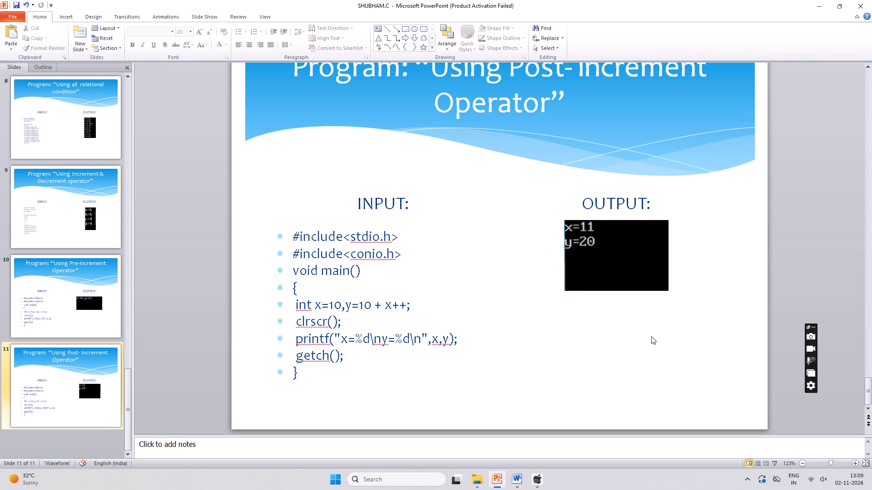
Add a slide after slide 11 with a title, two headings and two content areas, and start editing its title.
scroll(20, 342, down, 3)
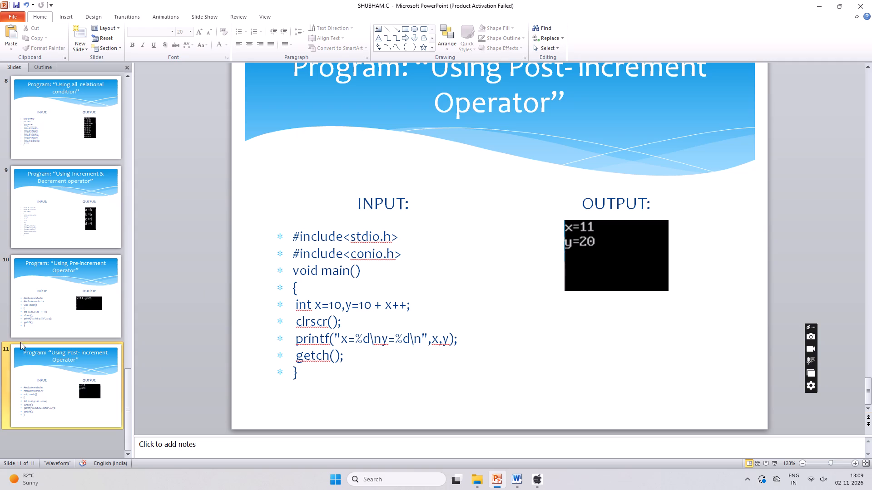
scroll(20, 342, down, 2)
drag(140, 323, 140, 313)
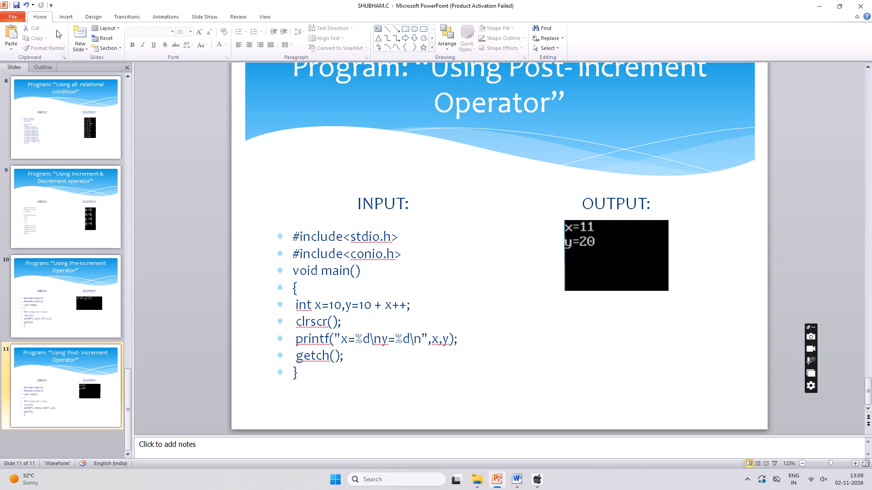
click(79, 43)
click(141, 120)
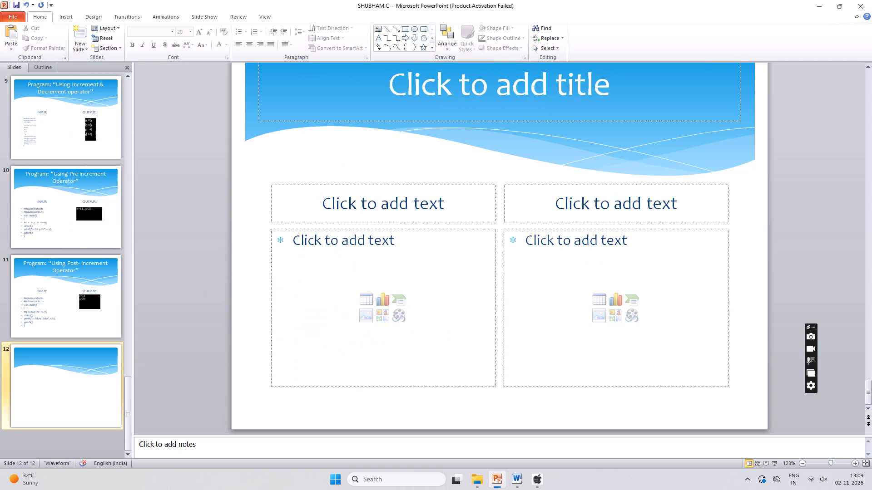
click(465, 91)
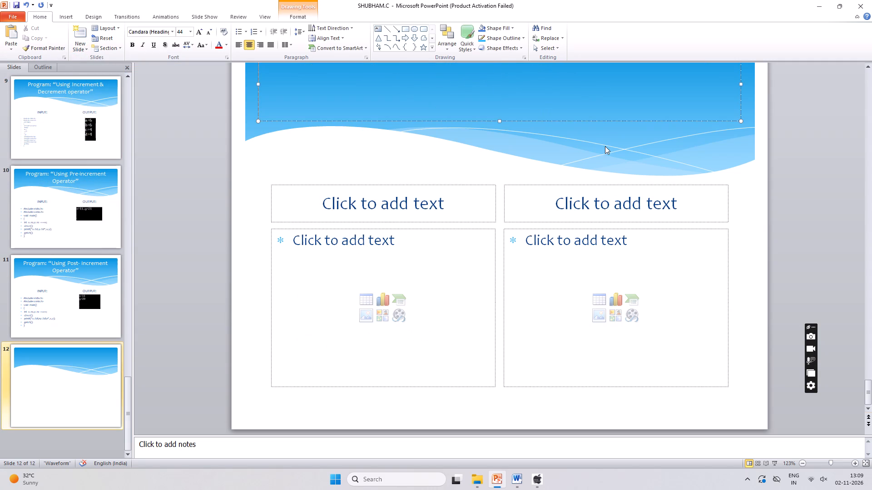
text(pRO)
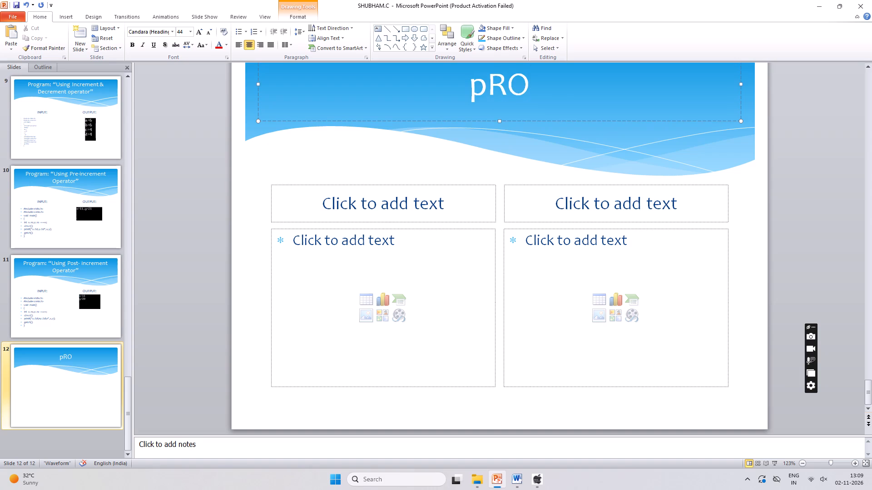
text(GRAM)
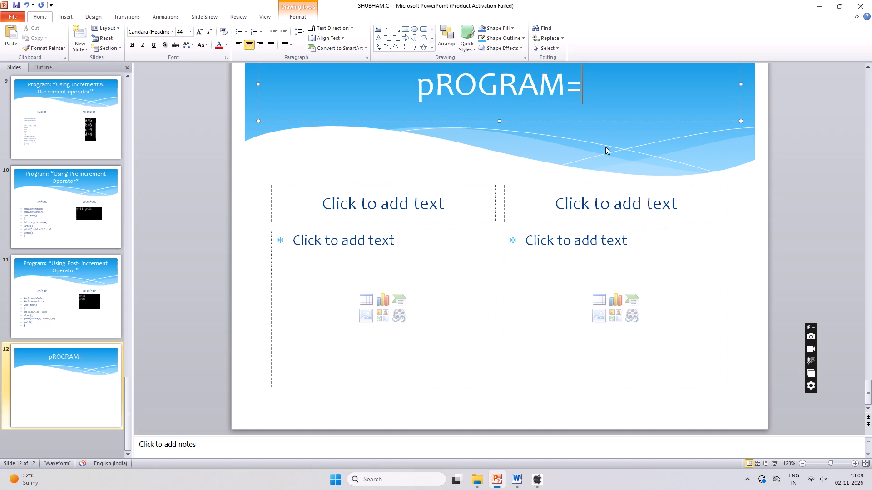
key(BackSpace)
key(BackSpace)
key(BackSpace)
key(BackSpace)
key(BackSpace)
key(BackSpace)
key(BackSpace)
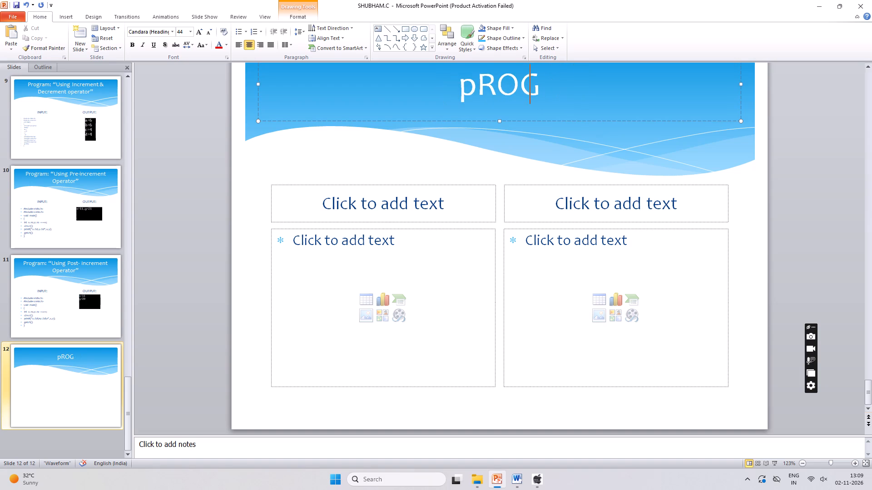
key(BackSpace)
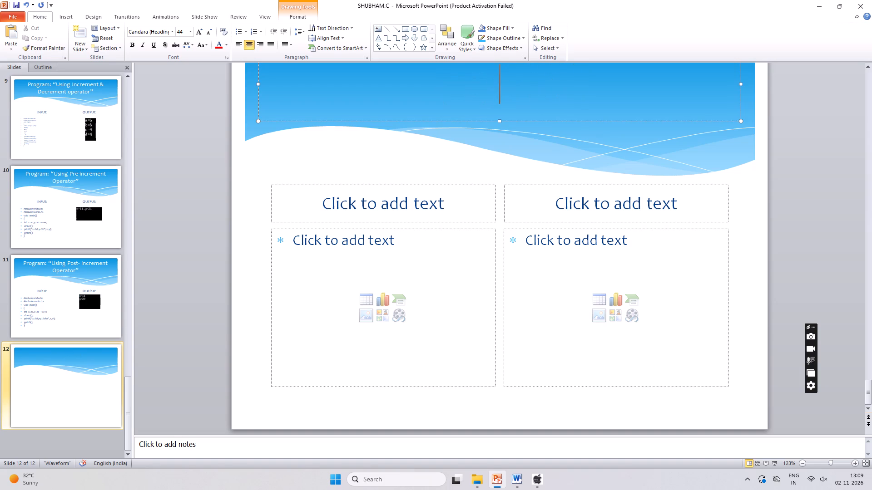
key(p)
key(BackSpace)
Enter the title Program: “Simple Expression” on slide 12.
key(p)
text(eo)
key(BackSpace)
key(BackSpace)
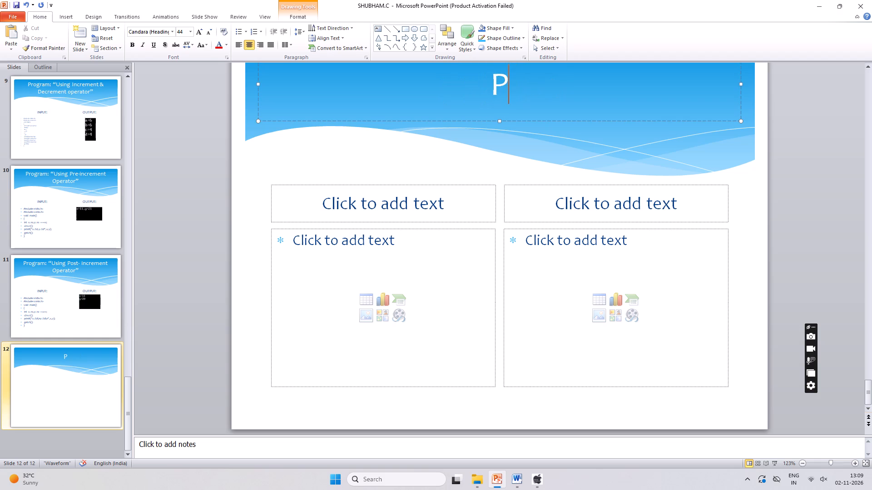
text(rogram)
key(shift+colon)
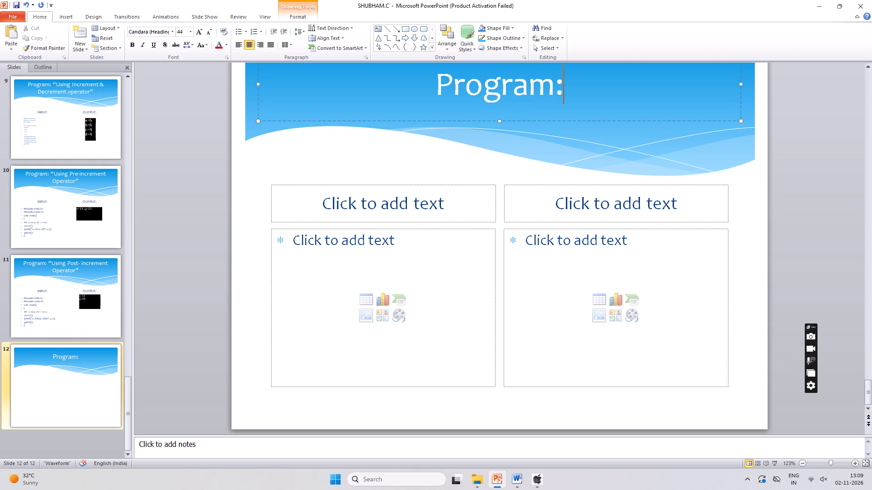
key(space)
key(shift+quotedbl)
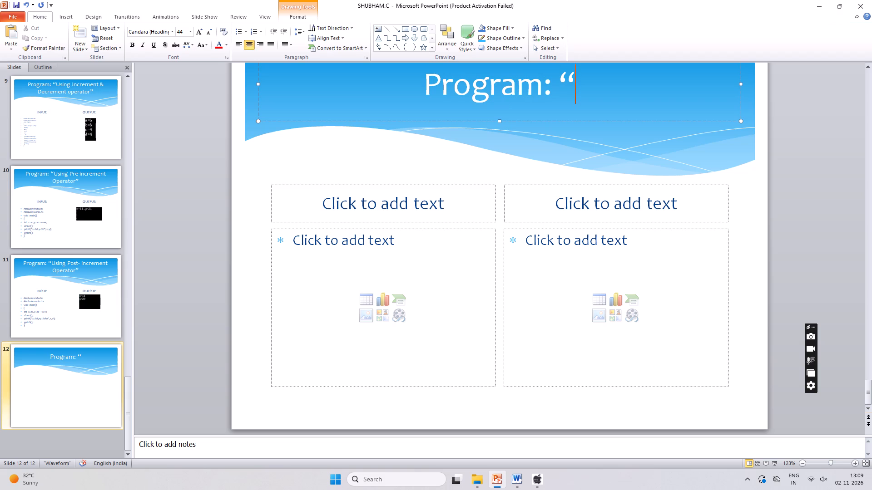
text(Simpe)
key(BackSpace)
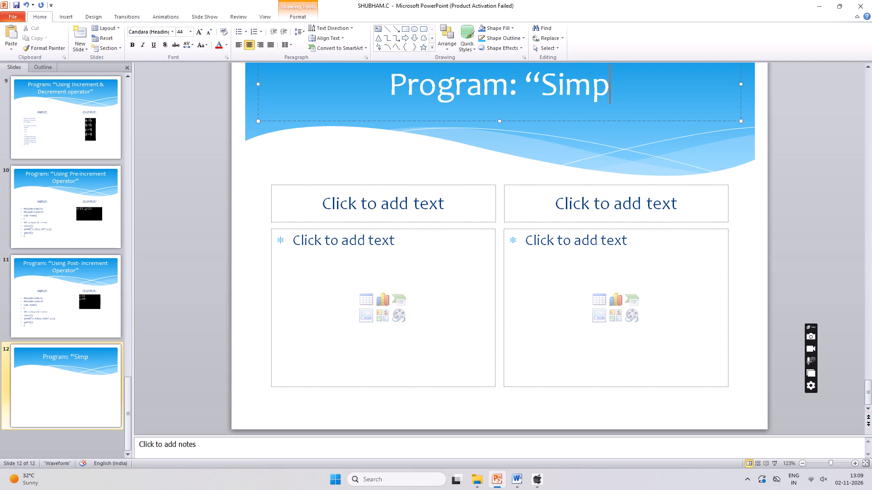
text(le)
key(space)
key(shift+e)
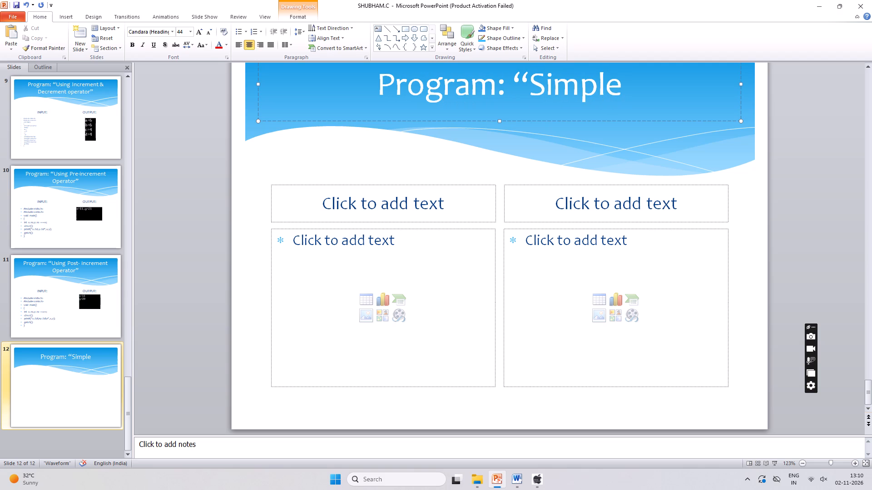
text(xpression)
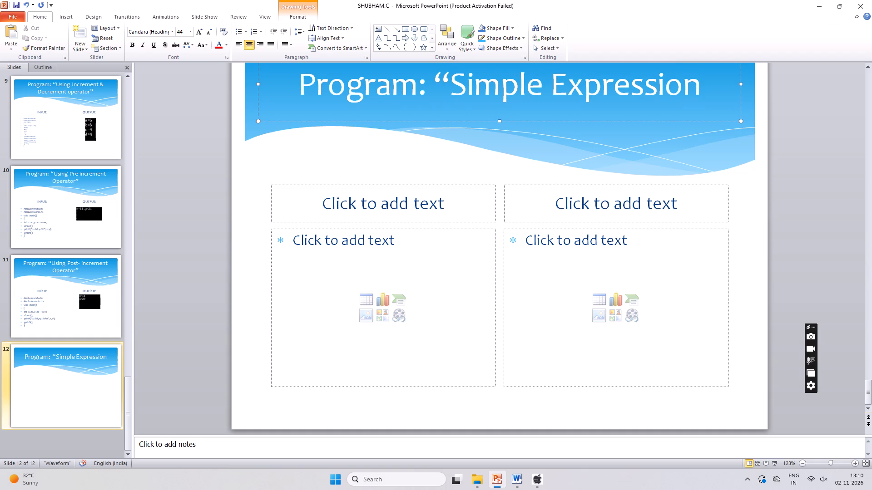
key(shift+quotedbl)
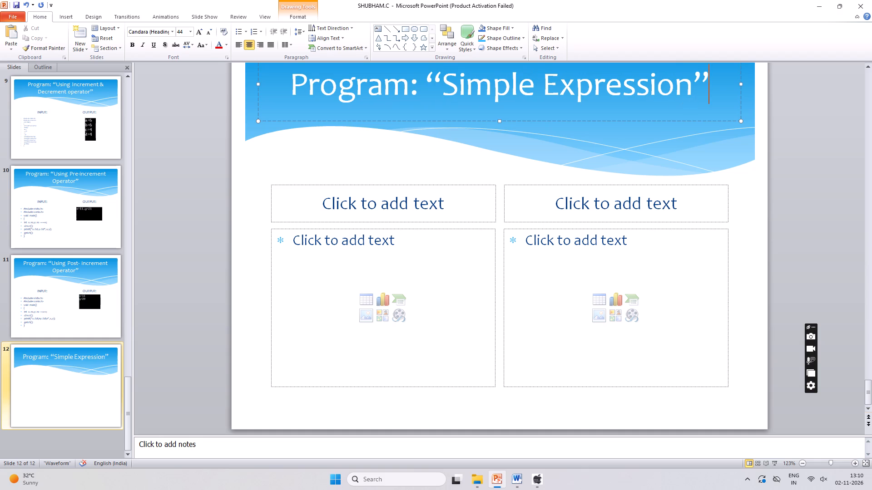
Label slide 12's two column headings INPUT: for the code and OUTPUT: for the result.
click(398, 203)
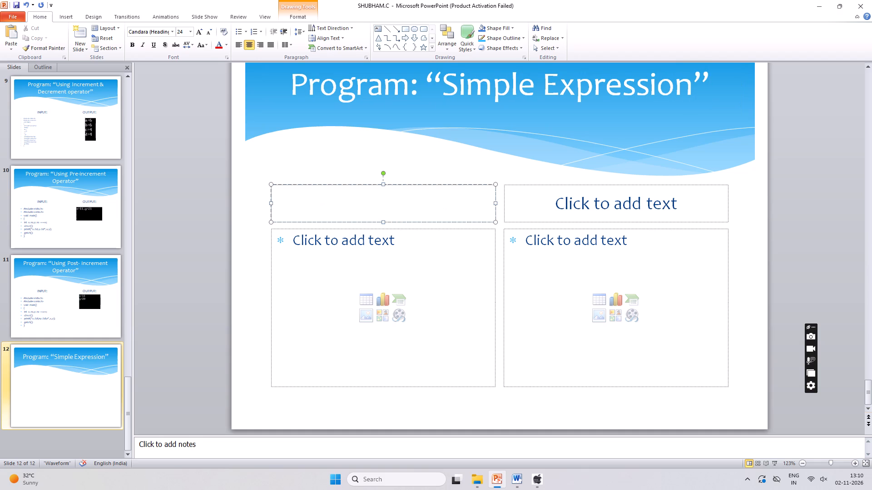
text(INPUT)
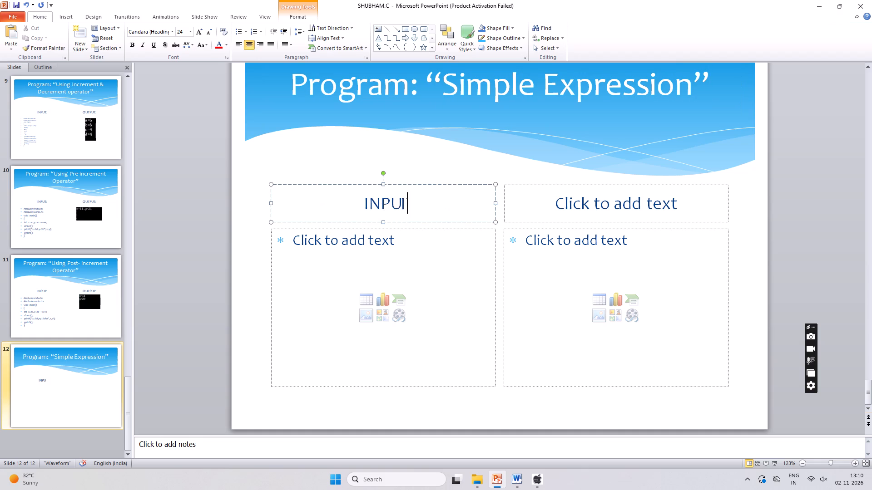
key(shift+colon)
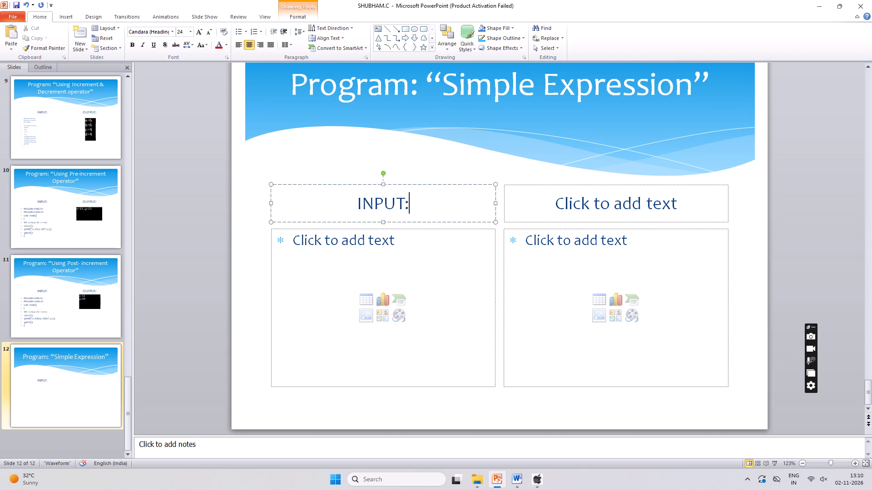
triple_click(603, 176)
click(599, 200)
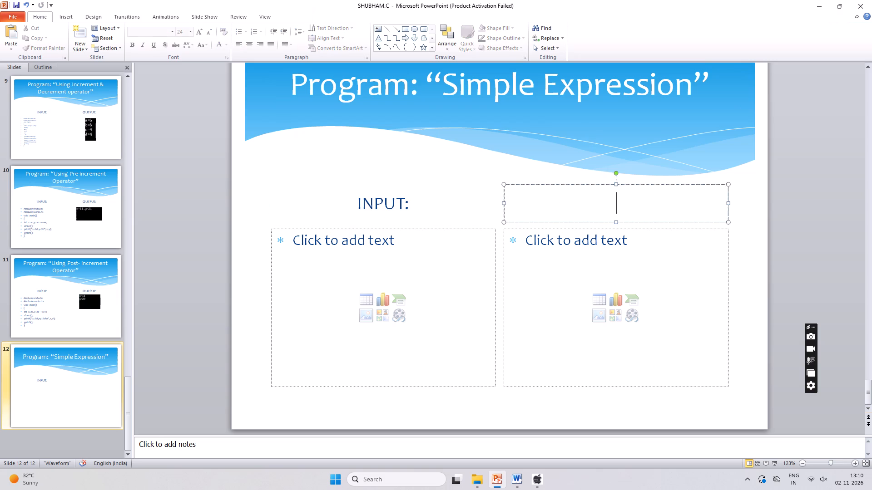
text(OUTPUT)
key(shift+colon)
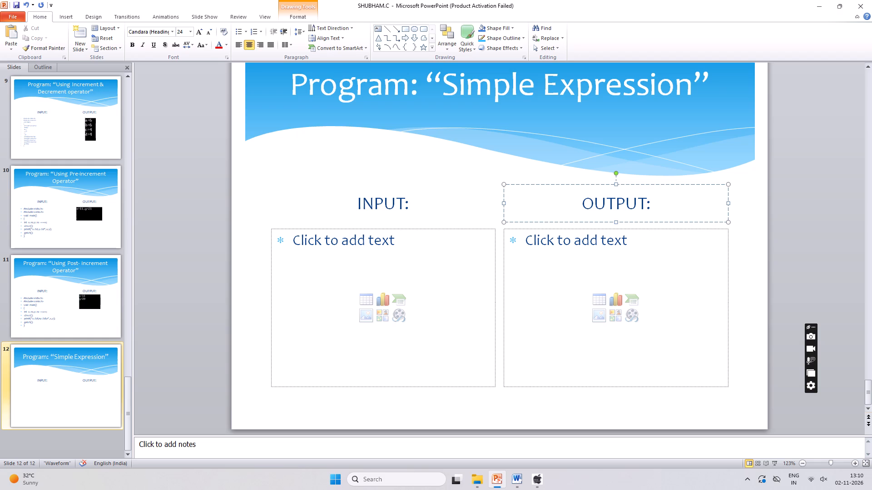
Place the text cursor in slide 12's INPUT content area and switch to DOSBox's full-screen C code editor, leaving the program output.
click(389, 239)
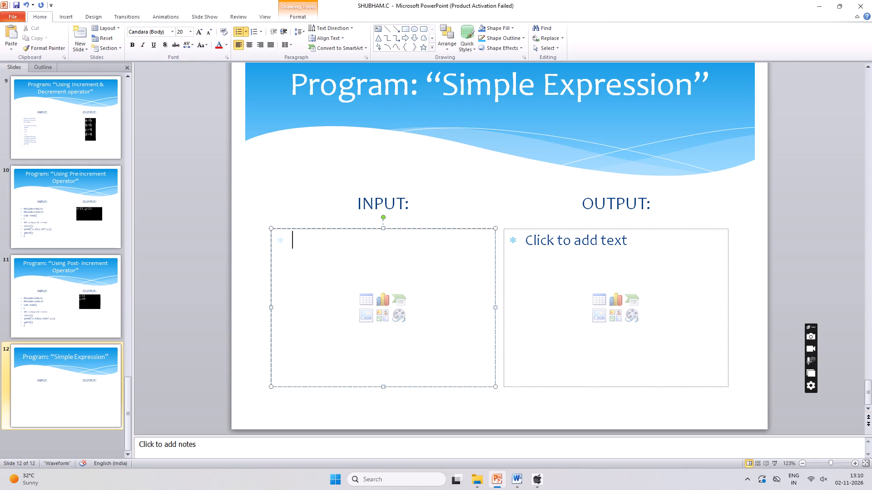
click(543, 484)
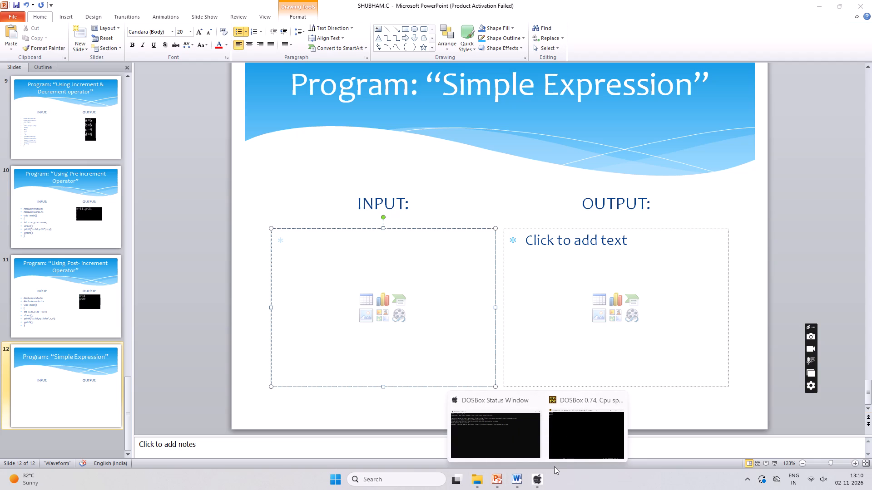
click(528, 481)
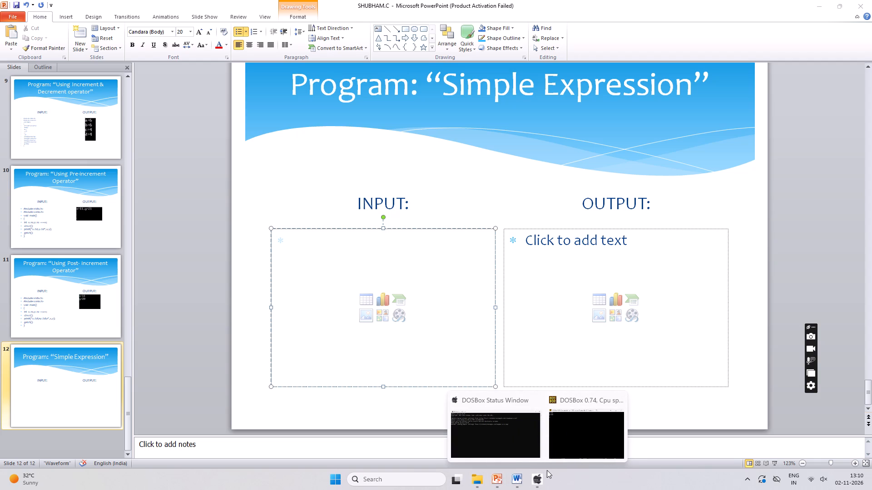
click(544, 478)
click(561, 453)
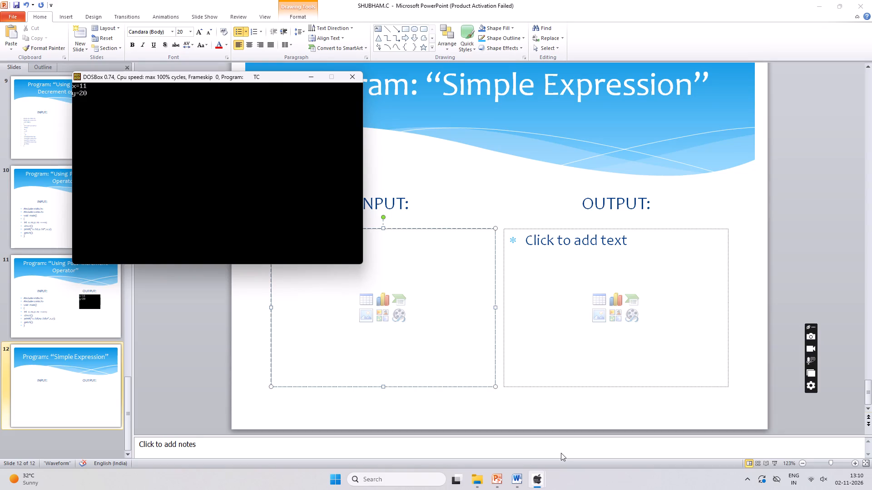
key(ctrl+alt+Return)
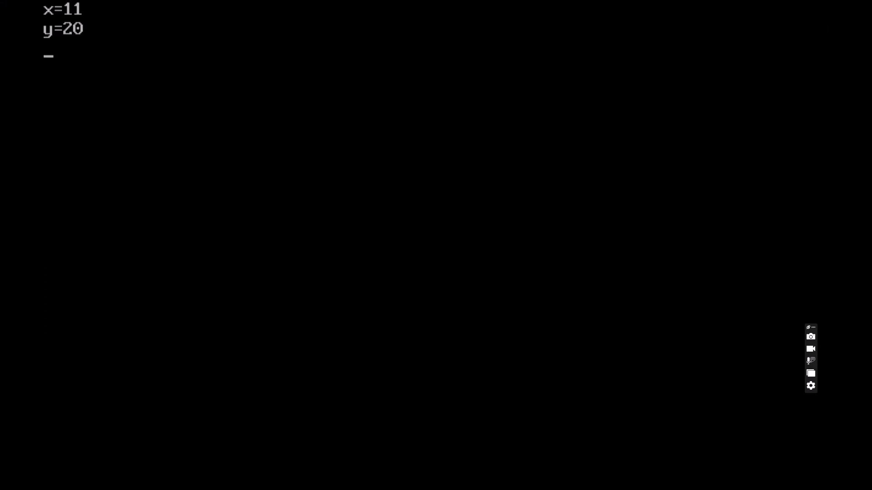
key(BackSpace)
Save the open post-increment program as a separate file named Shubham.simple.
click(436, 245)
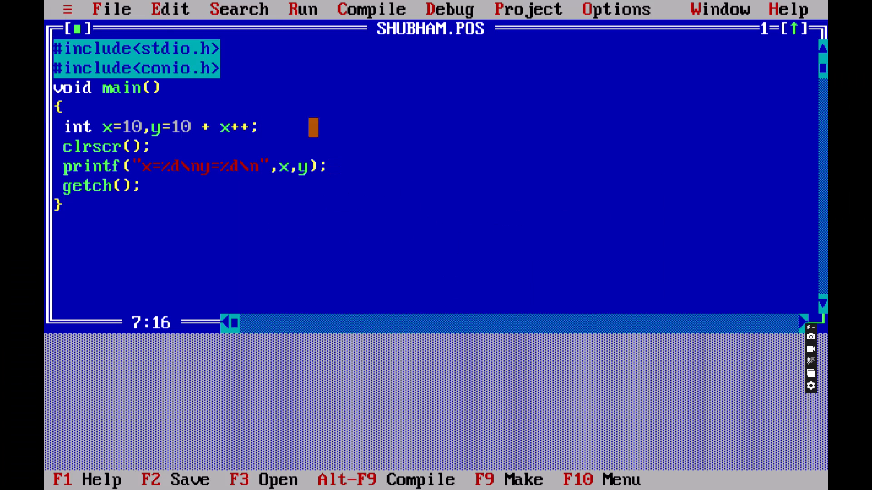
click(436, 245)
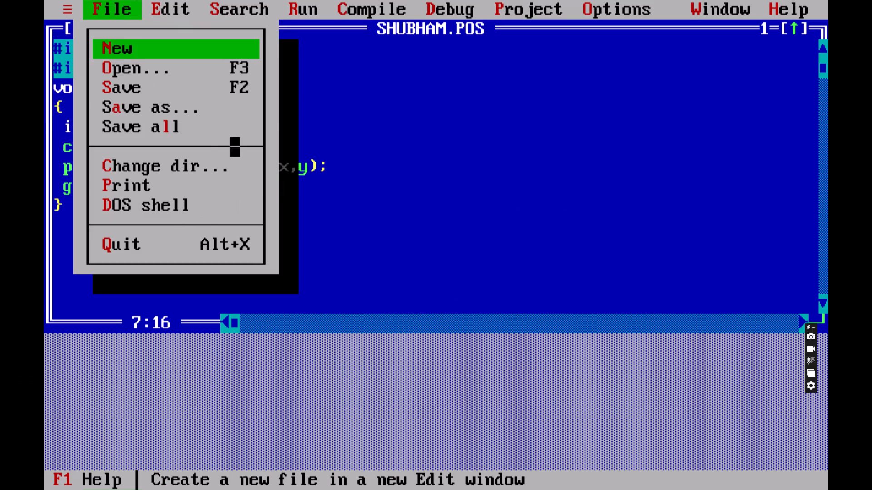
click(436, 245)
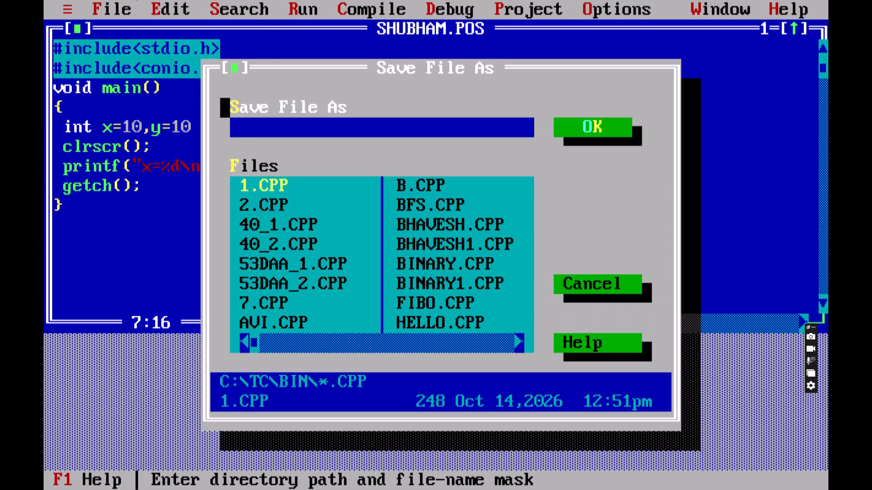
text(sHUB)
text(HAM)
key(period)
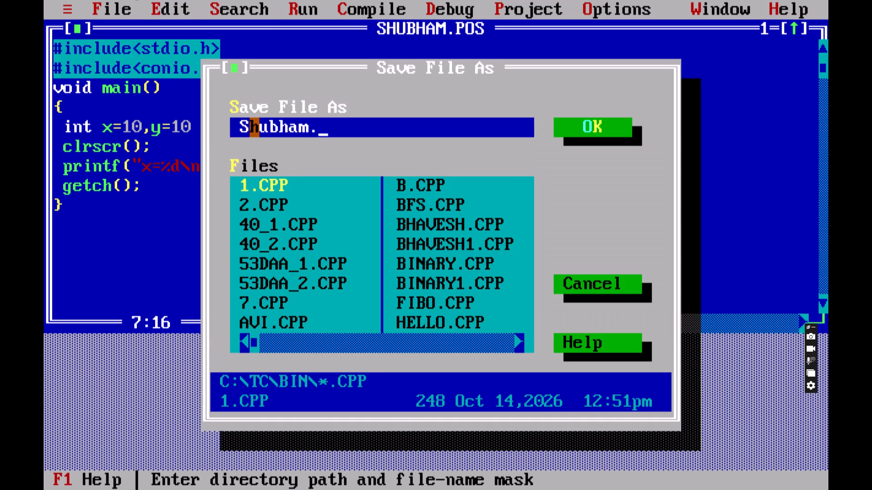
text(SIMPLE)
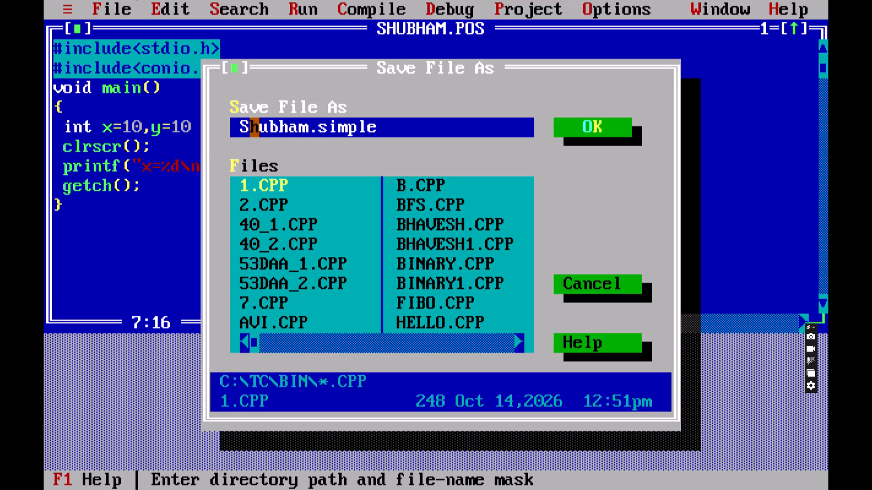
key(Return)
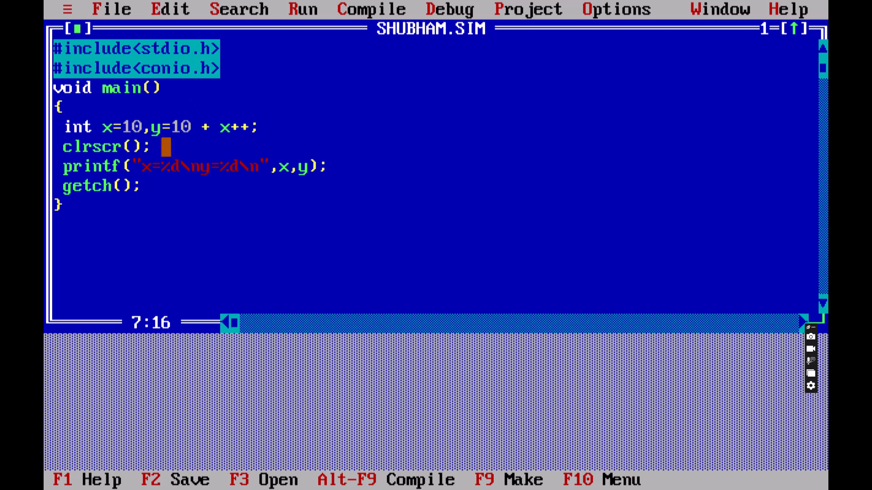
Set the initial value of x to 5 in the int declaration.
click(436, 245)
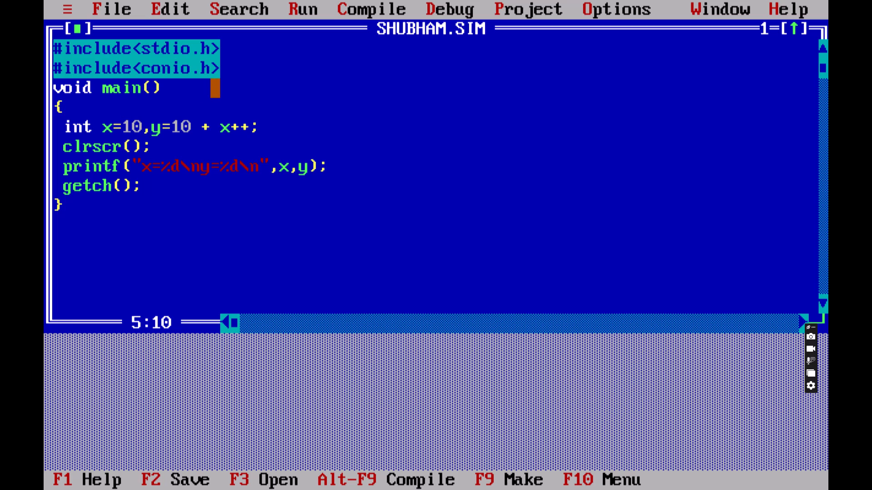
key(BackSpace)
key(BackSpace)
key(5)
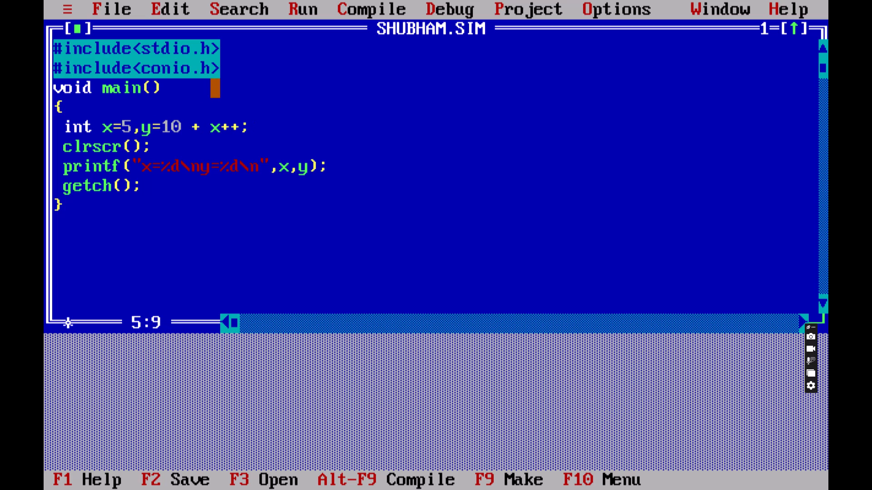
Remove the + x++; expression that follows y=10 in the declaration.
key(Right)
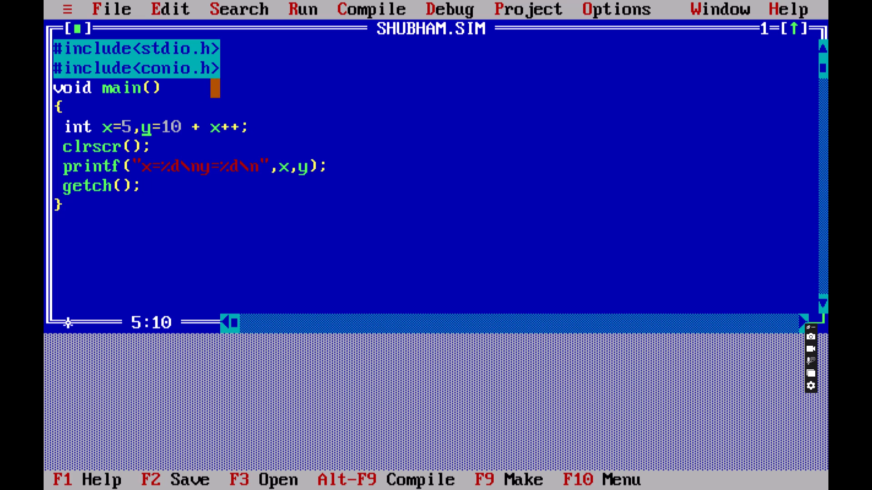
key(Right)
key(Right)
key(Right)
key(Right)
key(Right)
key(Right)
key(Right)
key(Right)
key(Right)
key(Right)
key(Right)
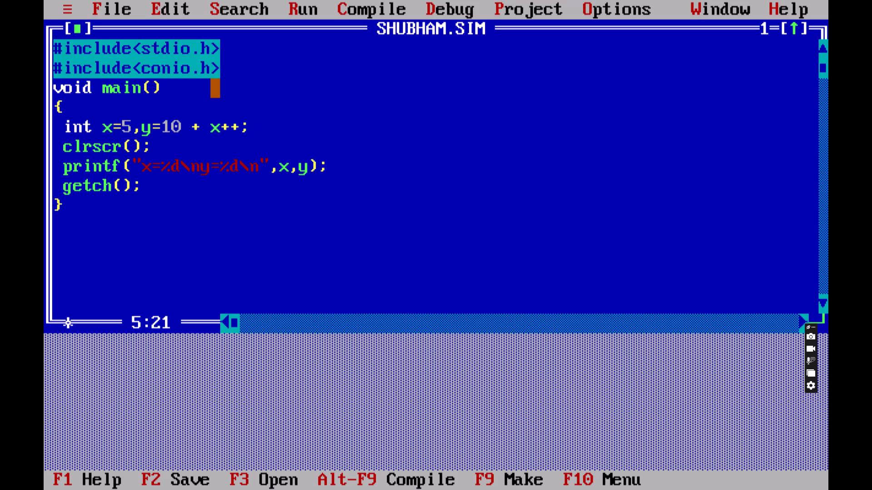
key(BackSpace)
key(BackSpace)
key(BackSpace)
key(BackSpace)
key(BackSpace)
key(BackSpace)
key(BackSpace)
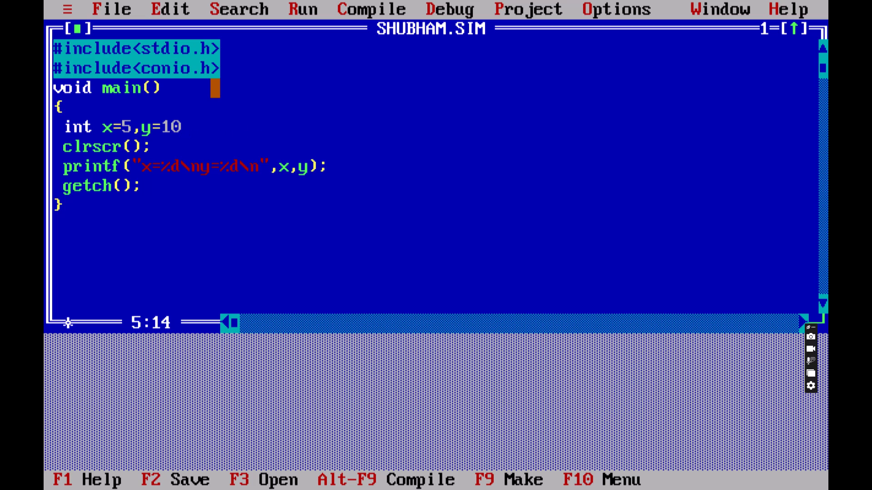
Extend the declaration after y=10 with ,int result; so the line declares a result variable.
key(comma)
text(INT INCREA)
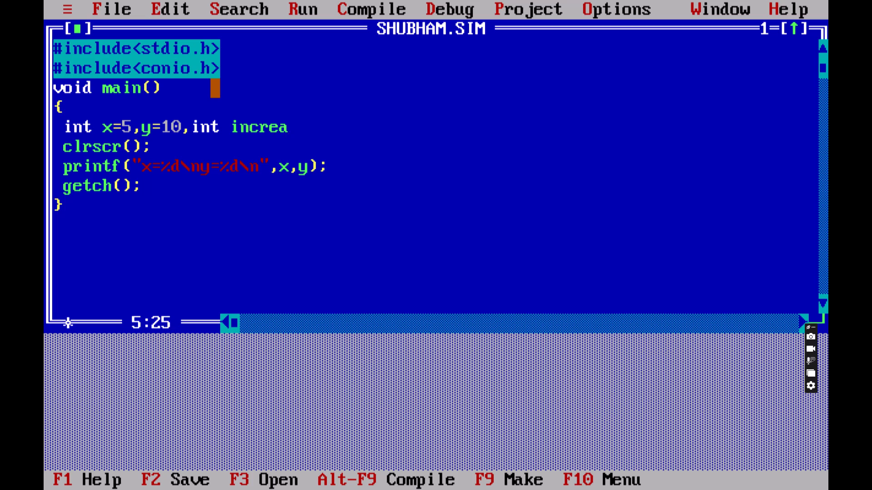
key(BackSpace)
text(SENT)
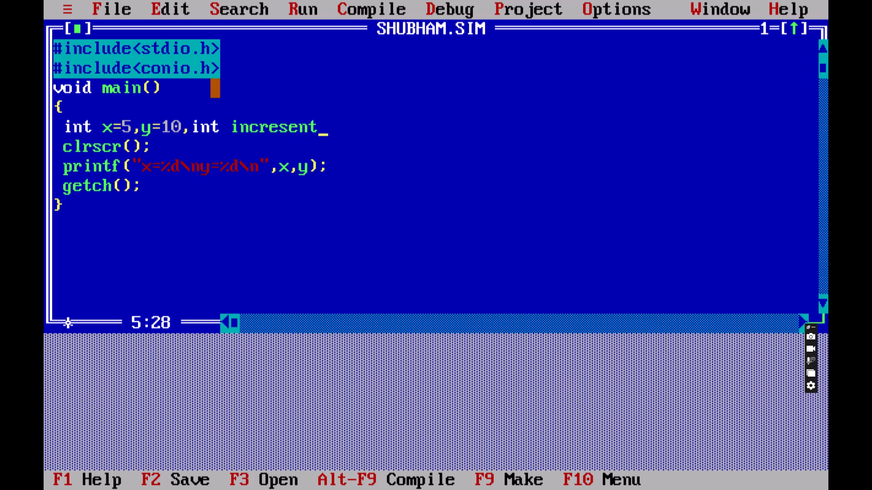
text(==)
key(BackSpace)
key(BackSpace)
key(BackSpace)
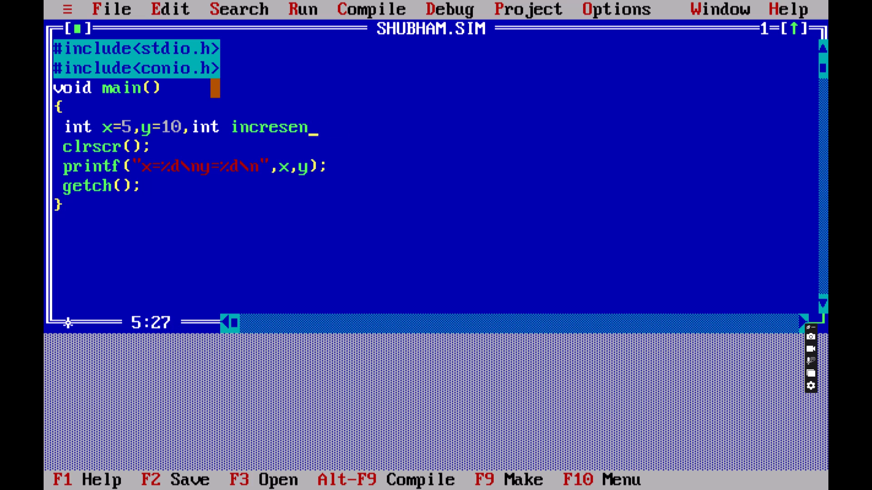
key(BackSpace)
key(BackSpace)
key(BackSpace)
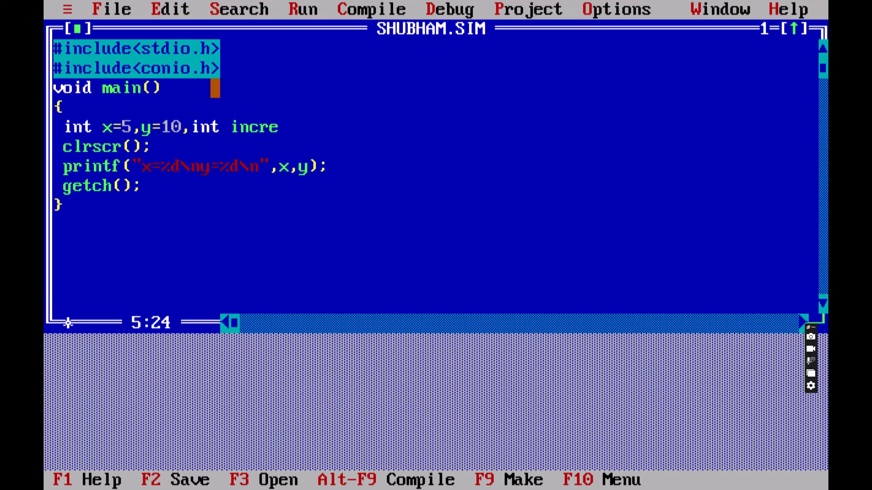
key(BackSpace)
key(BackSpace)
key(BackSpace)
key(BackSpace)
key(BackSpace)
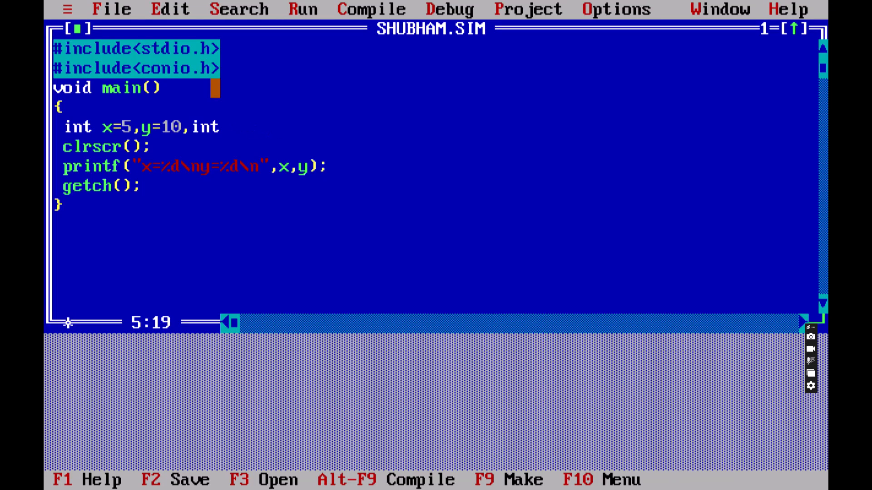
key(BackSpace)
key(space)
text(RE)
text(SULT)
key(shift+colon)
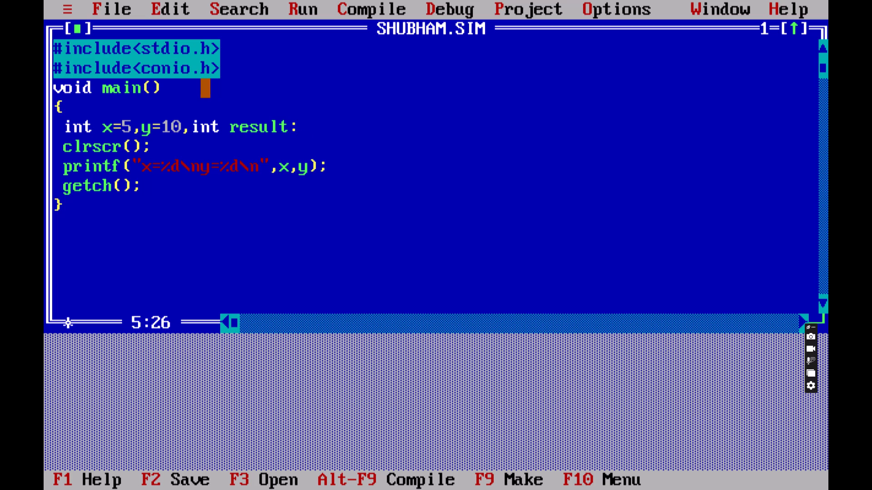
key(BackSpace)
key(semicolon)
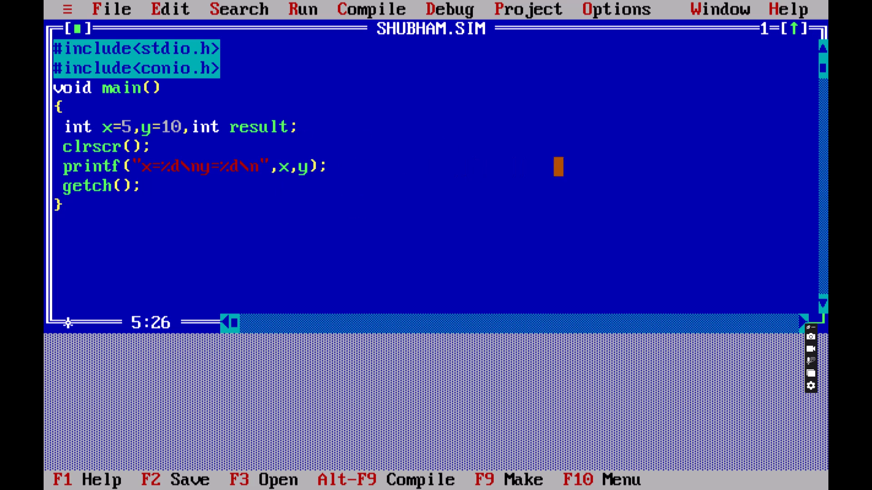
Delete the whole printf statement between clrscr(); and getch();, keeping its empty line.
click(436, 245)
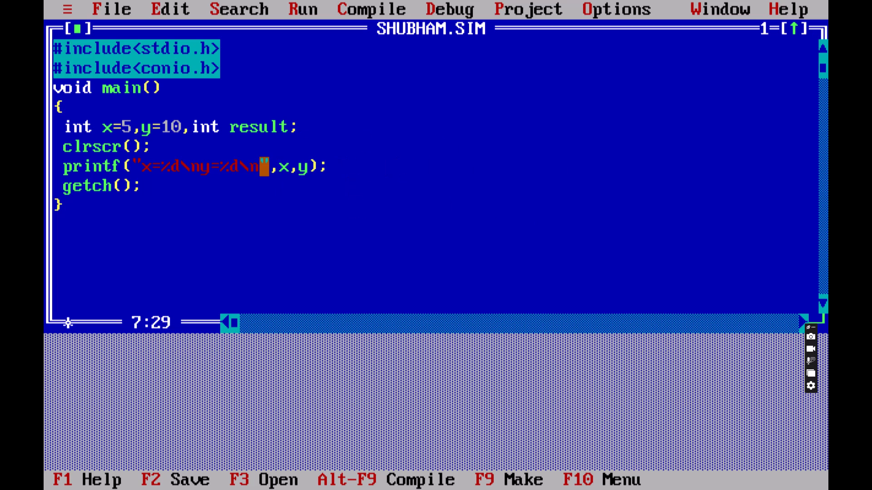
key(BackSpace)
key(BackSpace)
key(BackSpace)
key(BackSpace)
key(BackSpace)
key(BackSpace)
key(BackSpace)
key(BackSpace)
key(BackSpace)
key(BackSpace)
key(BackSpace)
key(BackSpace)
key(BackSpace)
key(BackSpace)
key(BackSpace)
key(BackSpace)
key(BackSpace)
key(BackSpace)
key(BackSpace)
key(BackSpace)
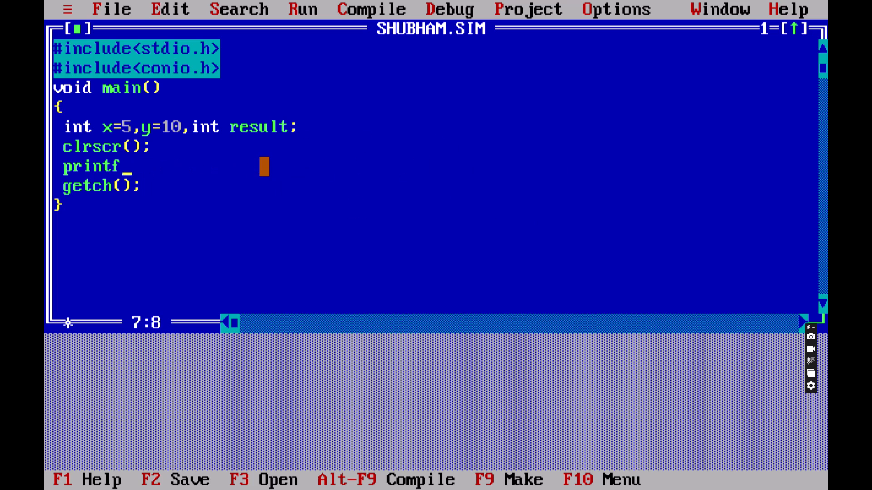
key(BackSpace)
key(BackSpace)
key(BackSpace)
key(BackSpace)
key(BackSpace)
key(BackSpace)
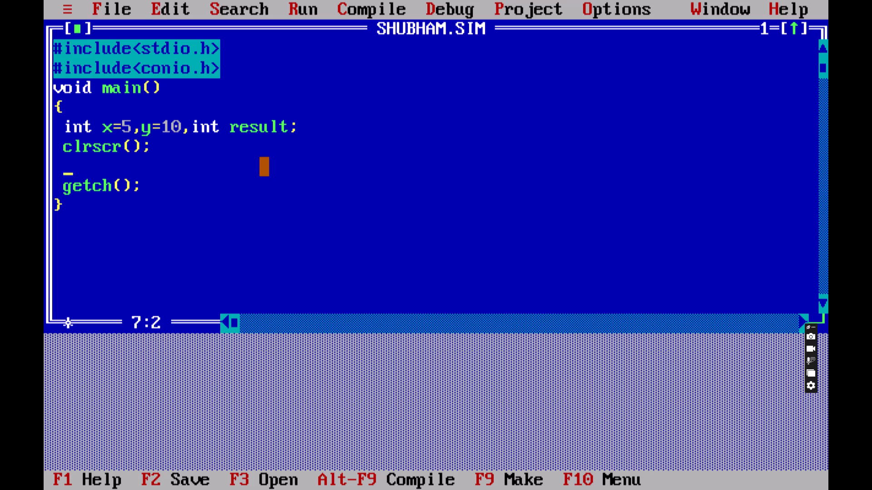
Enter the statement result=a+b; on the empty line below clrscr(); and start a new line beneath it.
text(RESUKT)
key(BackSpace)
key(BackSpace)
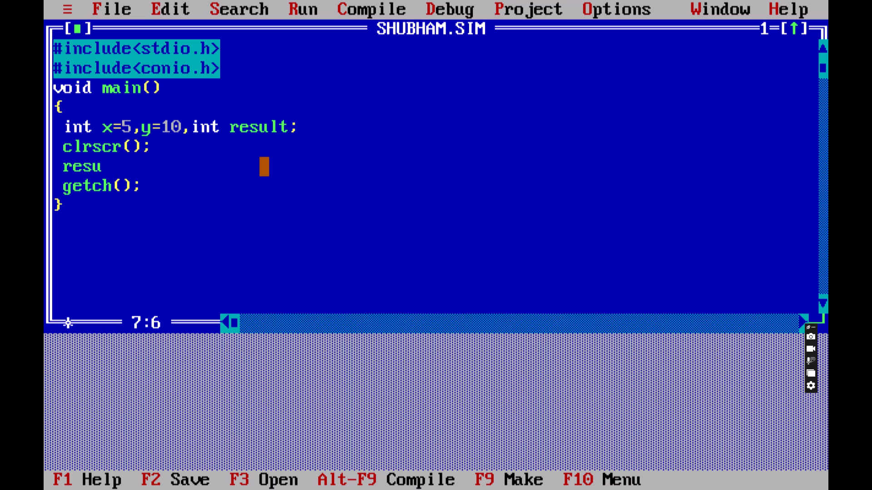
text(LT)
key(equal)
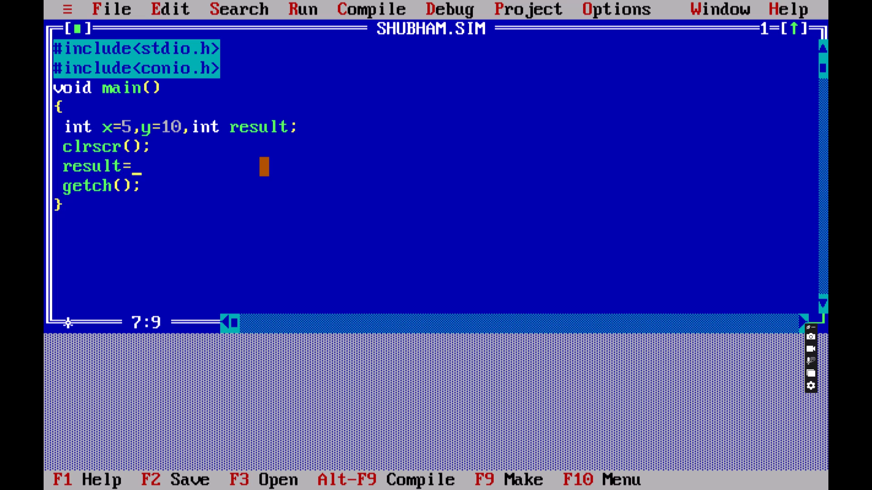
key(a)
key(shift+plus)
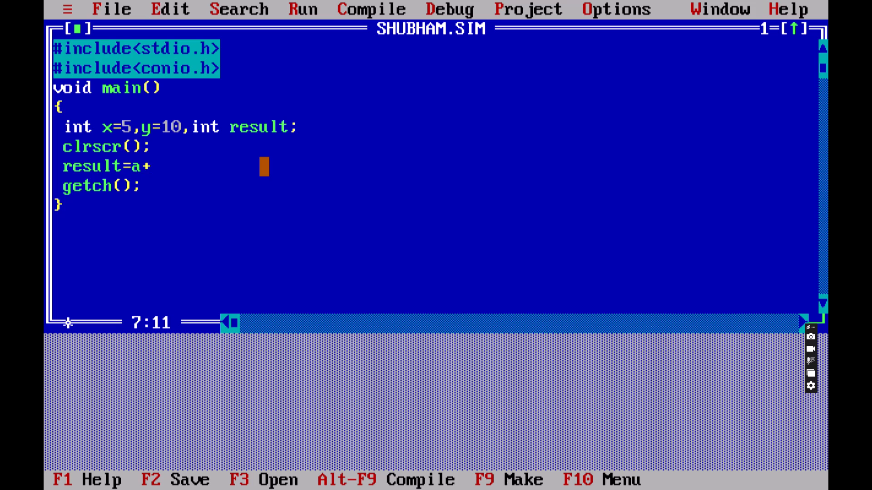
key(b)
key(semicolon)
key(Return)
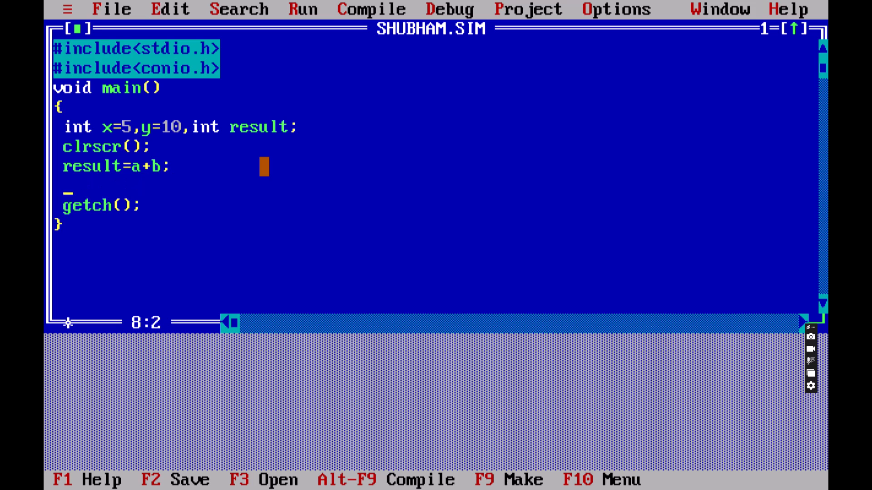
Enter the statement printf(" The result of this simple expression is:%d",result); on the empty line below result=a+b;.
text(PRINTF)
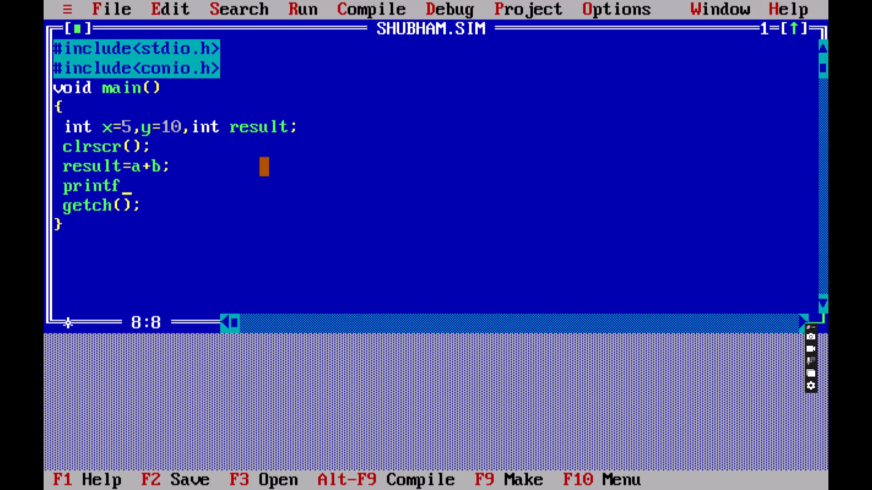
key(shift+parenleft)
key(shift+quotedbl)
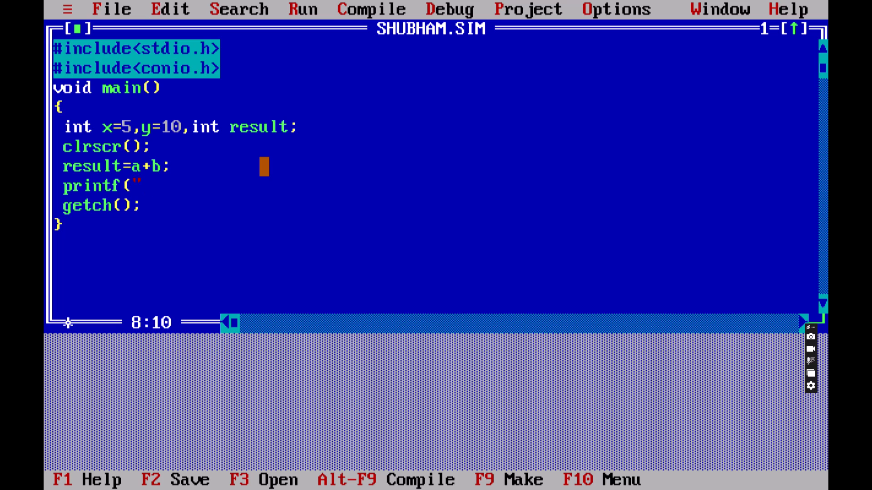
key(space)
text(tHE)
key(space)
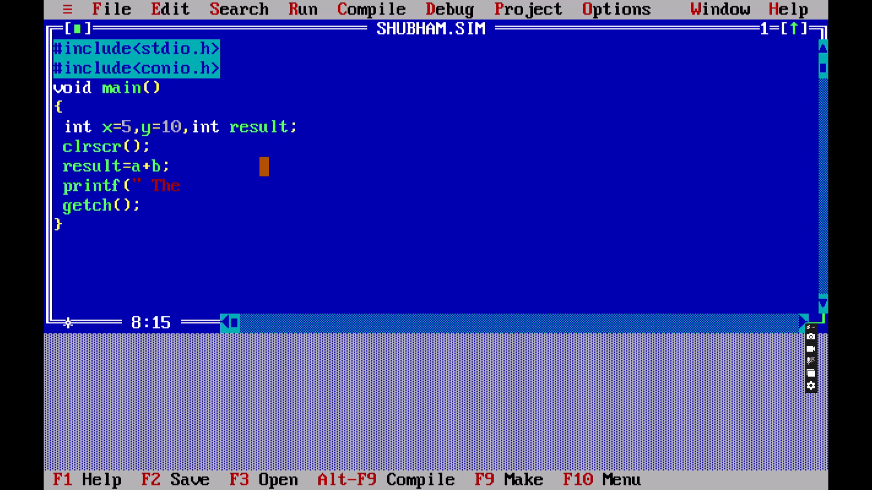
text(RESULT)
key(space)
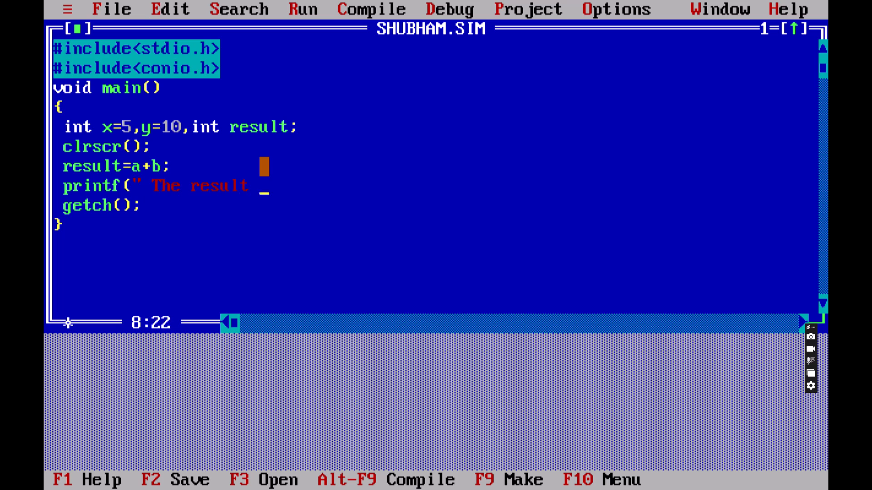
text(OF THIS)
key(space)
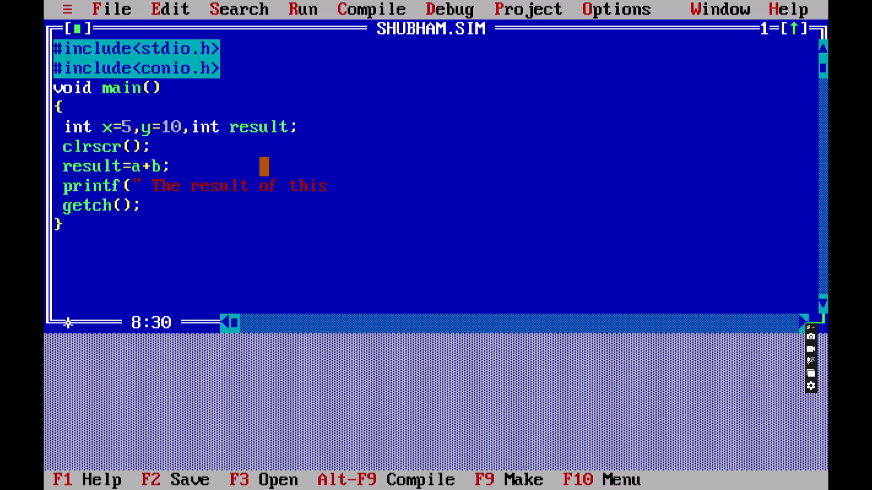
text(SIMOPKLE)
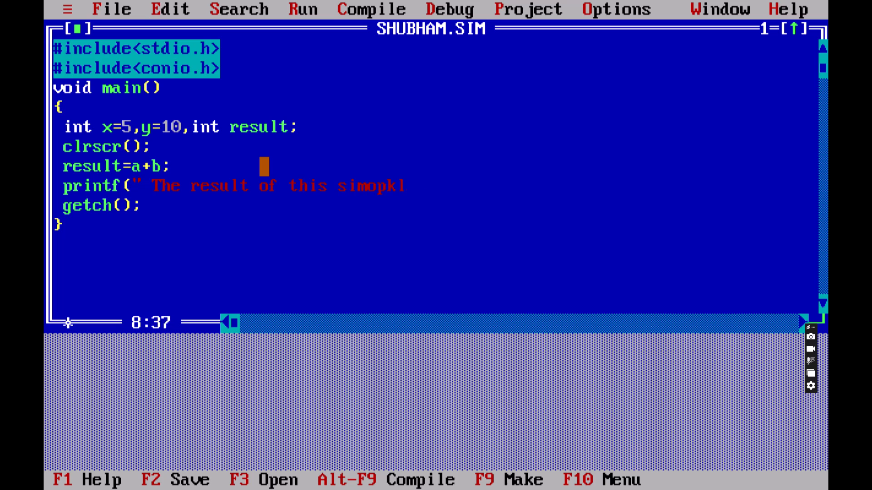
key(BackSpace)
key(BackSpace)
key(BackSpace)
key(BackSpace)
key(BackSpace)
text(PLE)
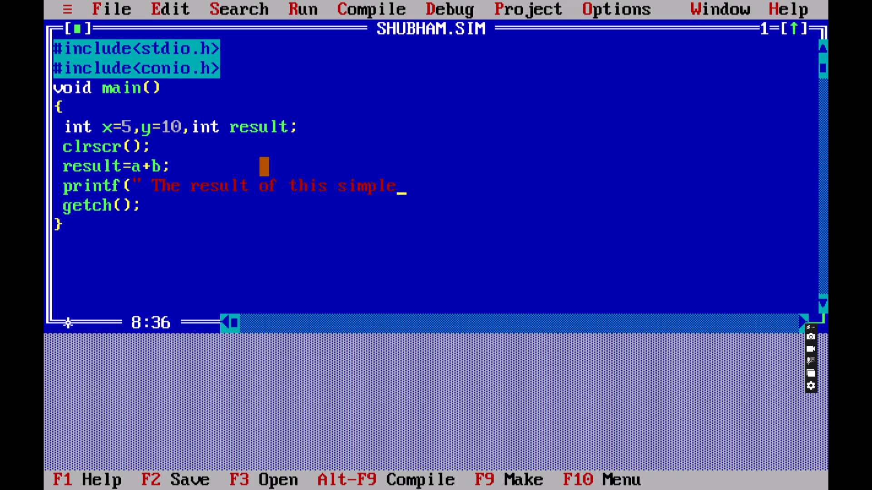
key(space)
text(EC)
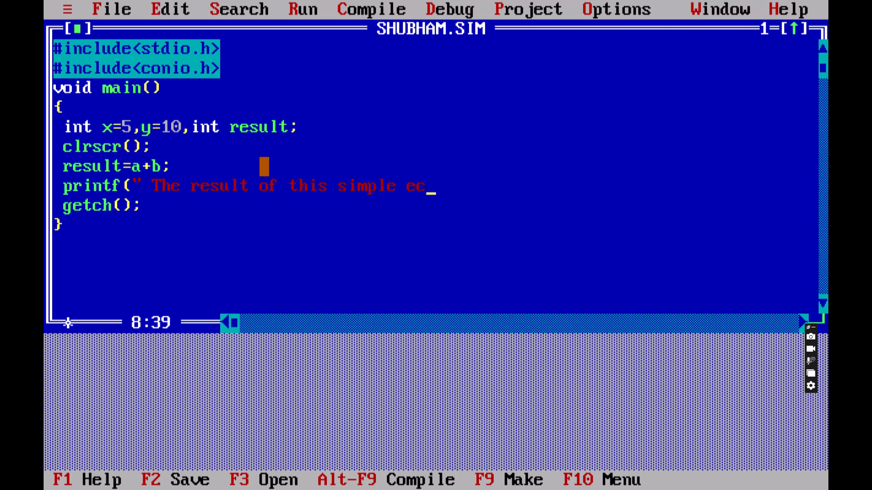
key(BackSpace)
text(XPRESSION)
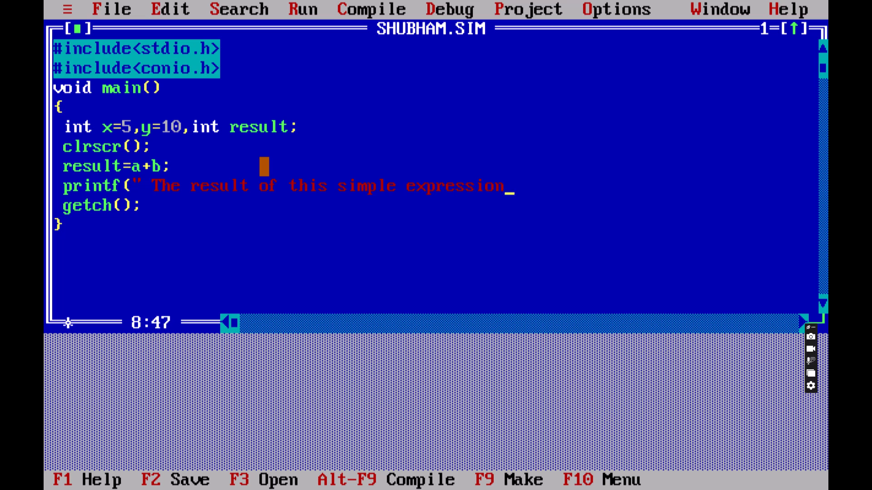
key(space)
text(IS)
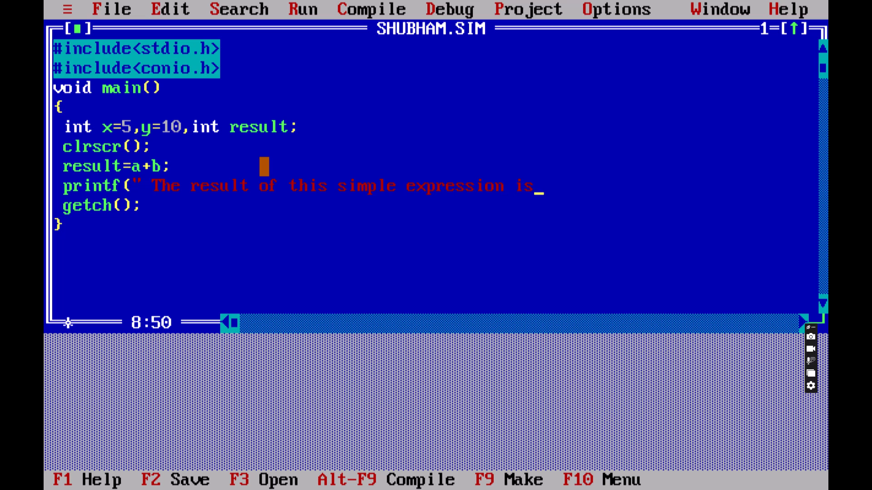
key(shift+colon)
text(%D)
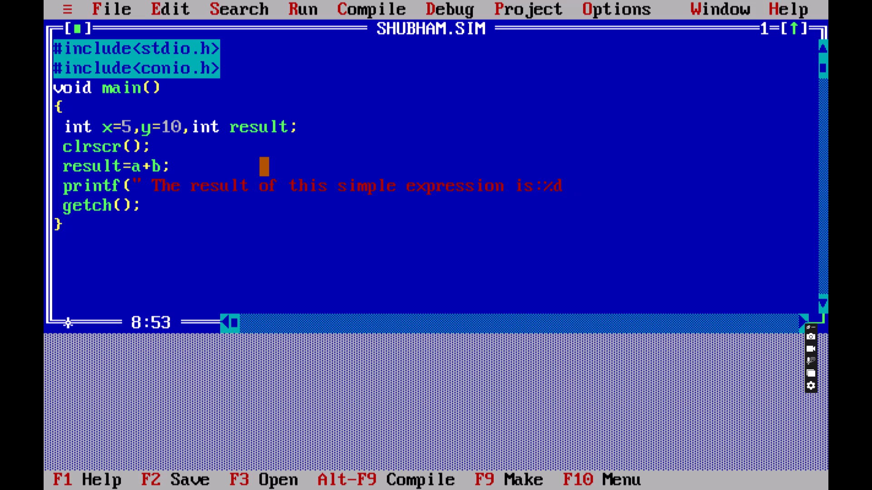
text(",)
text(RESULT)
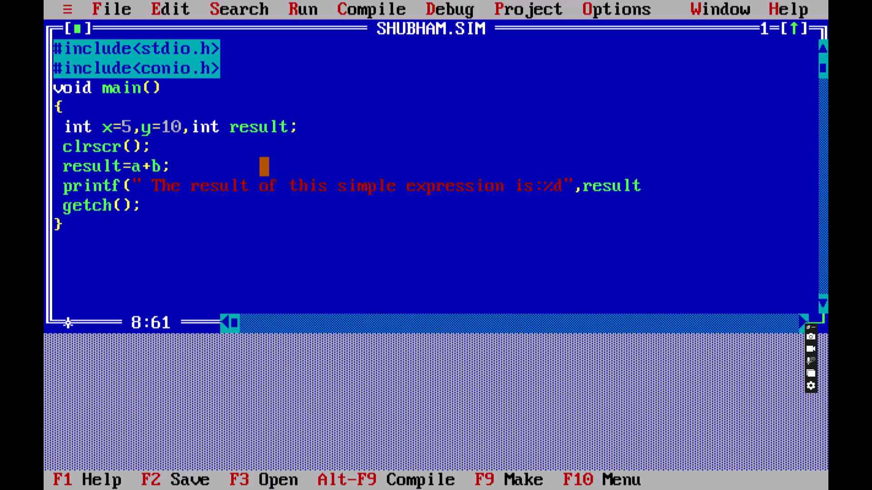
key(shift+parenright)
key(semicolon)
Build the Simple Expression program to check the code for errors.
key(F9)
key(space)
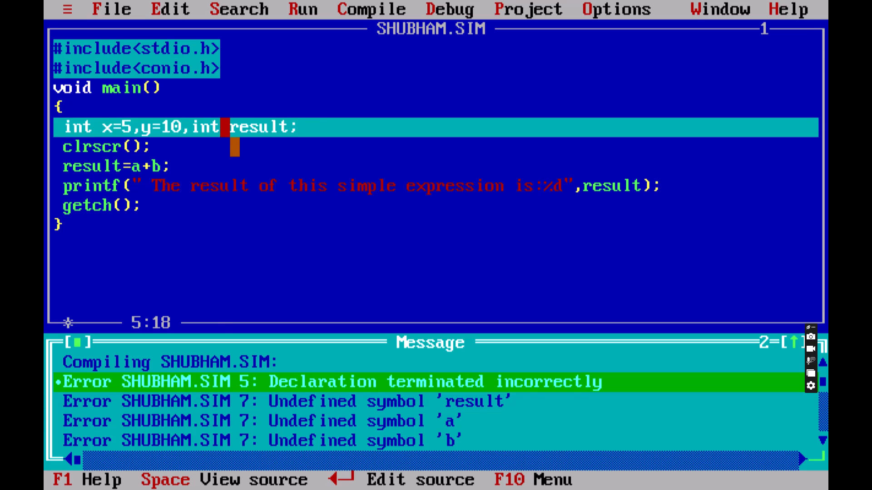
Remove the second int from the declaration so the line reads int x=5,y=10,result;.
click(436, 245)
key(BackSpace)
key(BackSpace)
key(BackSpace)
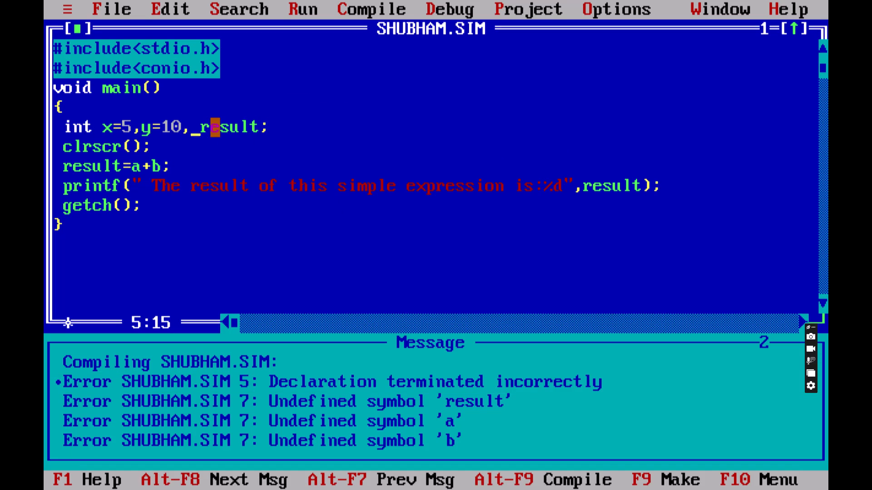
key(BackSpace)
key(comma)
key(Right)
key(BackSpace)
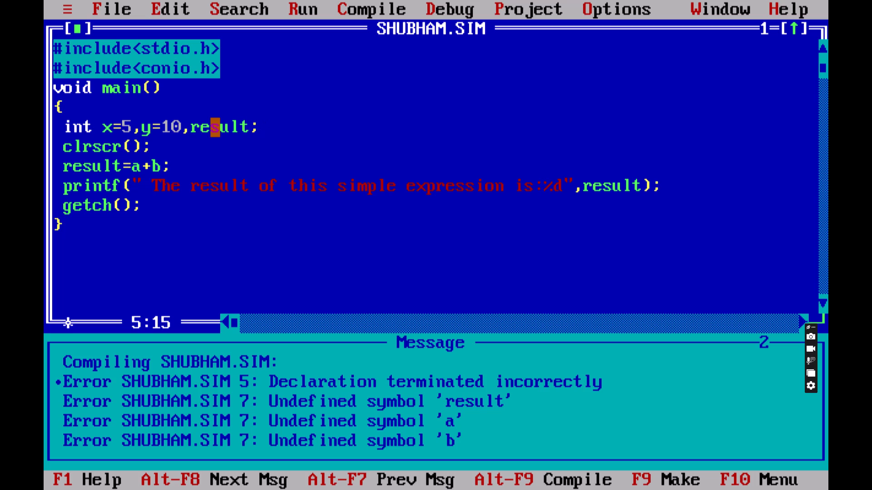
Build the program again to check the corrected declaration.
key(F9)
key(space)
key(space)
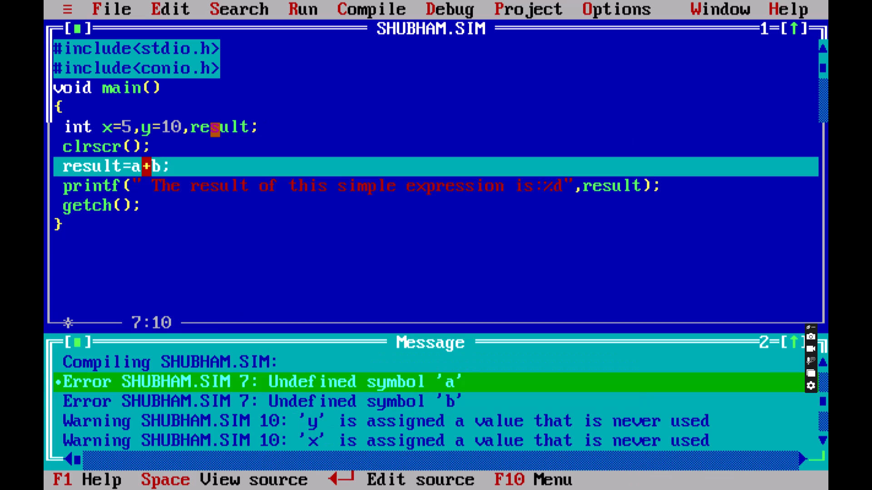
Replace the variables a and b in the sum statement so it reads result=x+y;.
click(436, 245)
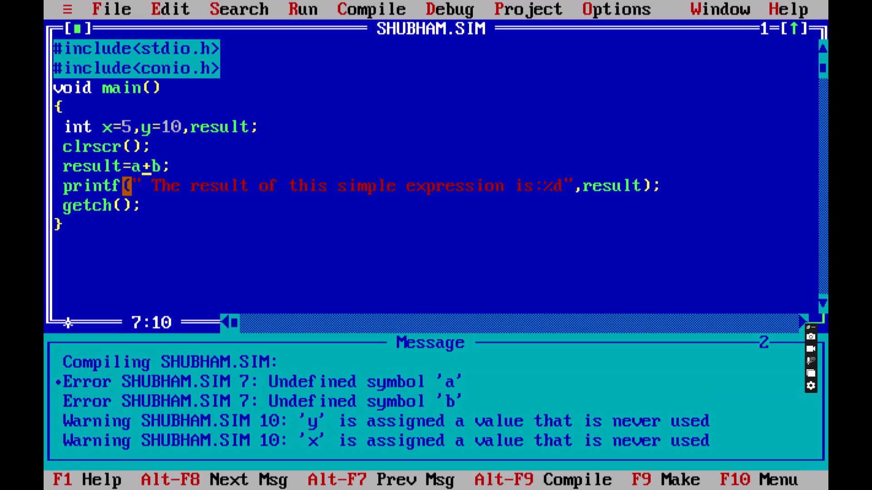
click(436, 245)
click(436, 245)
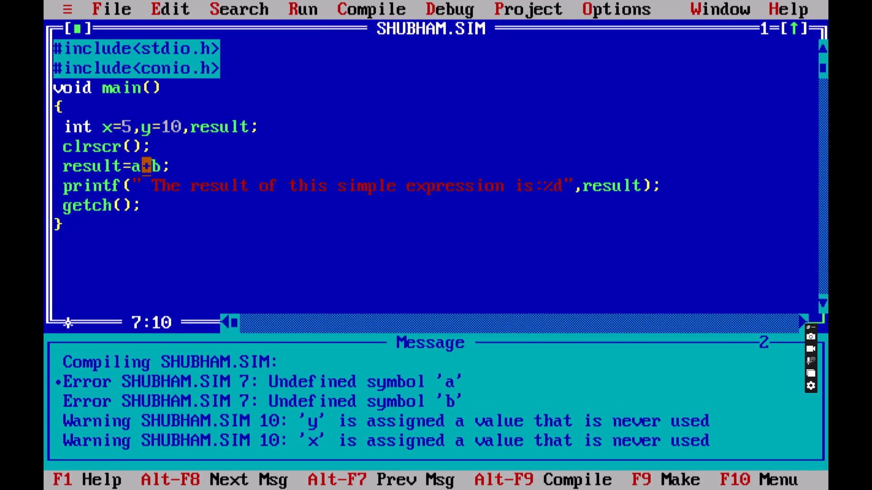
key(BackSpace)
key(x)
key(Right)
key(Right)
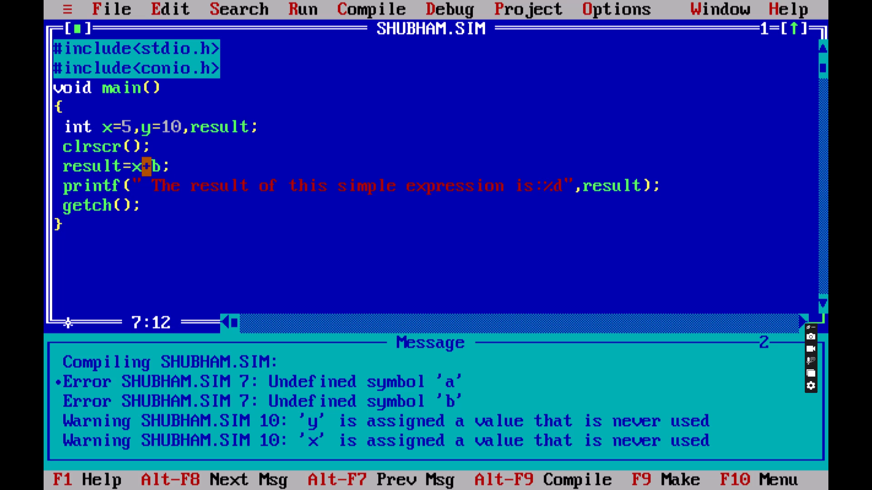
key(BackSpace)
key(y)
Rebuild the program with the corrected sum statement.
key(F9)
key(space)
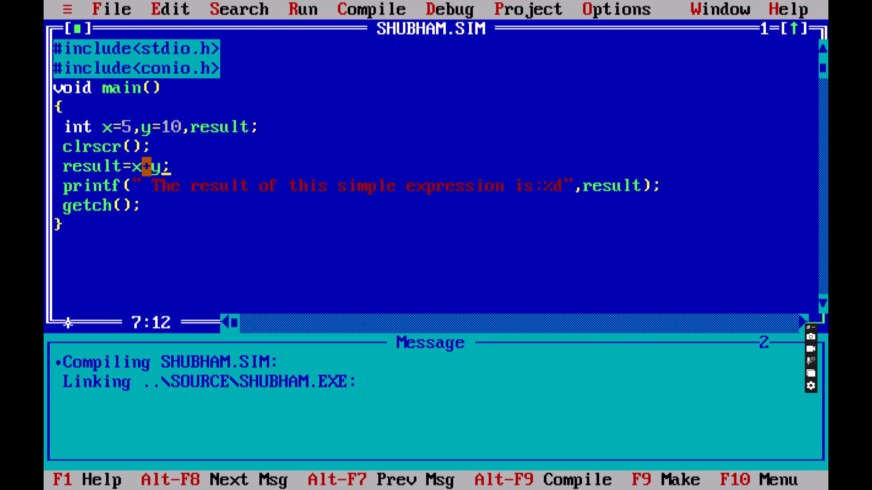
Run the program to view its output, and return to the source code.
key(ctrl+F9)
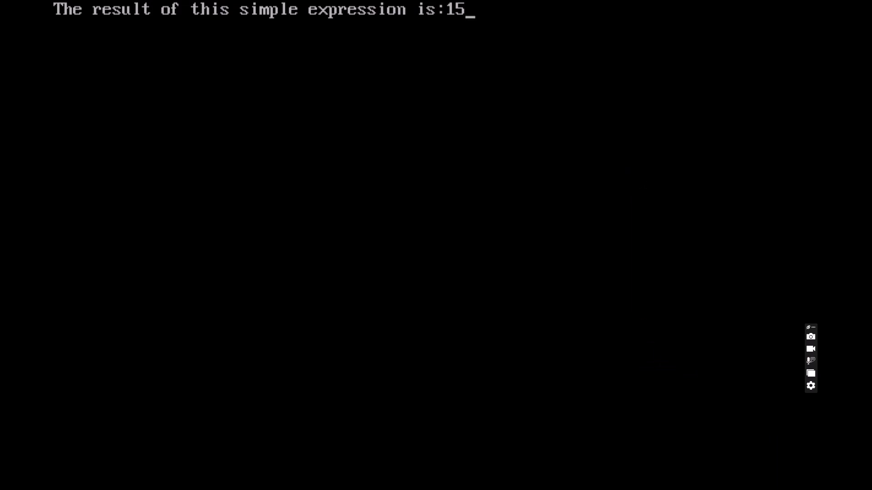
click(436, 245)
scroll(436, 245, up, 1)
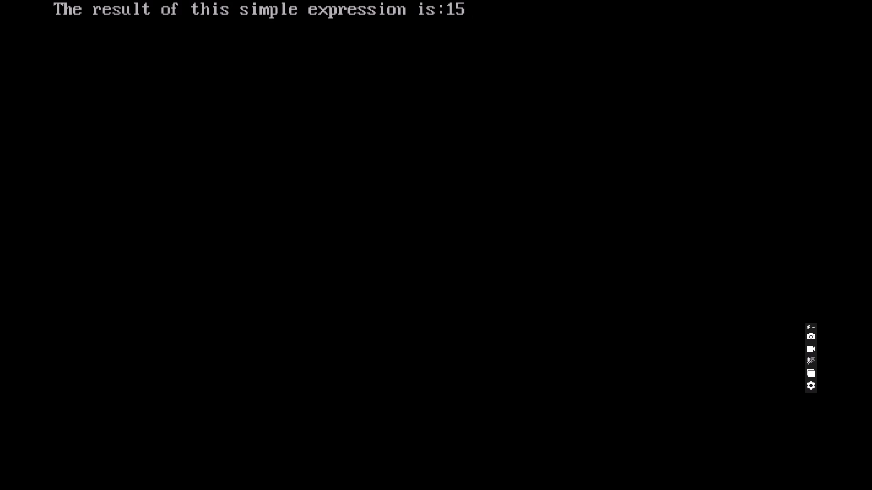
click(436, 245)
key(BackSpace)
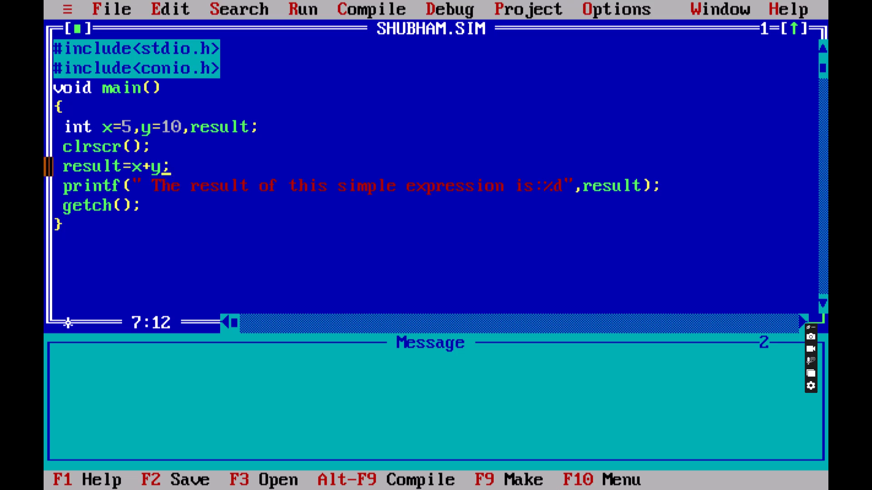
click(436, 245)
click(436, 245)
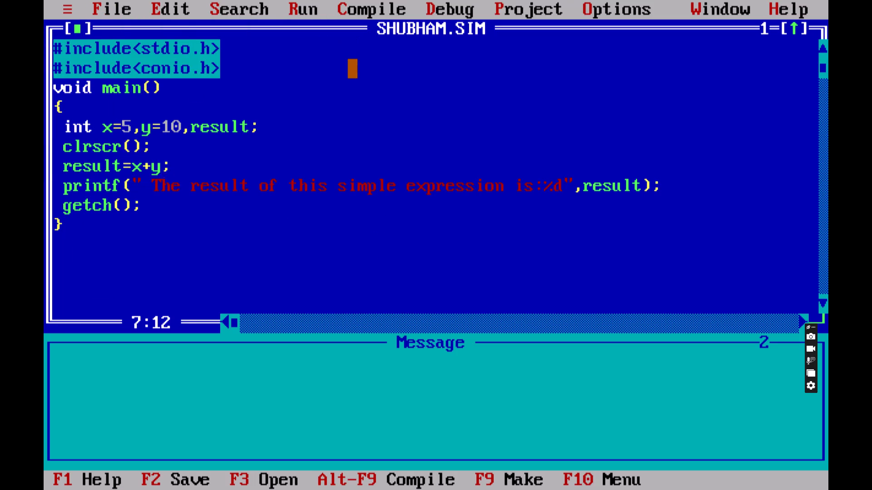
Run the program again and switch DOSBox from full screen to a window over the PowerPoint slide.
key(ctrl+F9)
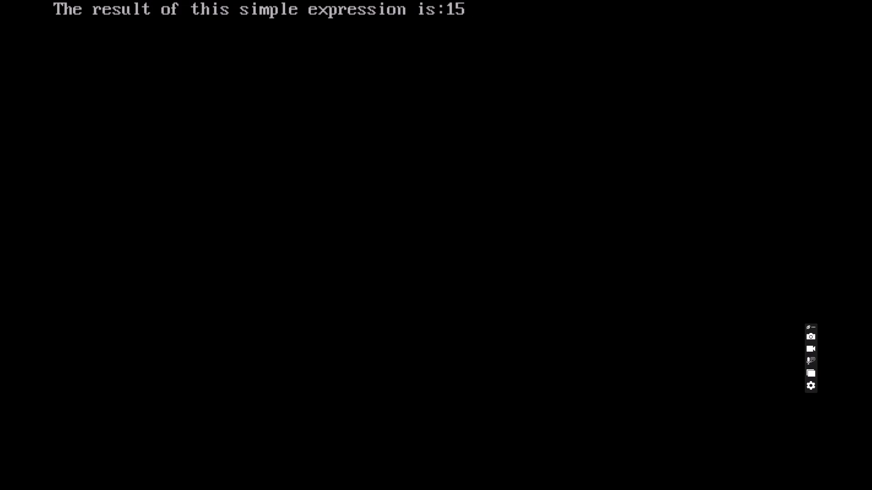
key(ctrl+alt+Return)
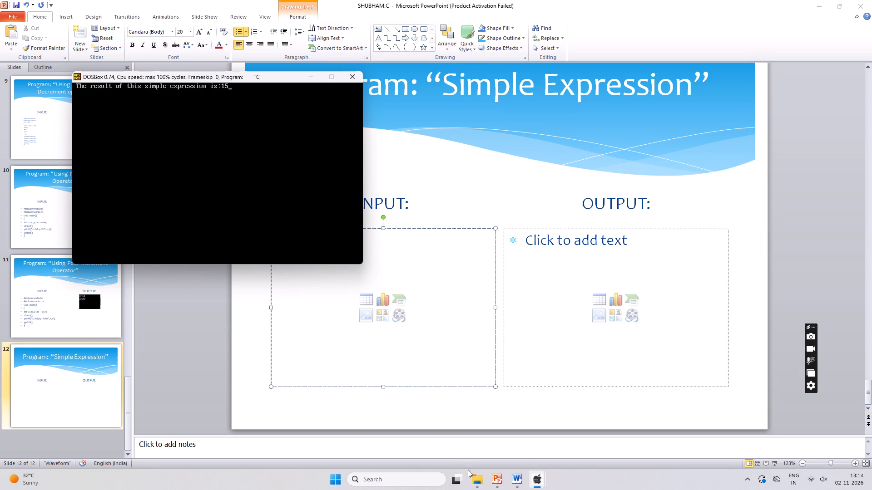
Capture a rectangular snip of the result line and some black area below it in the DOSBox window with Snipping Tool.
click(340, 476)
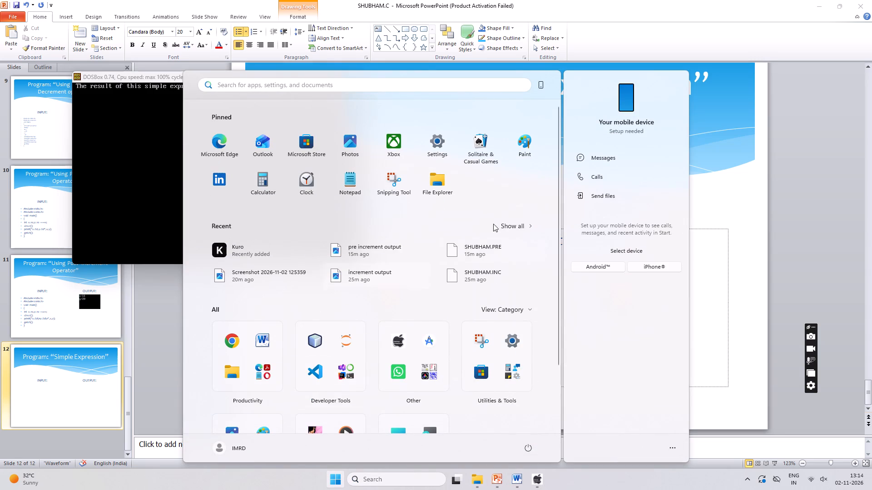
click(402, 196)
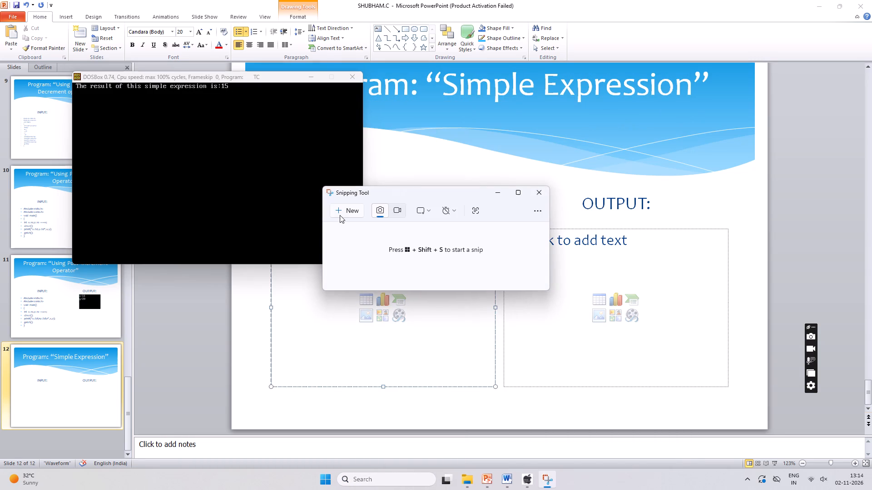
click(340, 215)
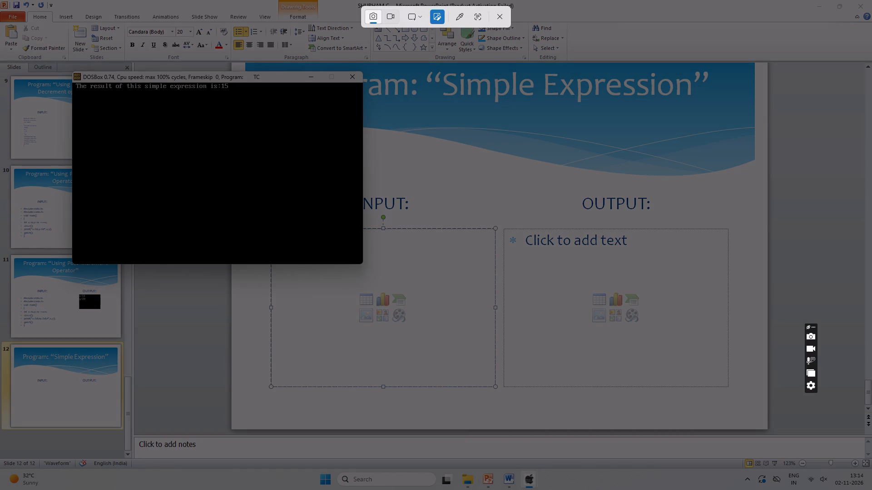
drag(73, 81, 244, 91)
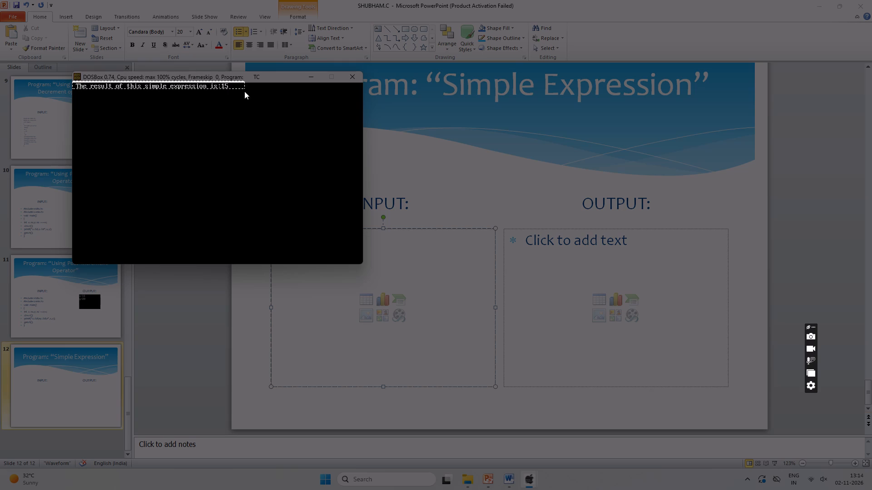
drag(244, 91, 238, 130)
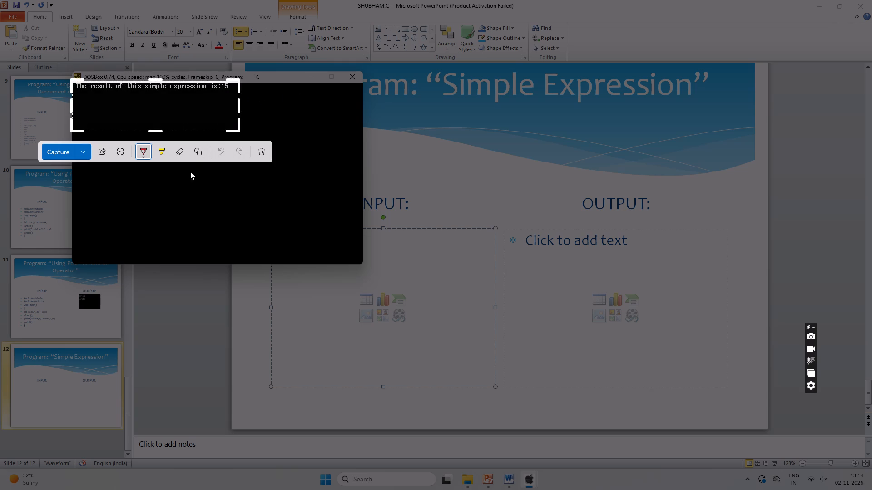
click(55, 153)
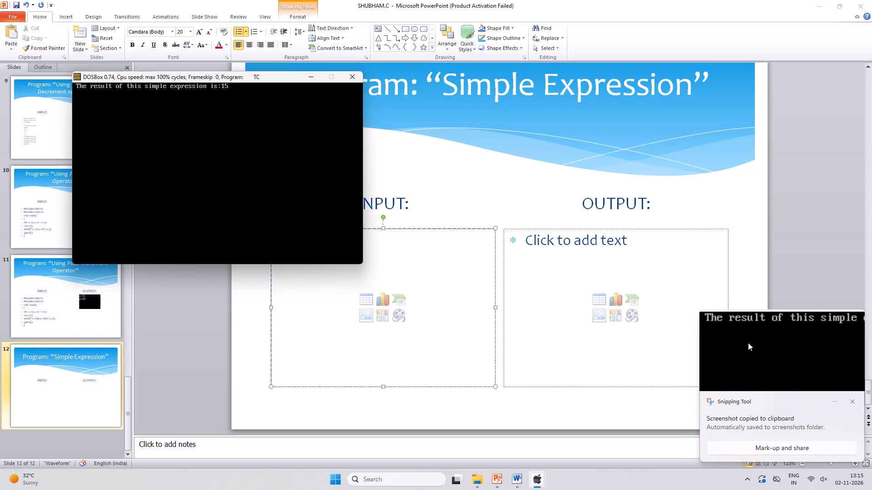
Save the snip as SIMPLE EXPRESSION in PNG format in the Screenshots folder, and minimize Snipping Tool and DOSBox.
click(750, 349)
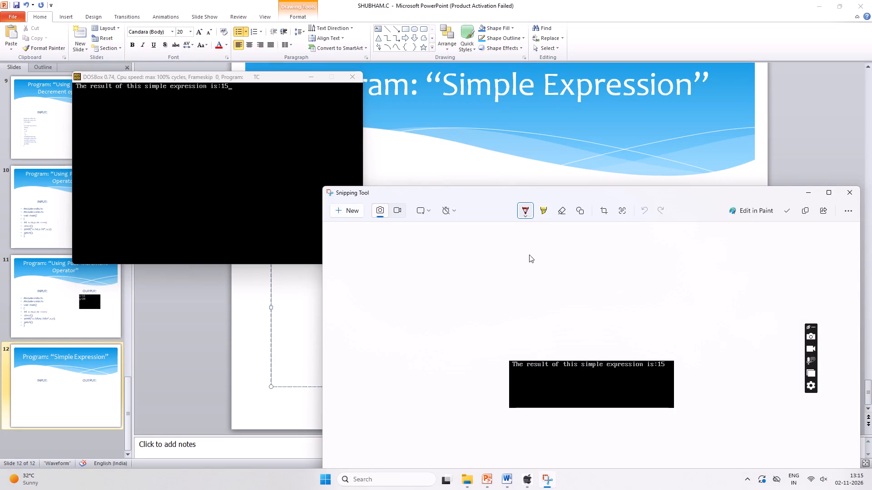
click(791, 212)
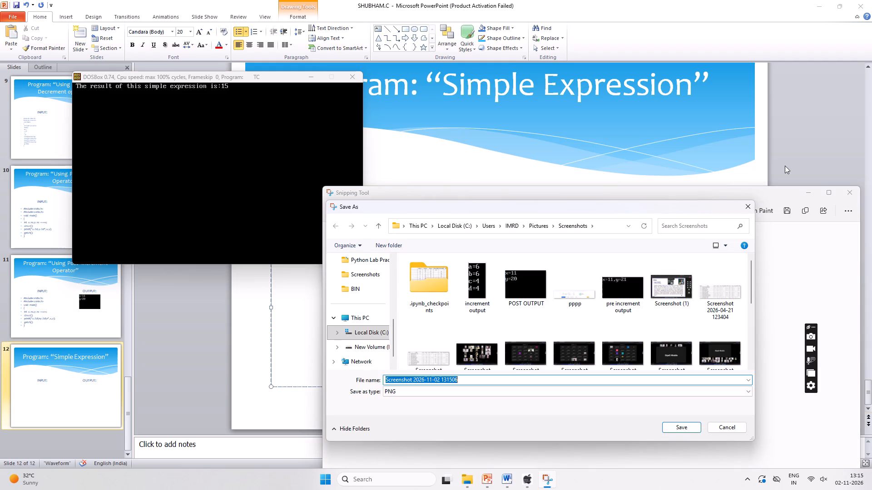
key(BackSpace)
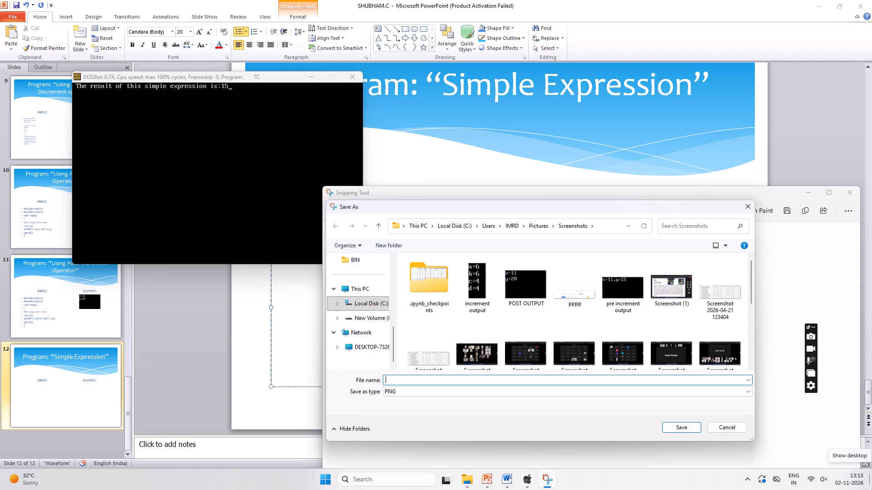
text(SIMPLE)
key(space)
text(EXPRESSION)
key(Return)
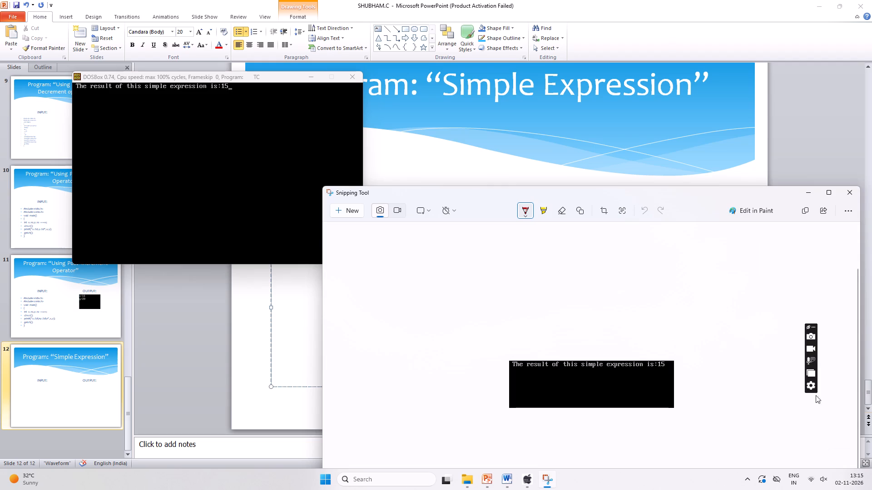
click(802, 189)
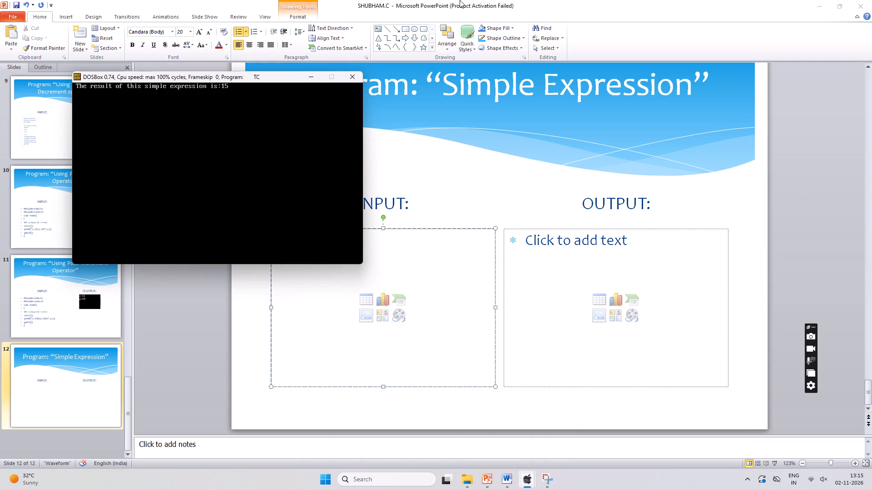
click(313, 78)
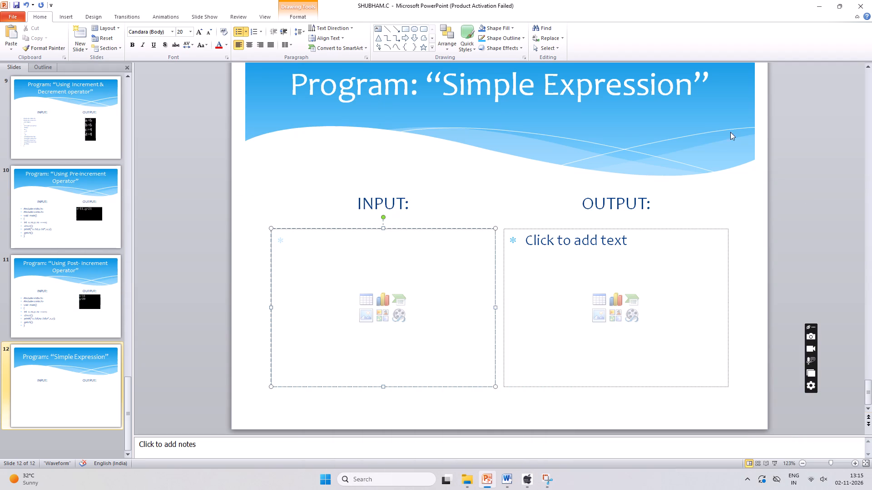
Switch to File Explorer, refresh the BIN folder, and open SHUBHAM.SIM in Microsoft Word.
click(466, 476)
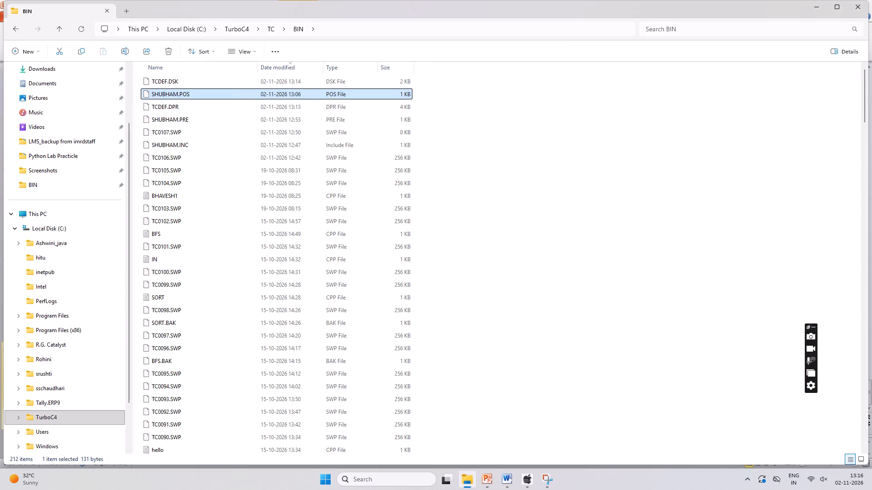
click(80, 23)
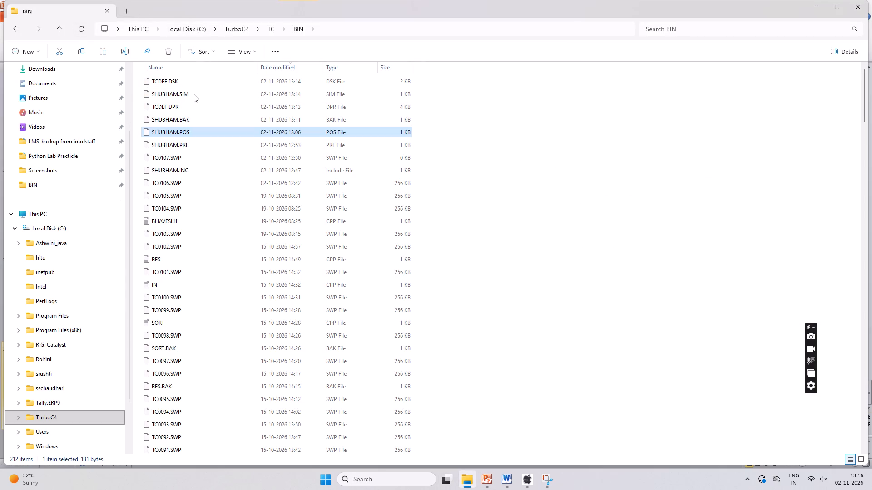
double_click(194, 94)
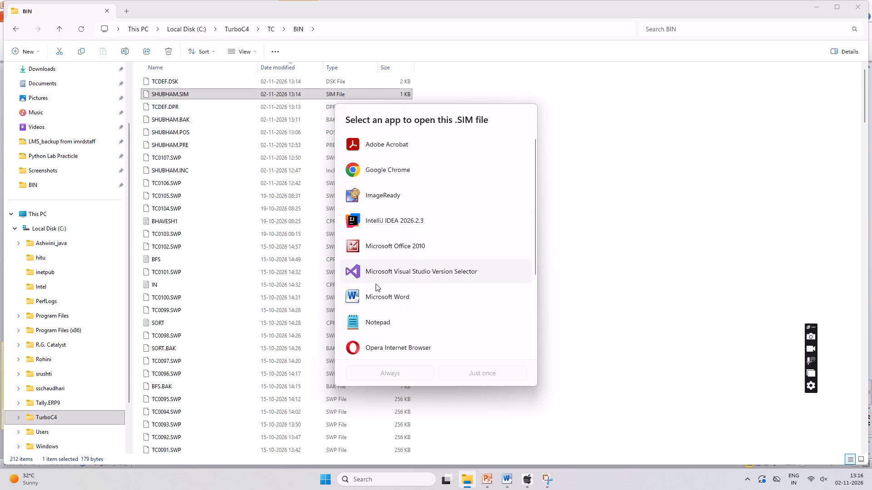
double_click(367, 299)
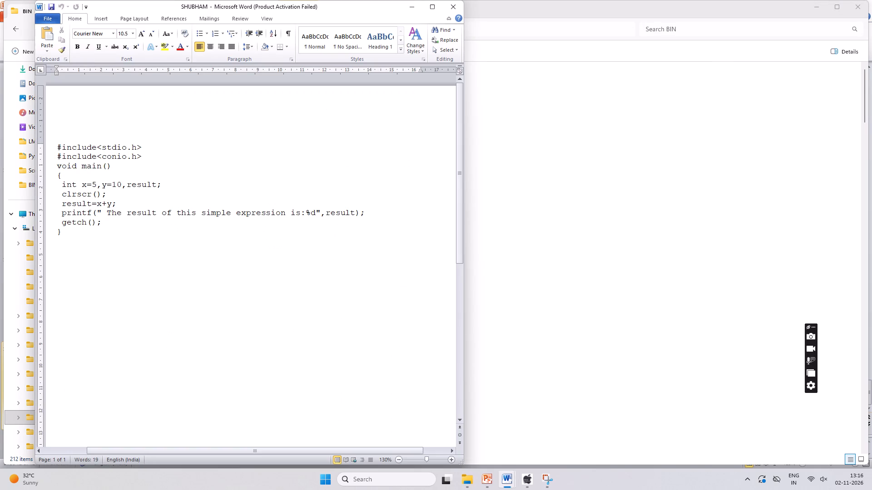
Copy the whole program code from Word and paste it as text only into slide 12's INPUT placeholder in PowerPoint.
drag(66, 232, 54, 141)
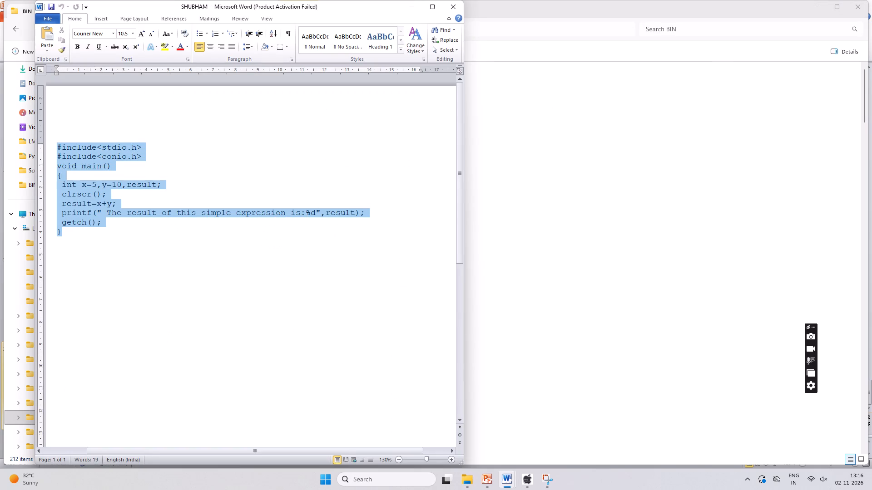
drag(54, 141, 54, 139)
right_click(85, 157)
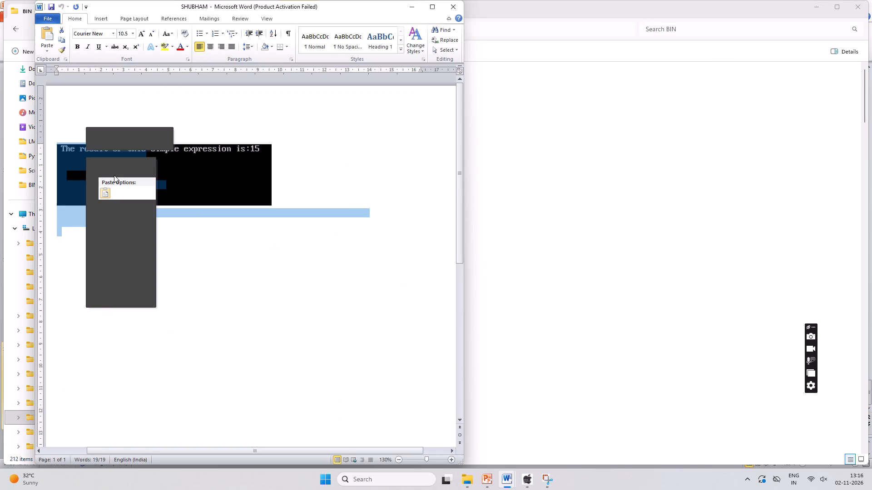
click(114, 173)
click(490, 483)
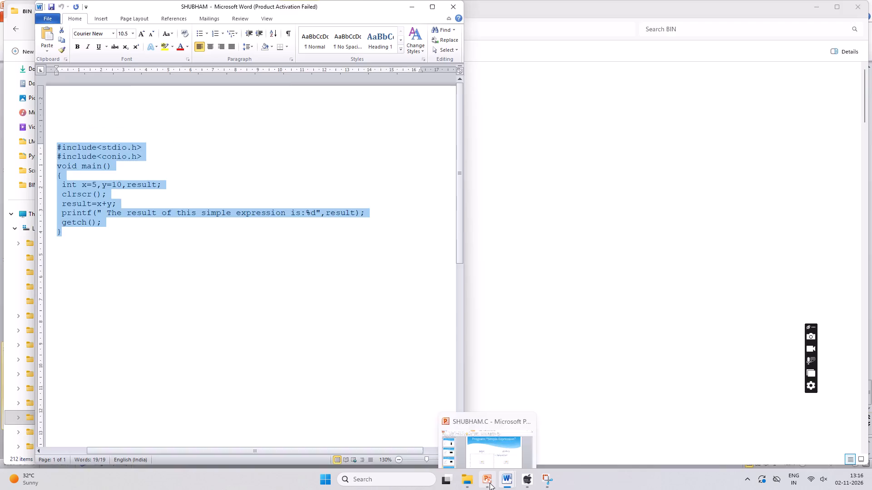
right_click(361, 228)
right_click(339, 241)
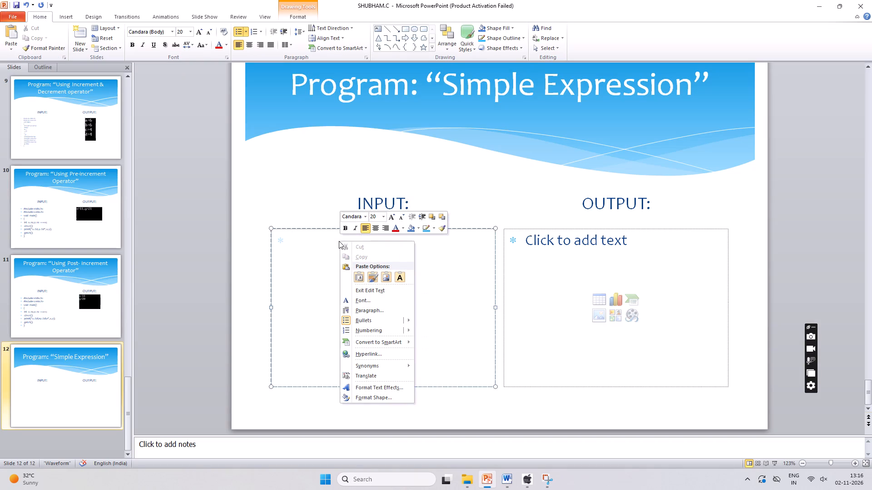
click(399, 278)
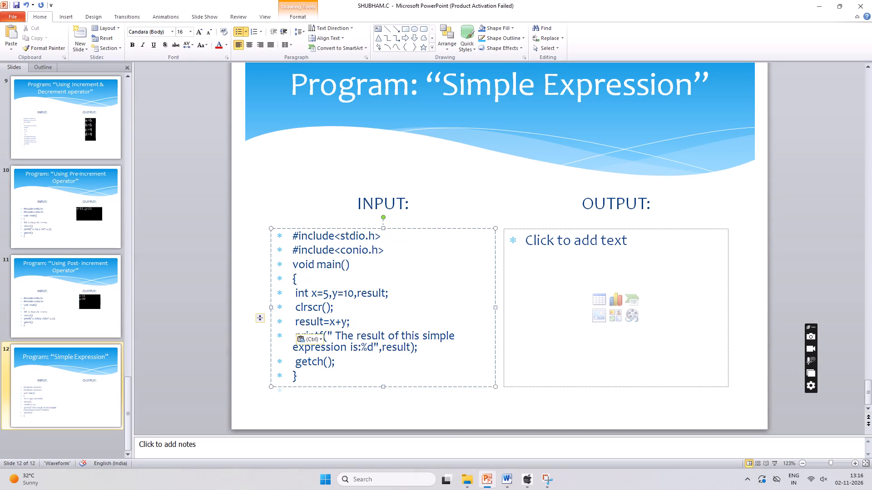
Insert the SIMPLE EXPRESSION picture from the Screenshots folder into slide 12's OUTPUT placeholder.
click(597, 315)
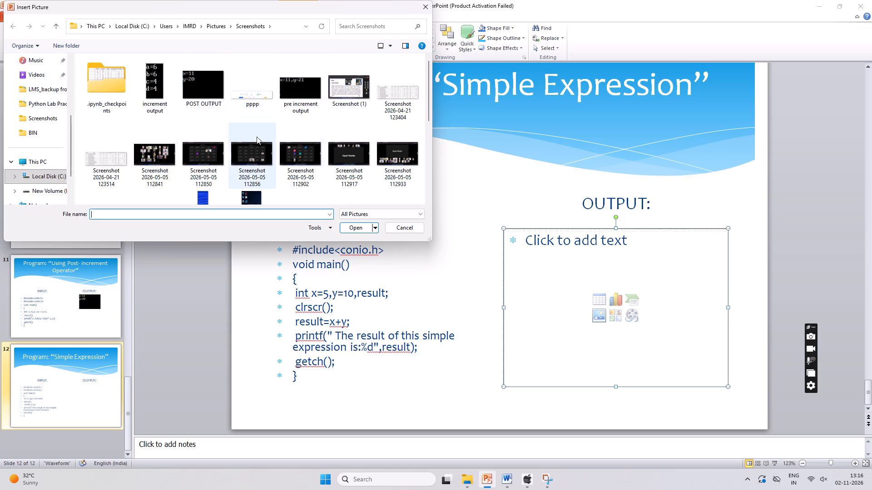
scroll(202, 111, up, 2)
scroll(202, 111, down, 12)
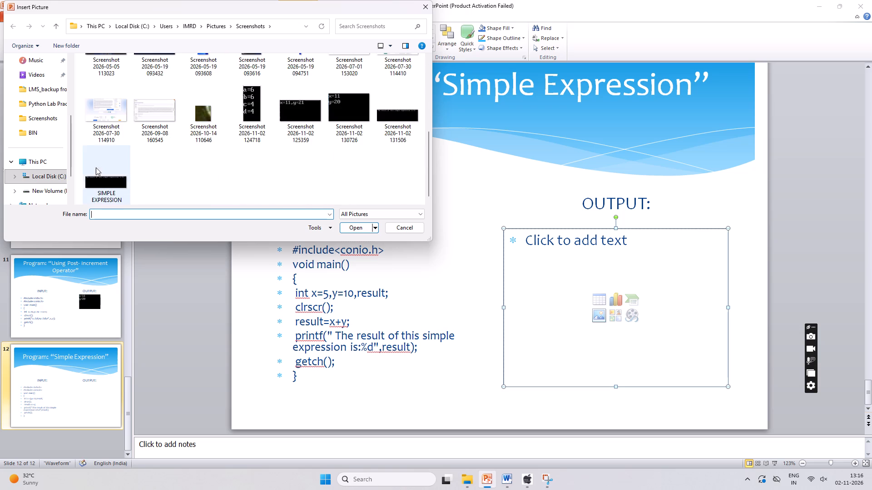
click(96, 181)
click(357, 230)
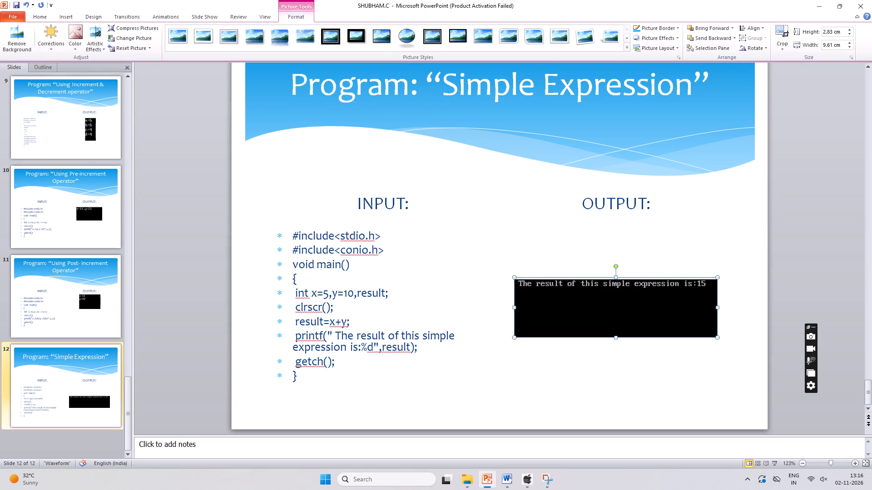
Reposition the output picture beside the code and resize it to about 11.93 cm wide by 3.52 cm high.
drag(516, 277, 497, 233)
drag(537, 264, 540, 264)
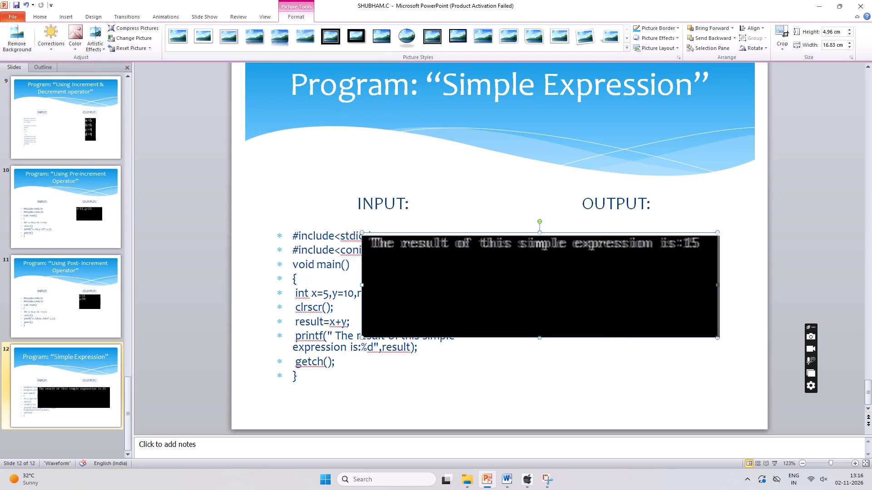
drag(540, 264, 612, 265)
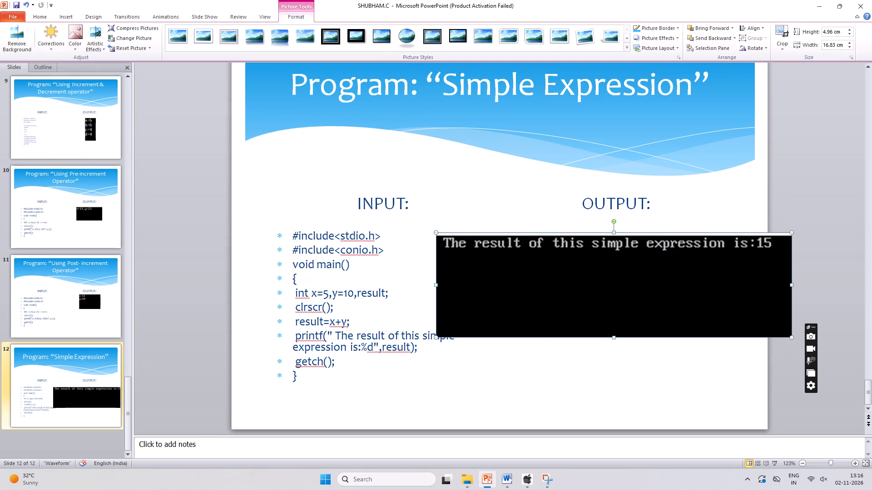
drag(788, 334, 766, 320)
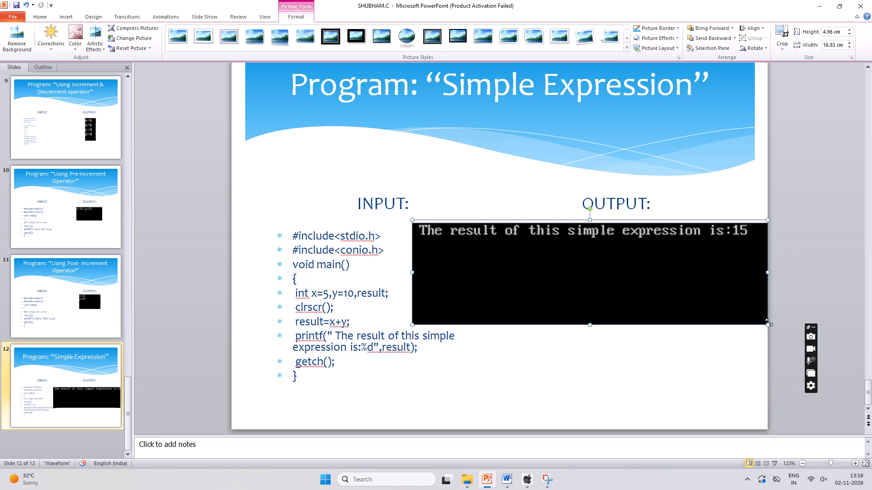
drag(769, 323, 759, 307)
drag(757, 320, 666, 274)
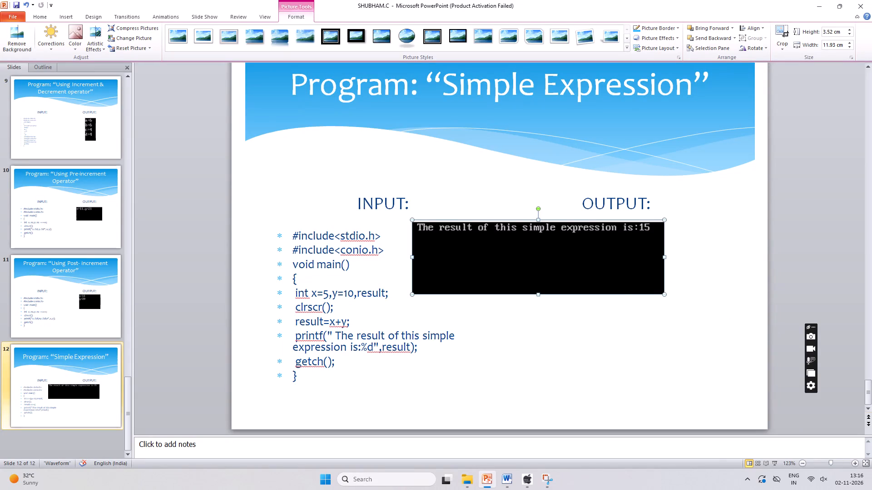
Crop the empty lower part off slide 12's output picture so it is about 1.38 cm high.
click(608, 264)
right_click(601, 256)
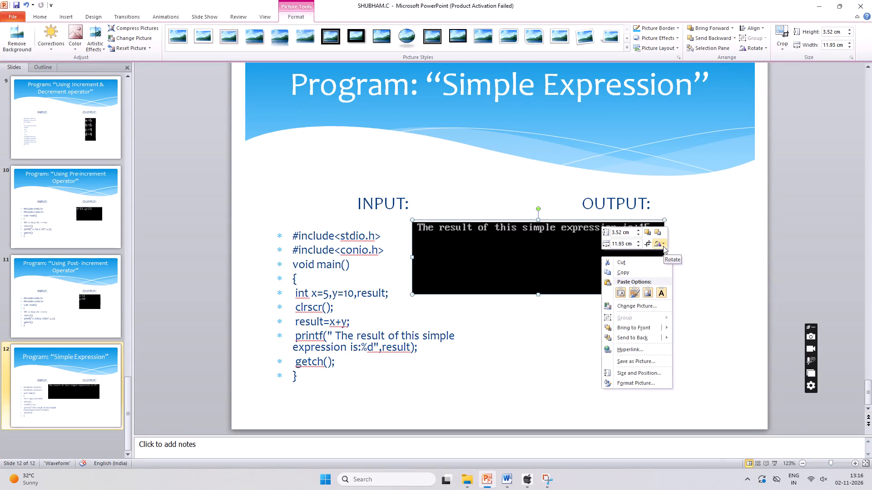
click(650, 242)
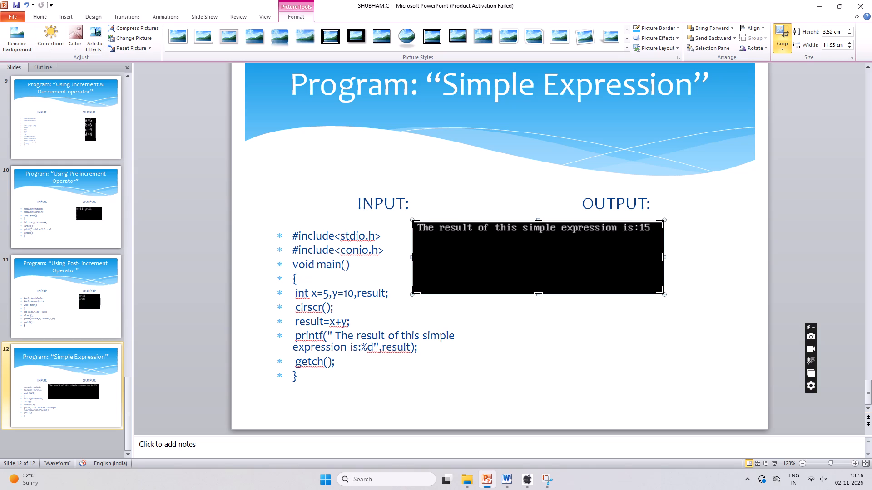
drag(538, 294, 543, 249)
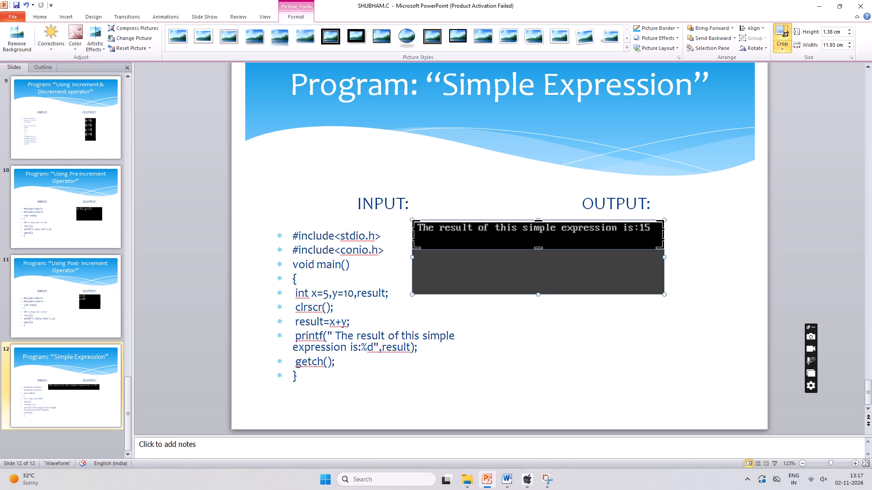
click(555, 236)
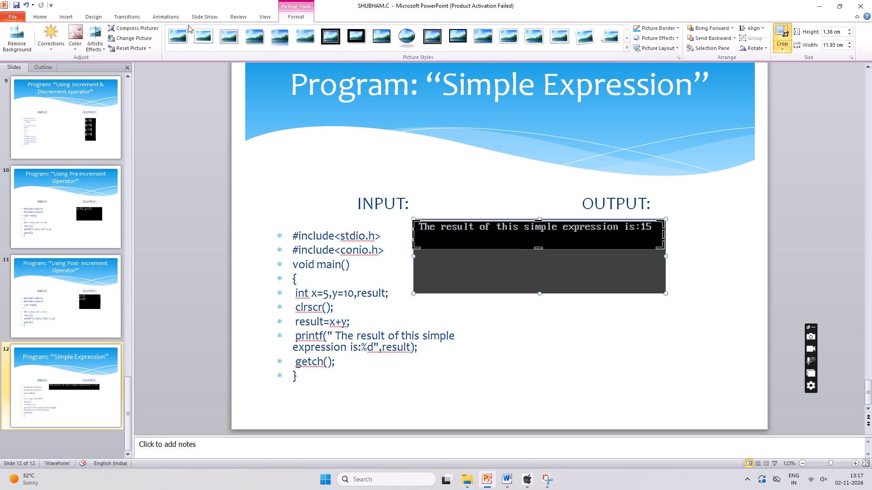
right_click(506, 235)
double_click(613, 248)
click(617, 274)
click(718, 280)
Move the cropped output picture beneath the OUTPUT heading on slide 12, clear of the program code.
drag(598, 243, 659, 251)
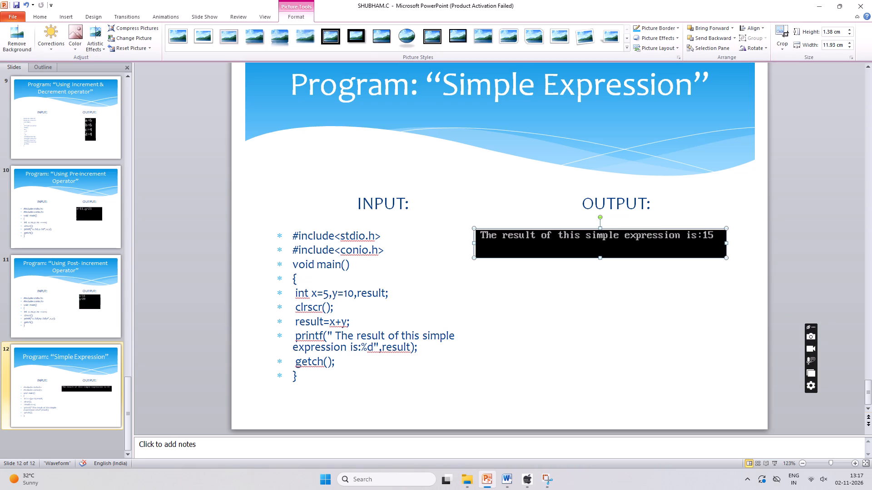
drag(684, 243, 703, 243)
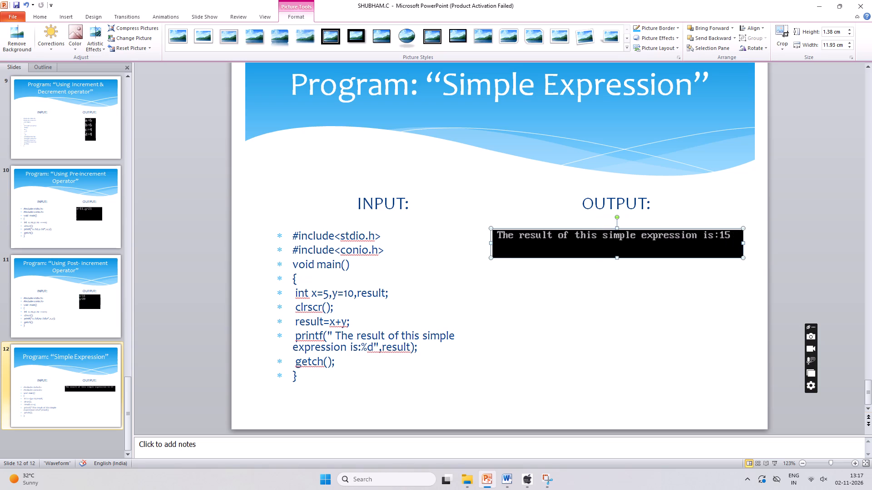
click(609, 342)
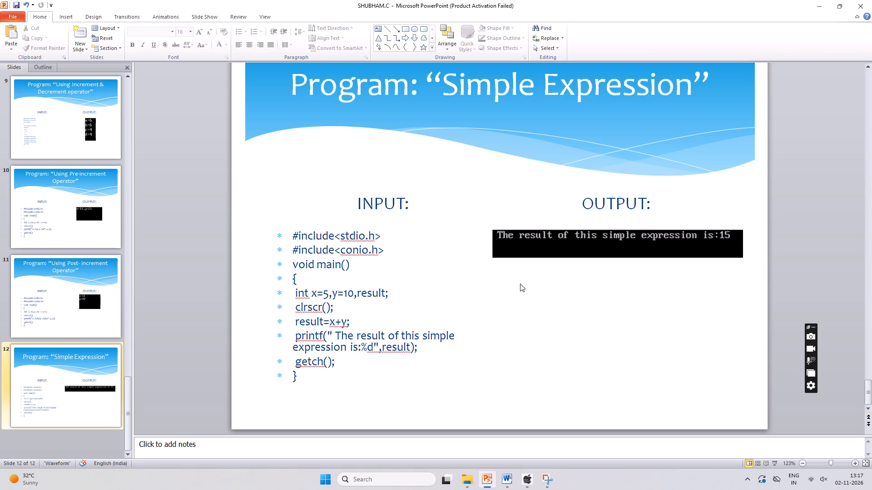
Add a Comparison slide after slide 12 and title it Program: “Complex Expression”.
scroll(43, 302, down, 5)
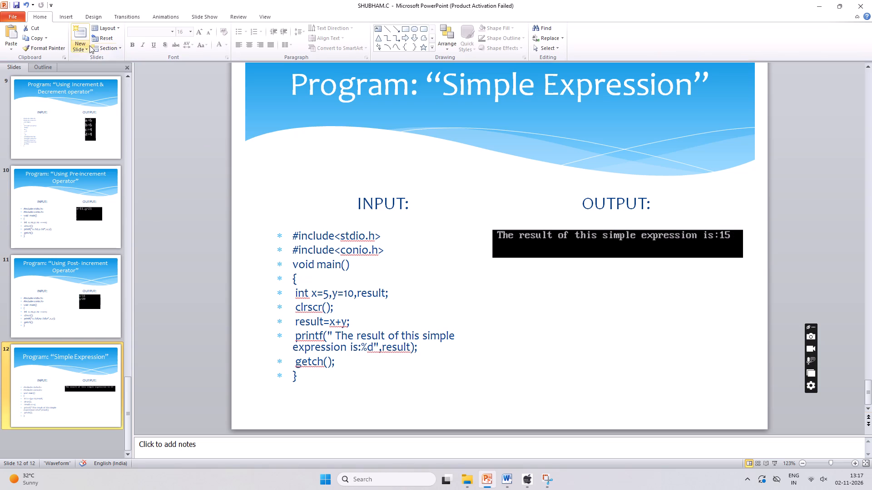
click(79, 53)
click(75, 41)
click(154, 131)
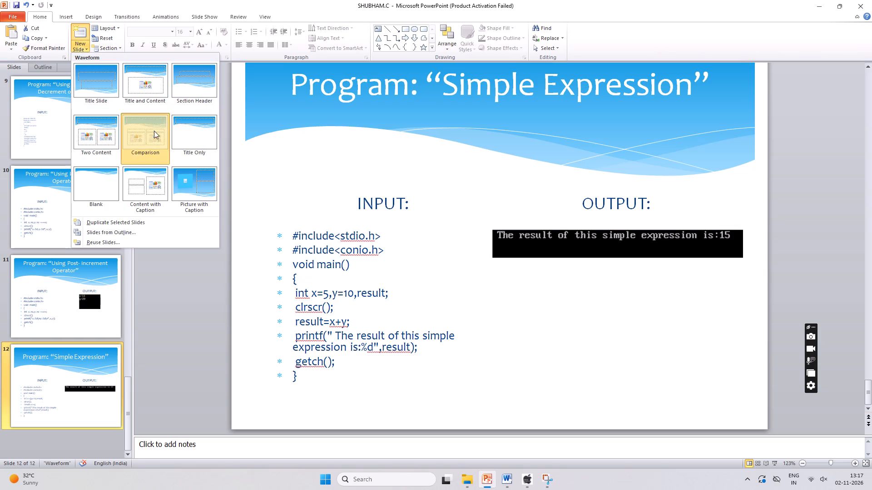
click(421, 102)
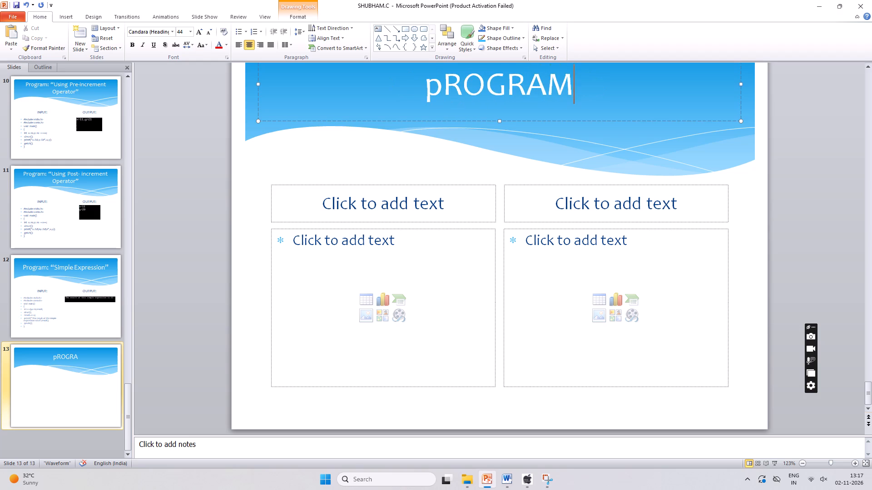
key(space)
text(":)
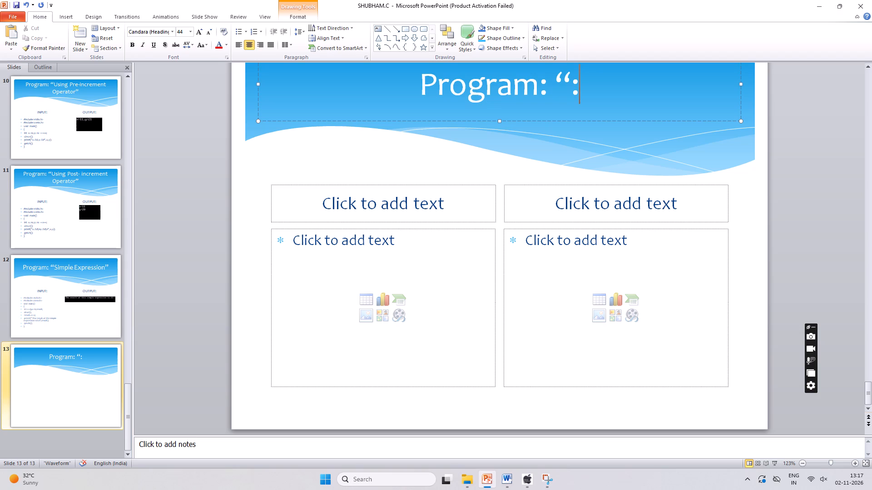
key(BackSpace)
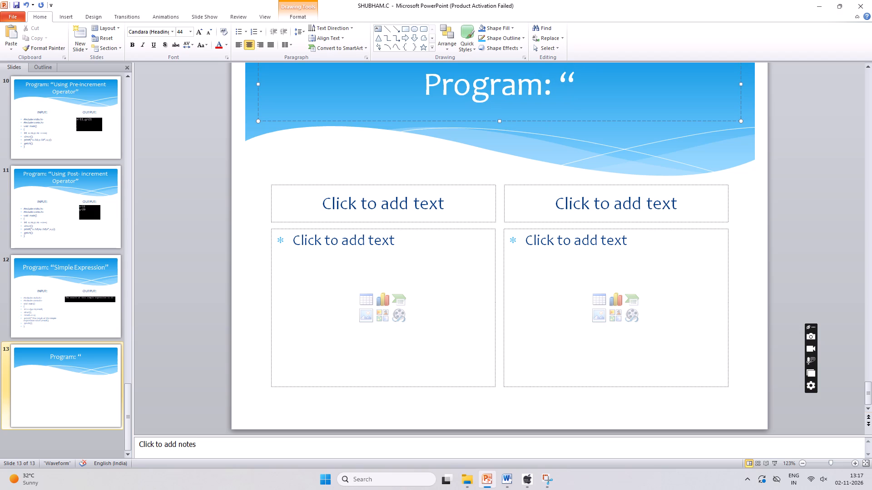
text(Complex)
key(space)
text(Exp)
text(ression)
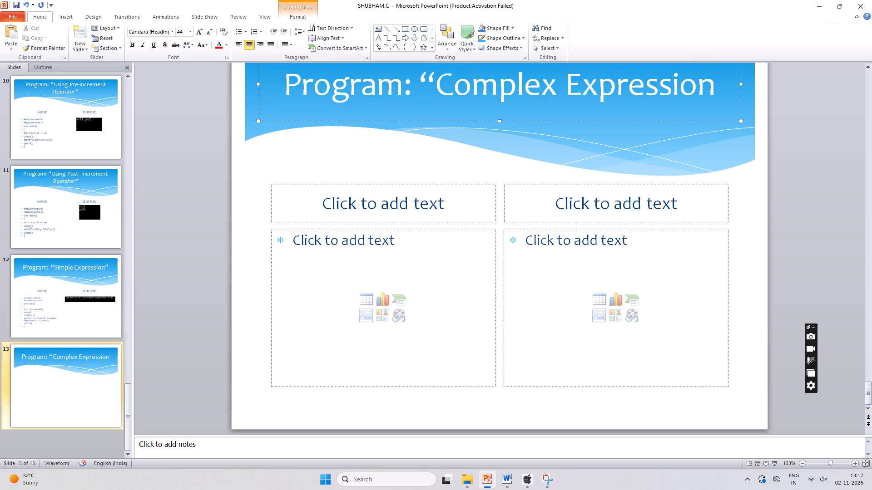
key(shift+quotedbl)
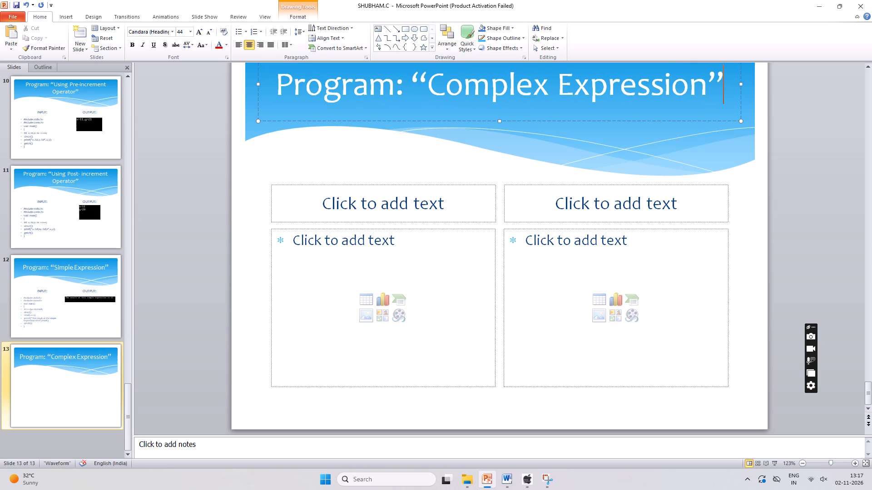
Enter INPUT: and OUTPUT: as the two column headings on slide 13.
click(332, 220)
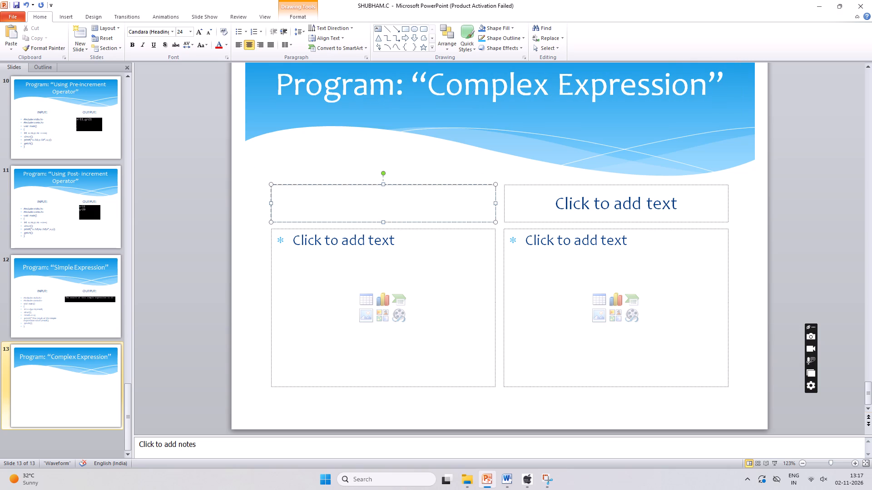
text(INPUT)
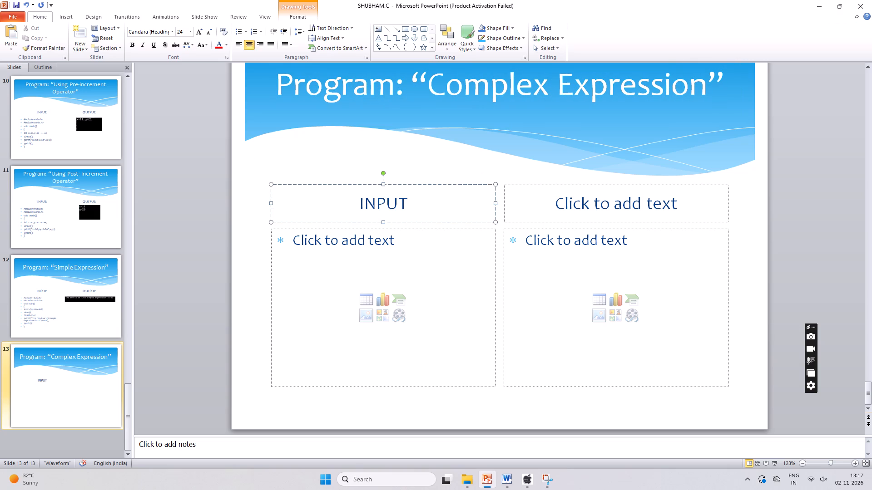
key(shift+colon)
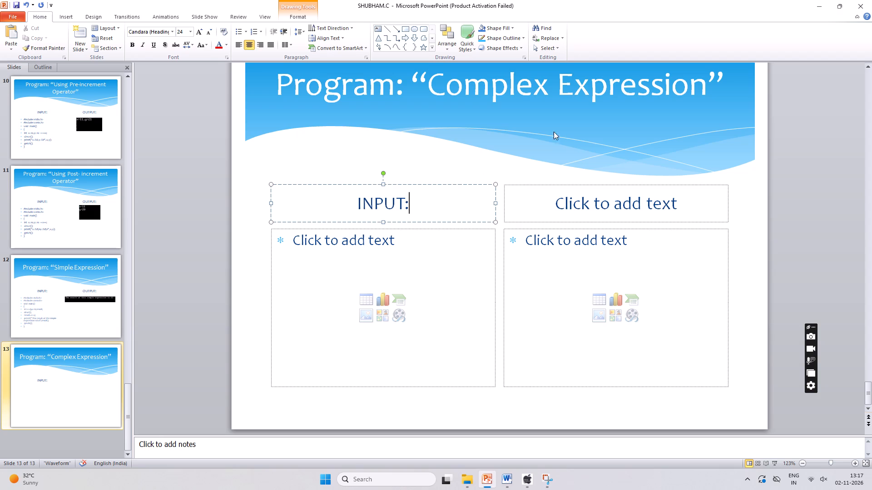
click(596, 190)
text(OUTPUT)
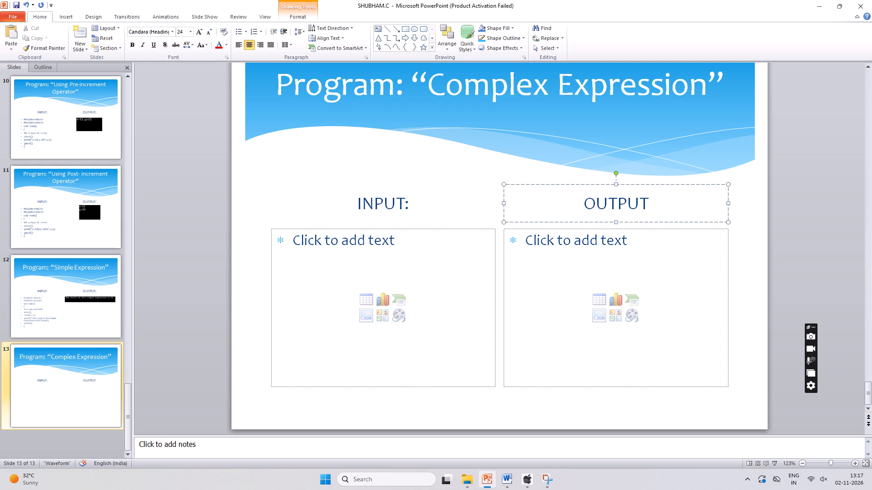
key(shift+colon)
click(363, 268)
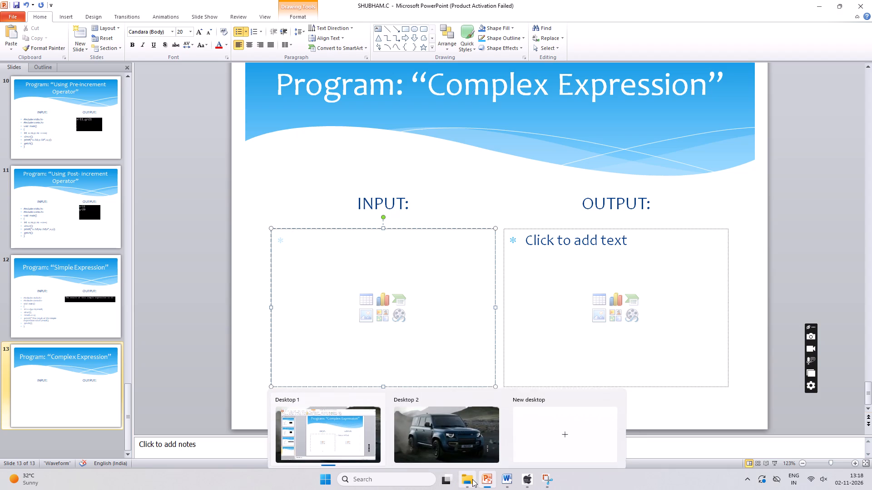
Switch to DOSBox in full screen and return from the program output to the SHUBHAM.SIM code.
click(525, 478)
drag(555, 424, 563, 431)
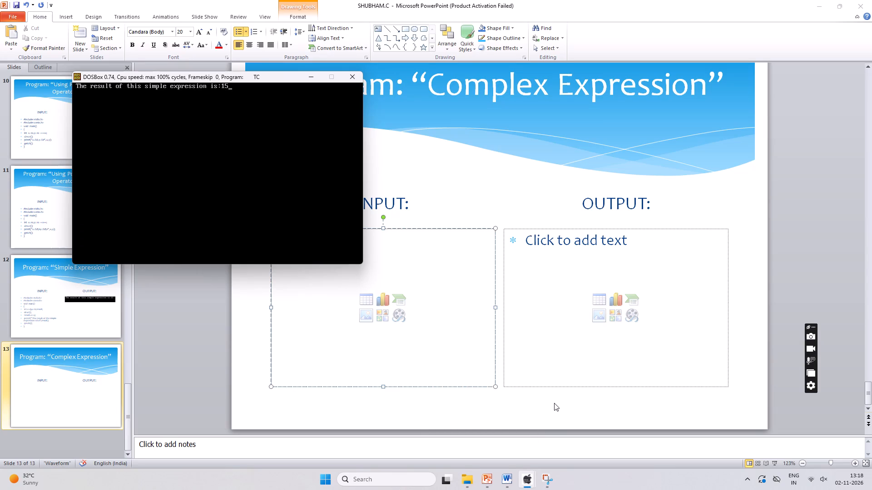
key(ctrl+alt+Return)
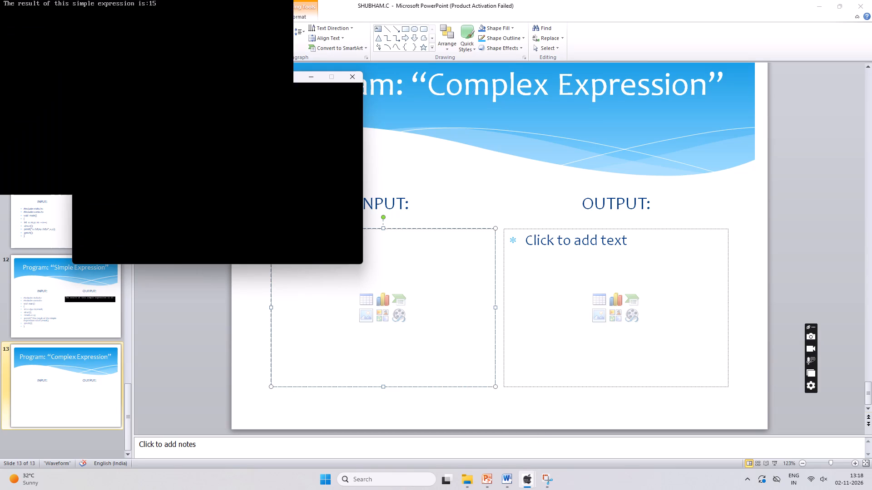
key(BackSpace)
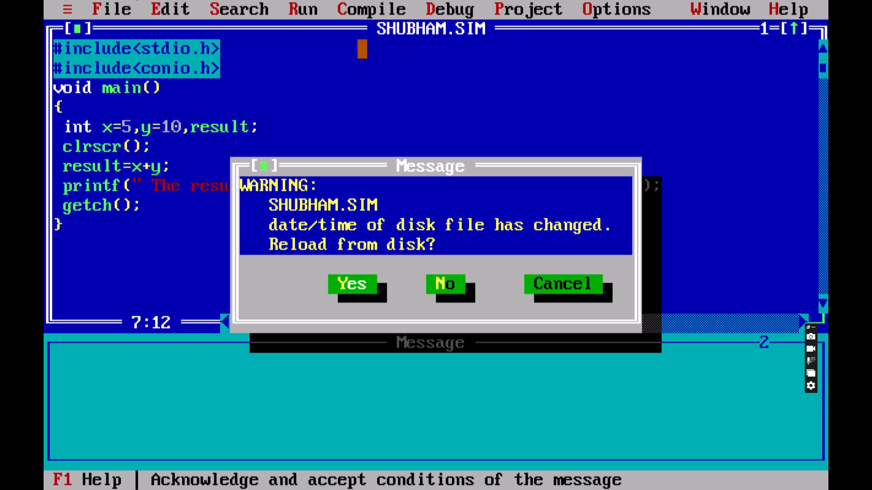
click(436, 245)
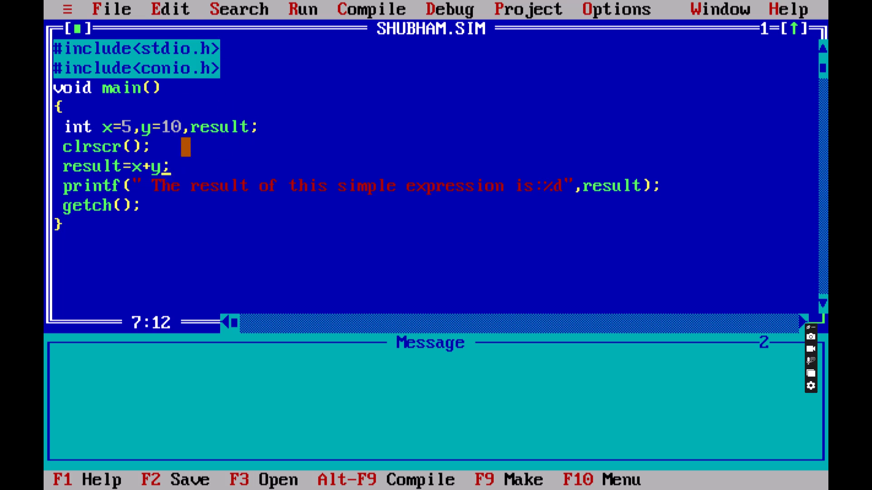
Add the variable z=2 before result in the int declaration of SHUBHAM.SIM.
click(436, 245)
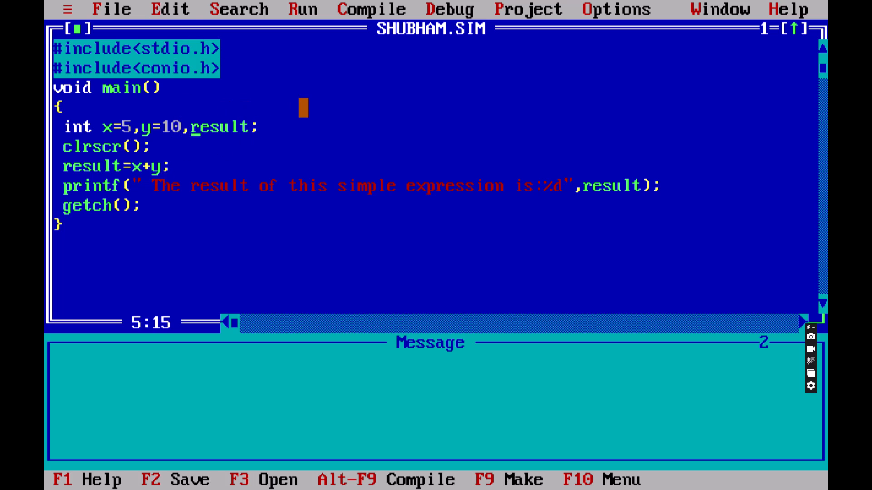
key(space)
key(BackSpace)
key(comma)
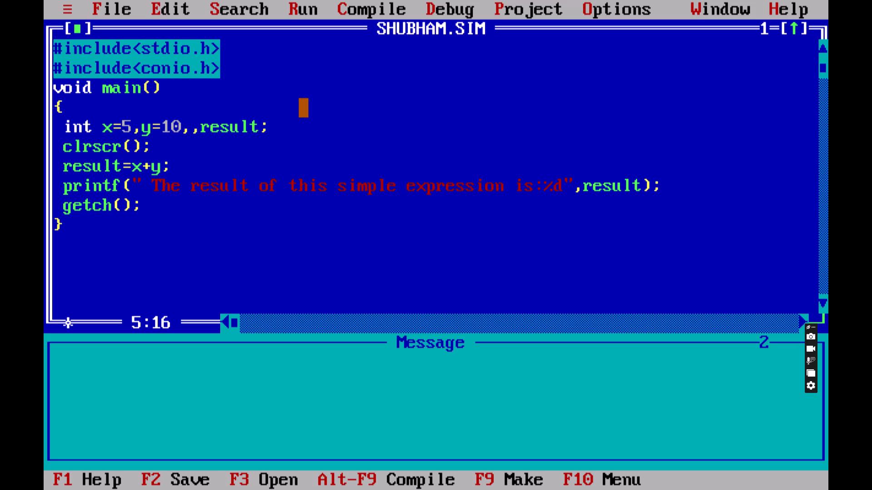
key(z)
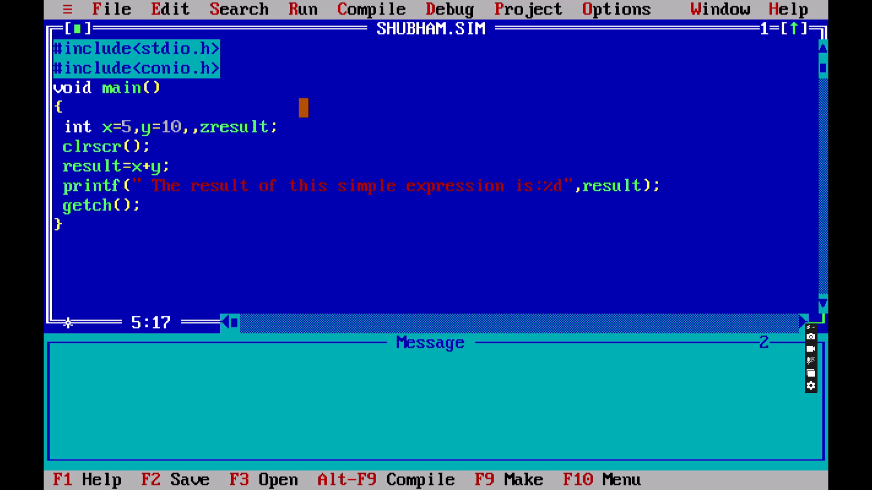
key(equal)
key(2)
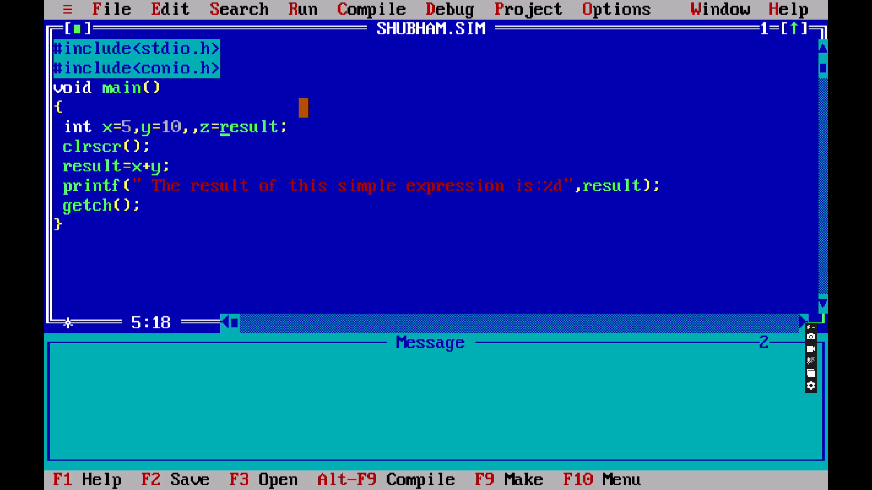
key(comma)
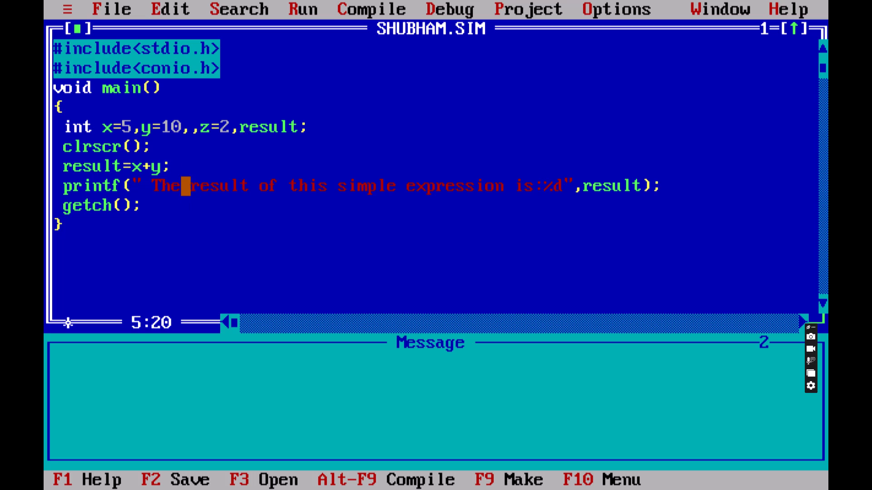
Replace the x+y expression assigned to result in SHUBHAM.SIM with (a+b)*c-(b/a).
click(436, 245)
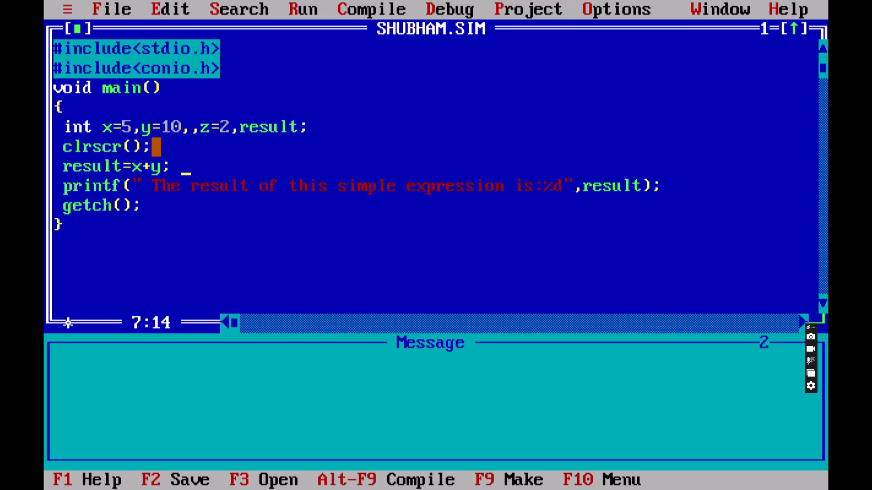
click(436, 245)
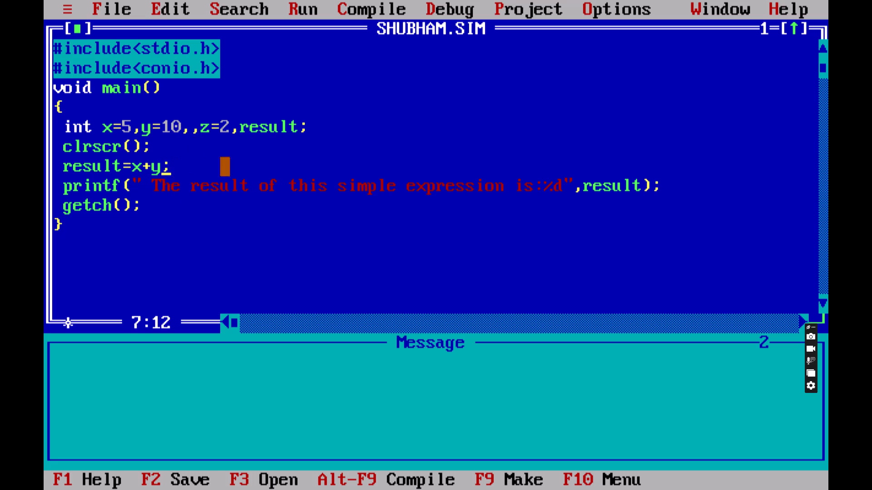
key(BackSpace)
key(BackSpace)
key(BackSpace)
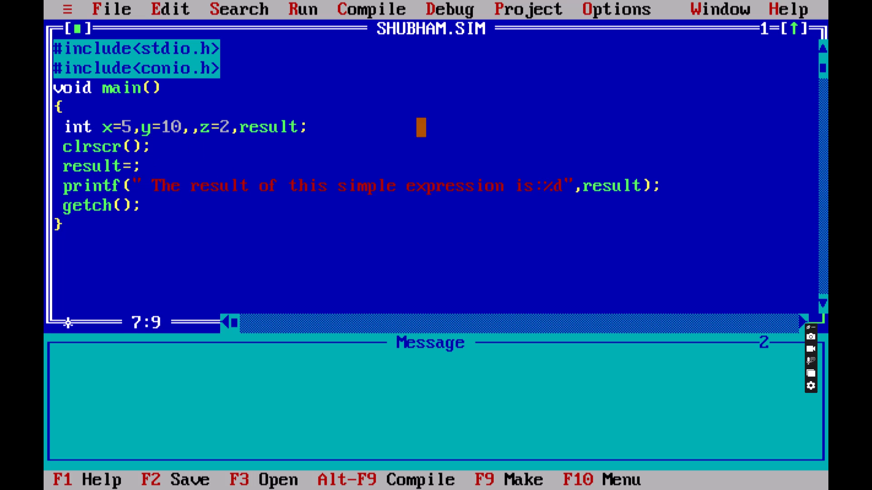
text((A+B))
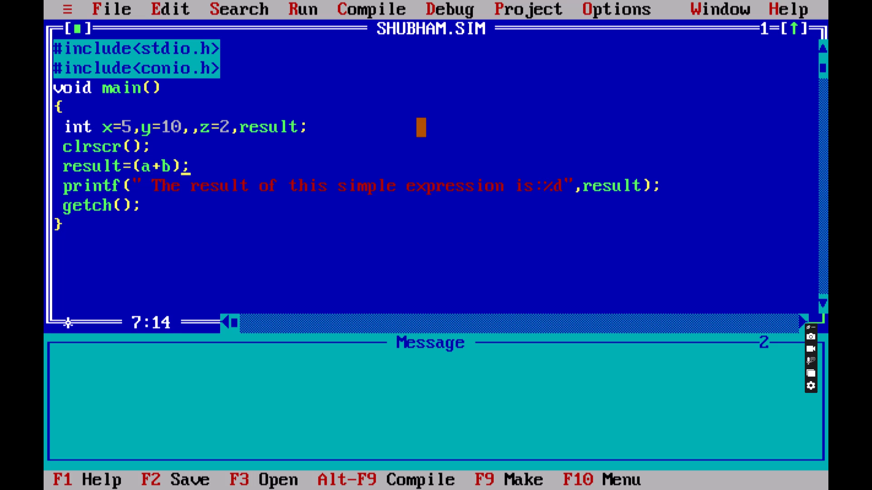
text(*C)
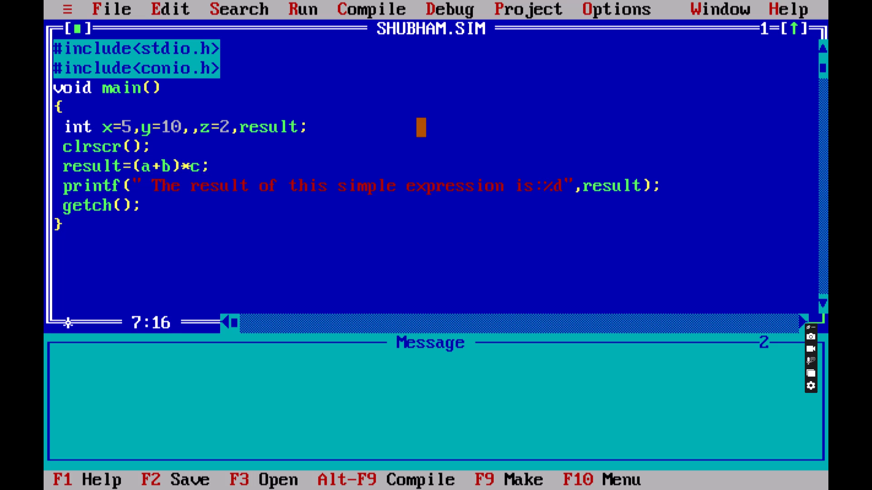
key(minus)
key(shift+parenleft)
key(BackSpace)
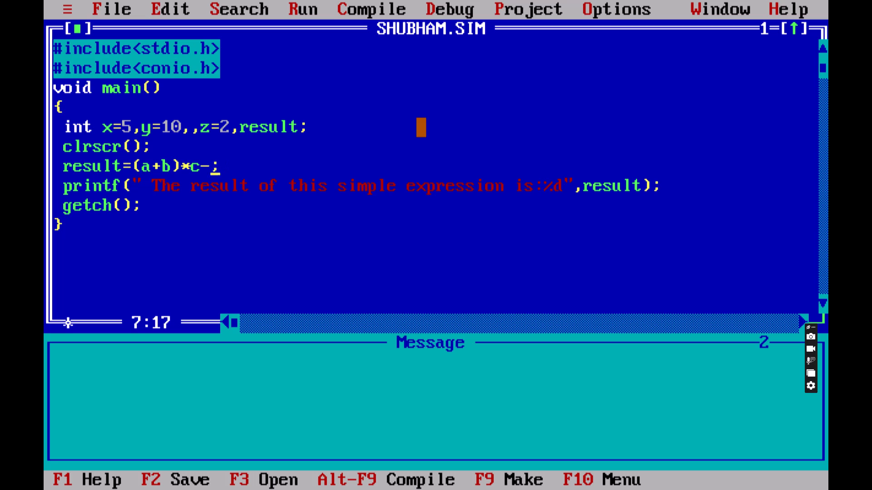
key(shift+parenleft)
key(b)
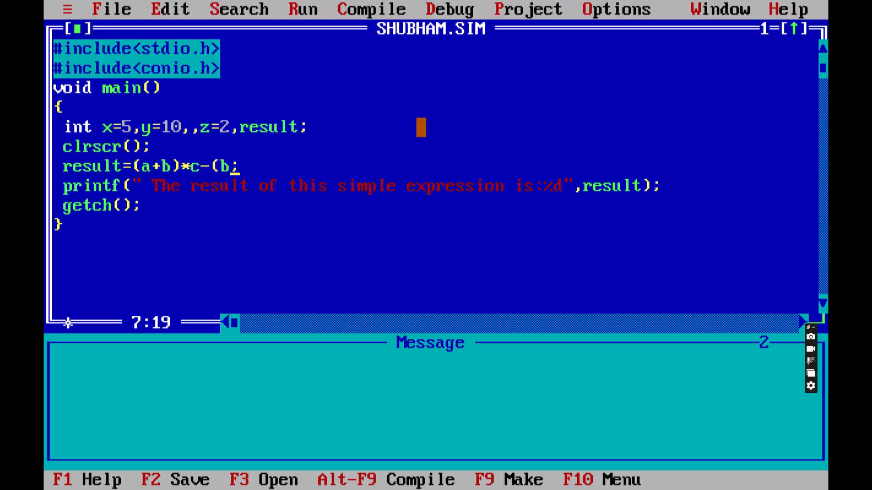
key(slash)
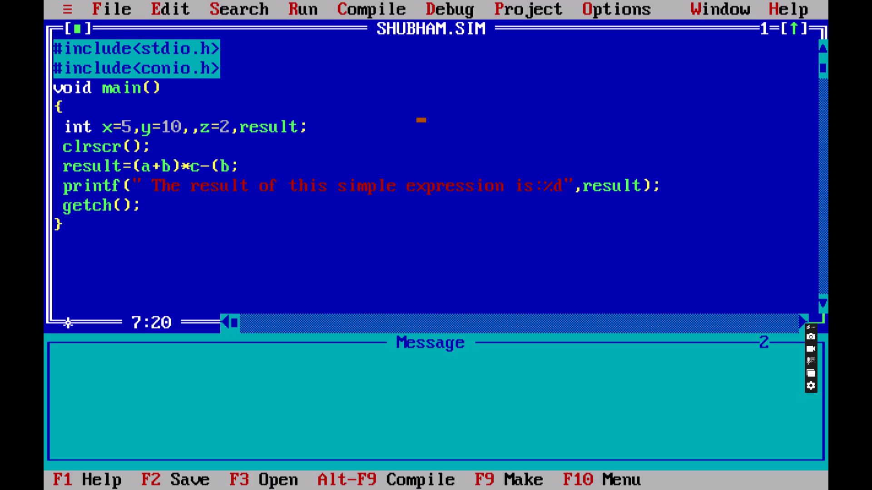
key(a)
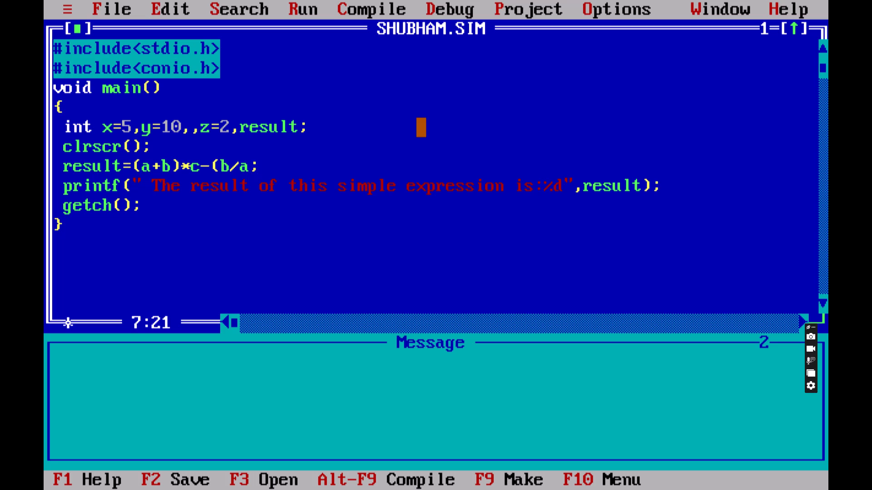
key(shift+parenright)
Change the word simple to complex in the printf message.
key(Down)
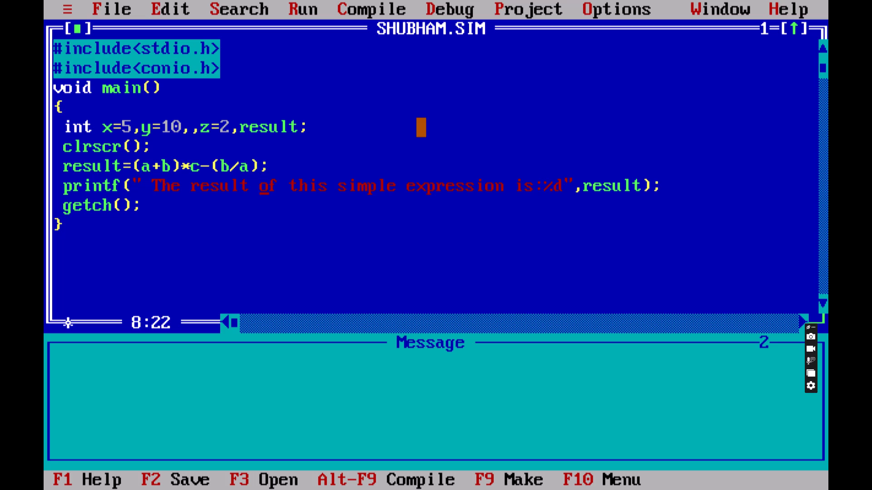
key(Right)
key(Right)
key(Right)
key(Right)
key(Right)
key(Right)
key(Right)
key(Right)
key(Right)
key(Right)
key(Right)
key(Right)
key(Right)
key(Right)
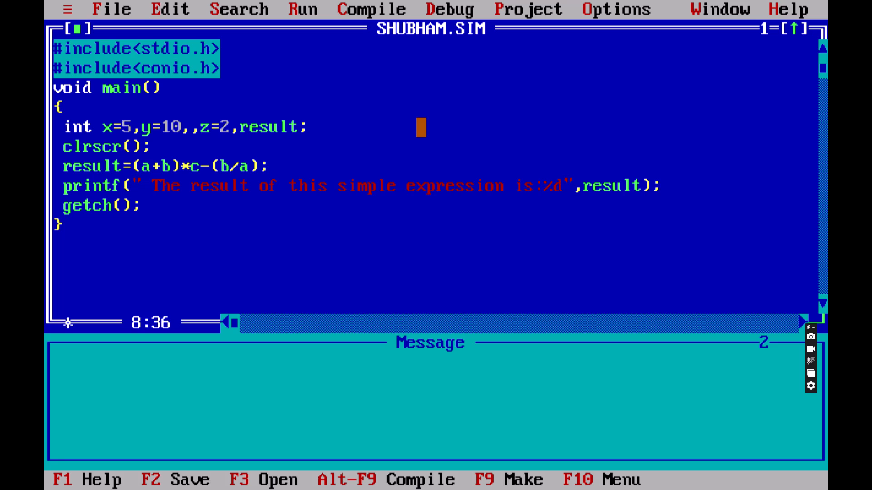
key(BackSpace)
key(BackSpace)
key(BackSpace)
key(BackSpace)
key(BackSpace)
key(BackSpace)
key(c)
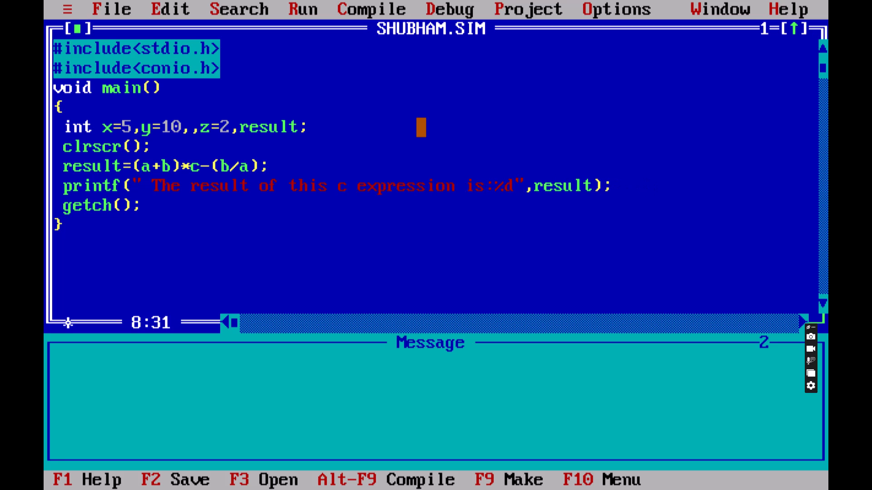
text(PM)
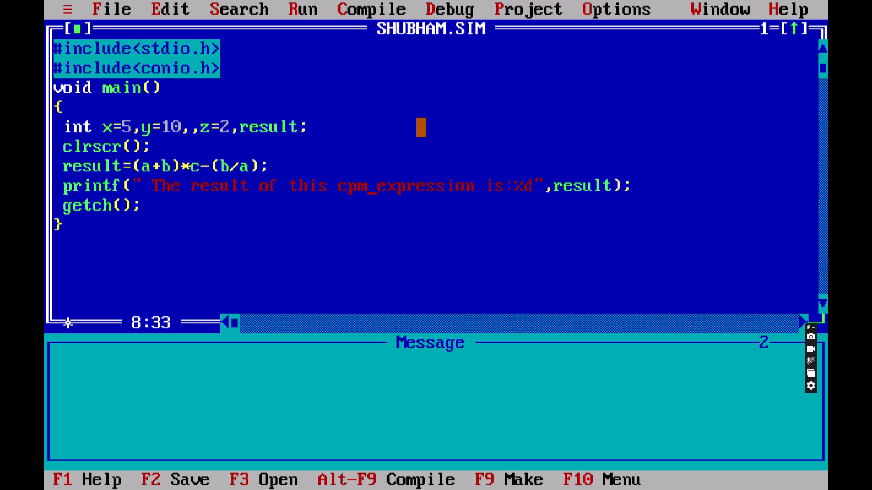
key(BackSpace)
key(BackSpace)
text(OMPLEX)
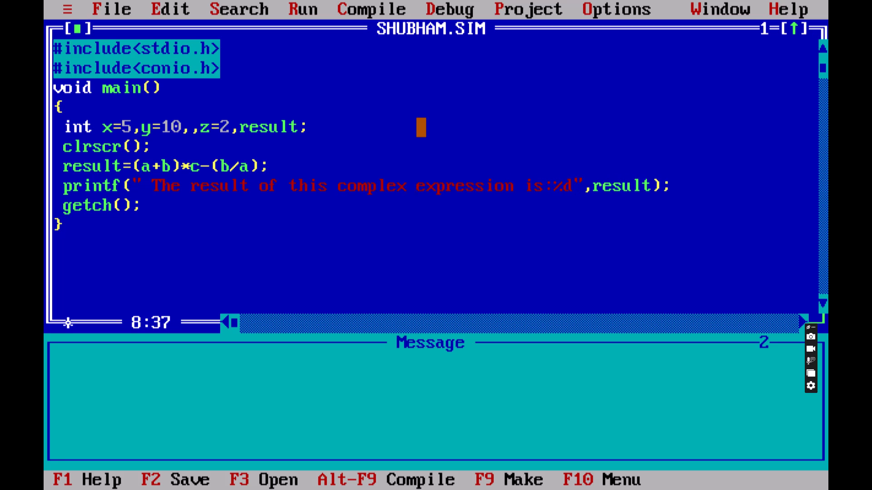
Compile SHUBHAM.SIM and close the compile report.
key(Right)
key(Right)
key(Right)
key(Right)
key(Right)
key(Right)
key(Right)
key(Right)
key(Right)
key(Right)
key(Right)
key(Right)
key(F9)
key(space)
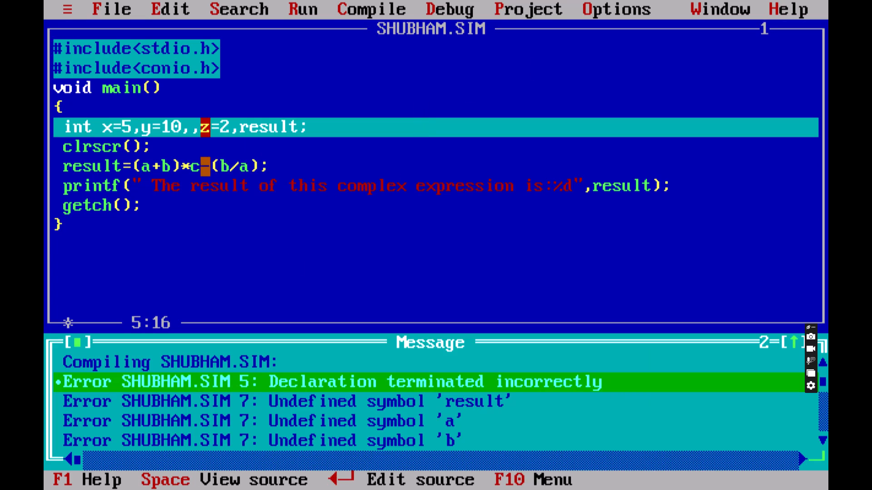
Swap the variables in the result expression so that it reads (x+y)*z-(y/x).
click(436, 245)
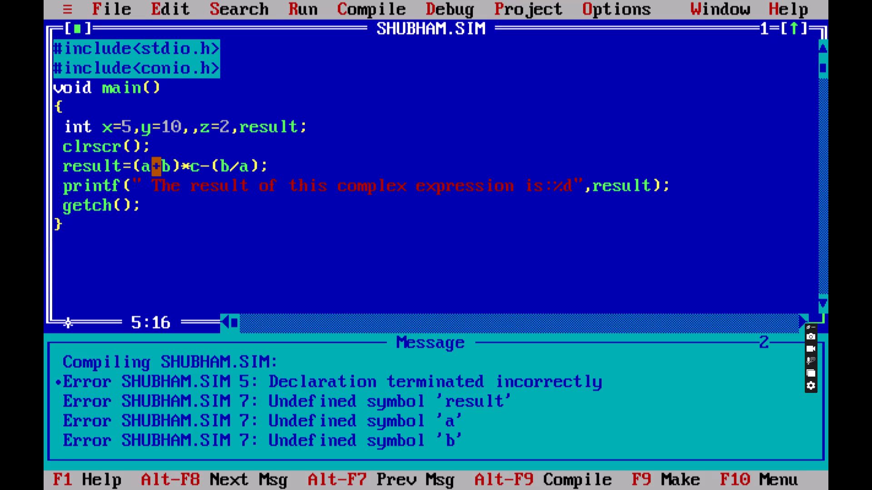
click(436, 245)
key(BackSpace)
key(x)
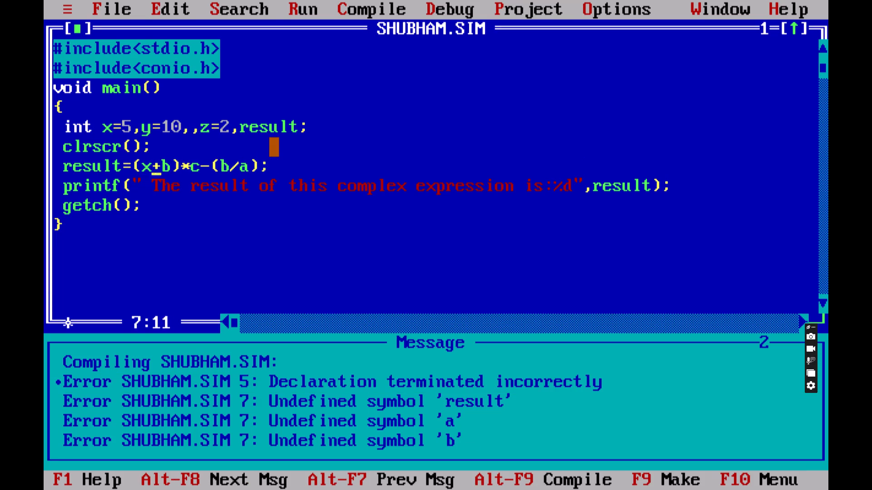
key(Right)
key(Right)
key(BackSpace)
key(y)
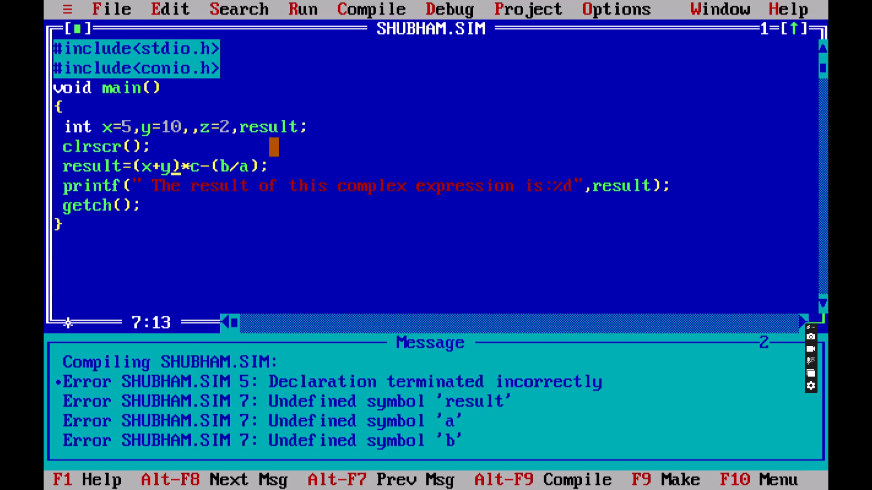
key(Right)
key(Right)
key(Right)
key(BackSpace)
key(z)
key(Right)
key(Right)
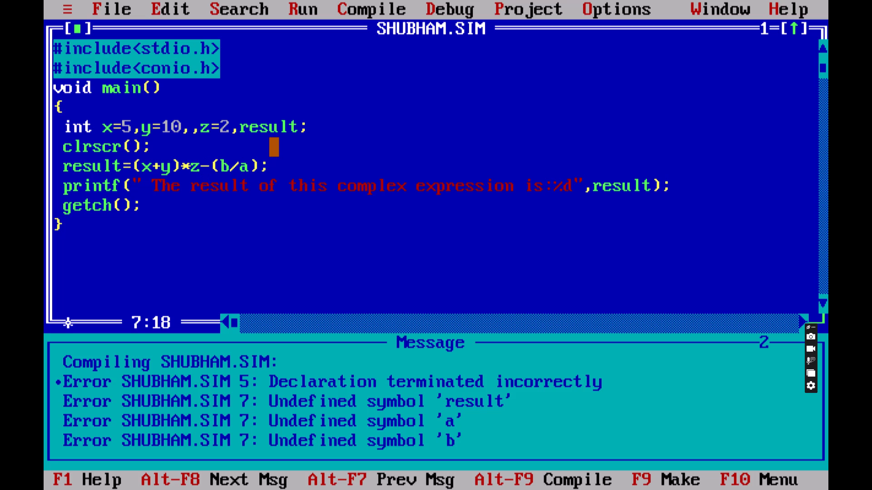
key(Right)
key(BackSpace)
key(y)
key(Right)
key(Right)
key(BackSpace)
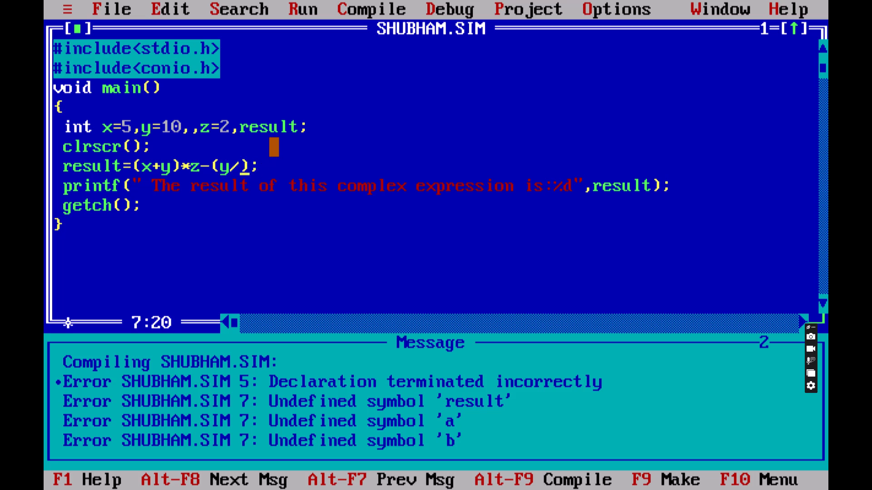
key(x)
Recompile SHUBHAM.SIM with the corrected result expression and close the compile report.
key(F9)
key(space)
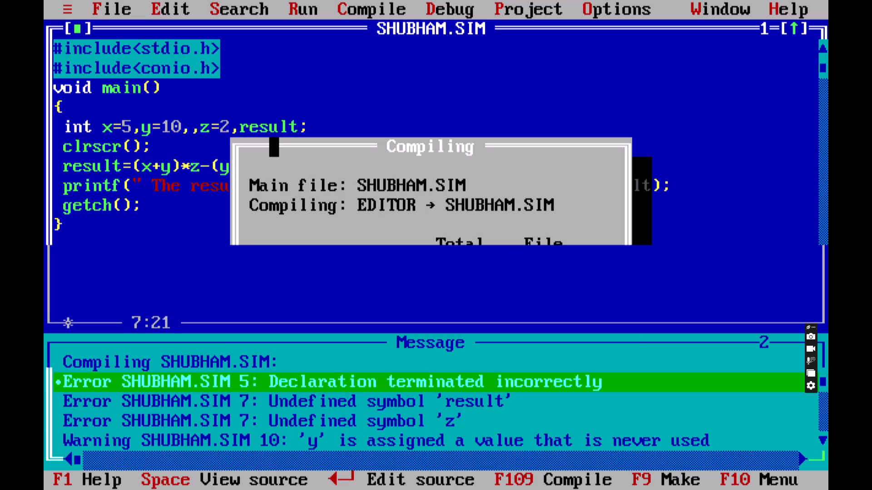
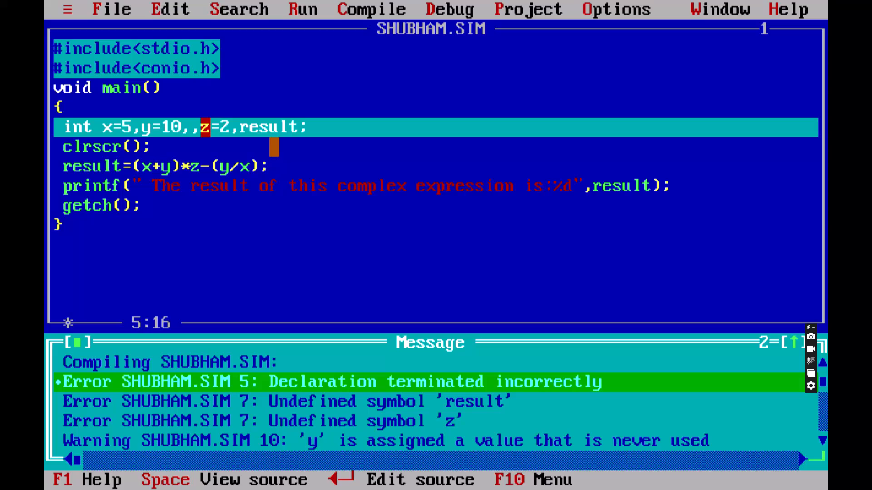
Delete the duplicate comma before z=2 in the int declaration of SHUBHAM.SIM.
key(BackSpace)
key(Return)
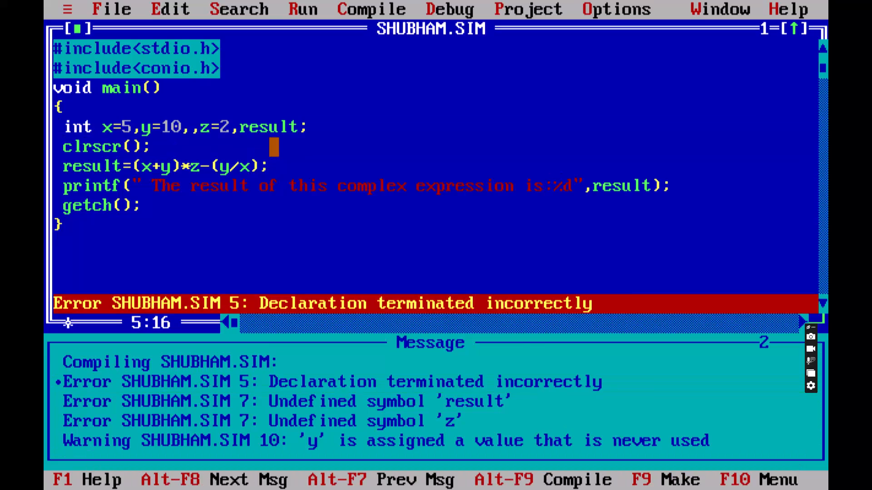
key(ctrl+F9)
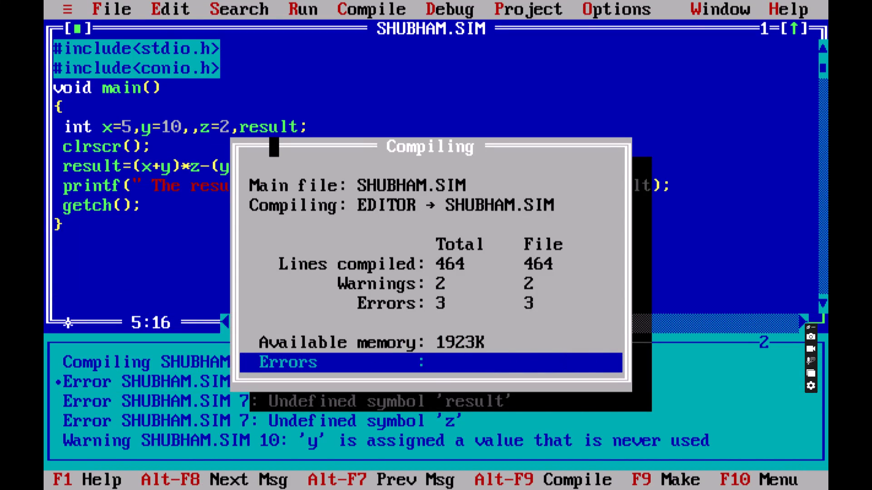
key(space)
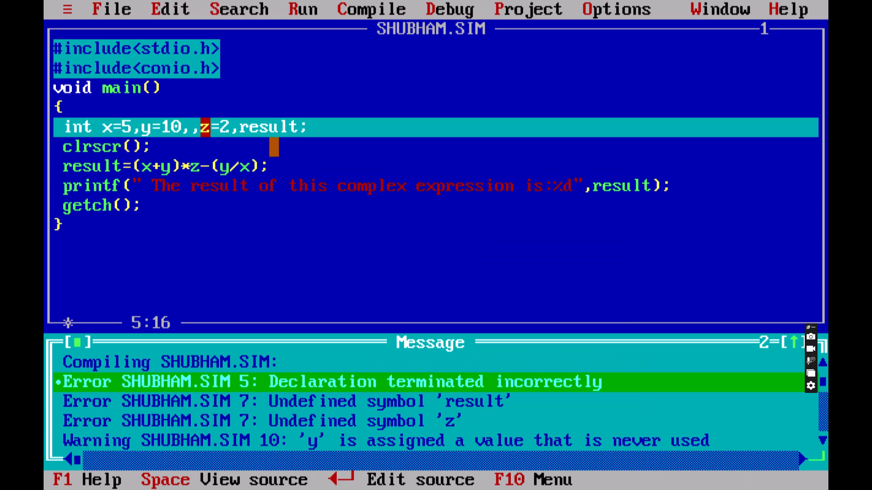
key(Return)
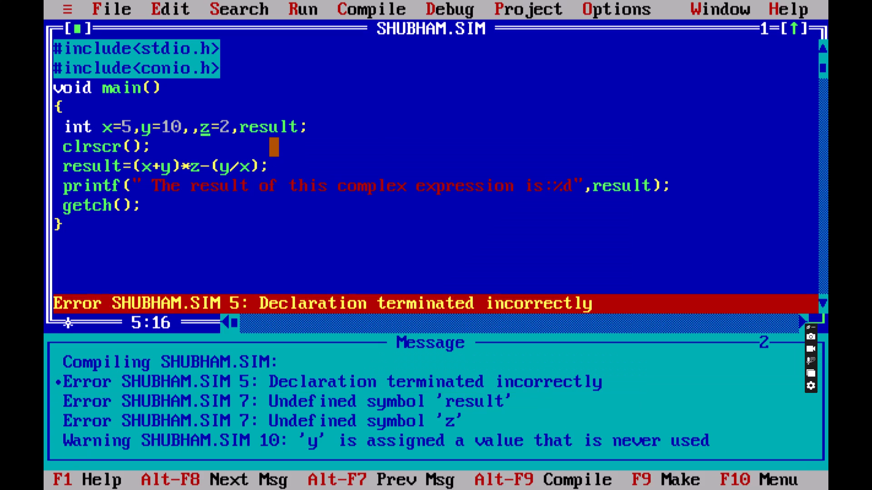
key(BackSpace)
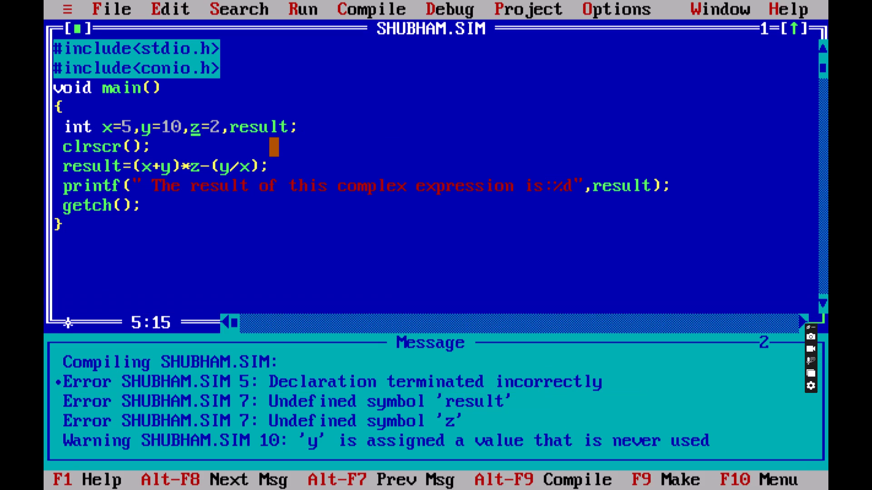
Run the corrected program and take its DOSBox output out of full screen into a window.
key(ctrl+F9)
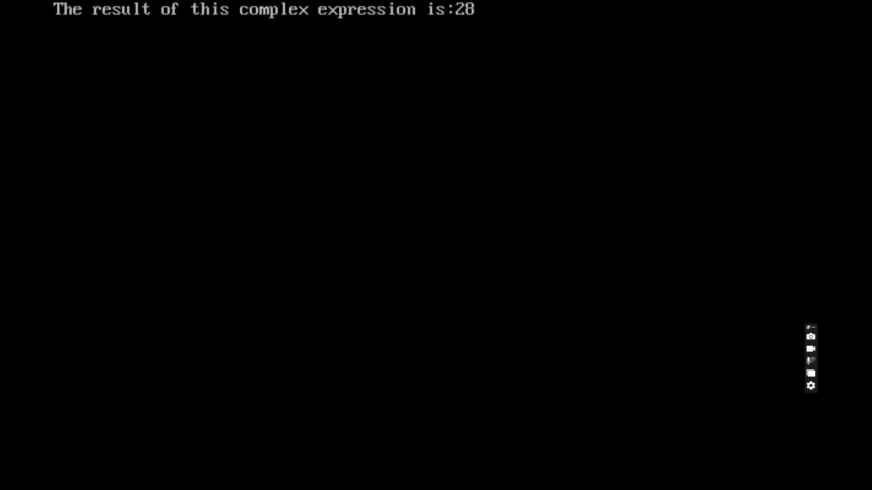
key(ctrl+alt+Return)
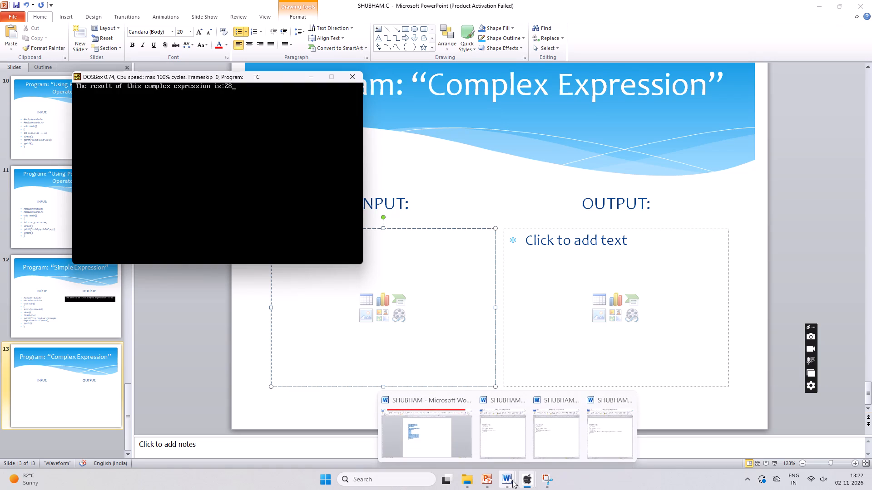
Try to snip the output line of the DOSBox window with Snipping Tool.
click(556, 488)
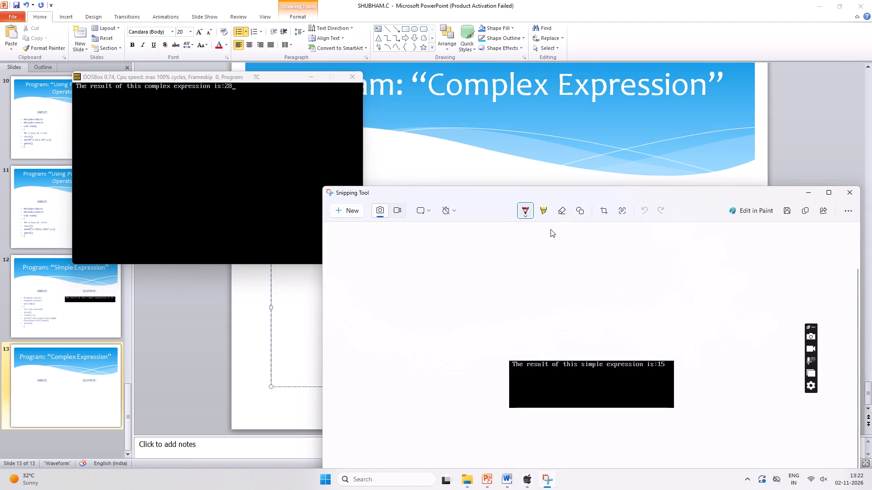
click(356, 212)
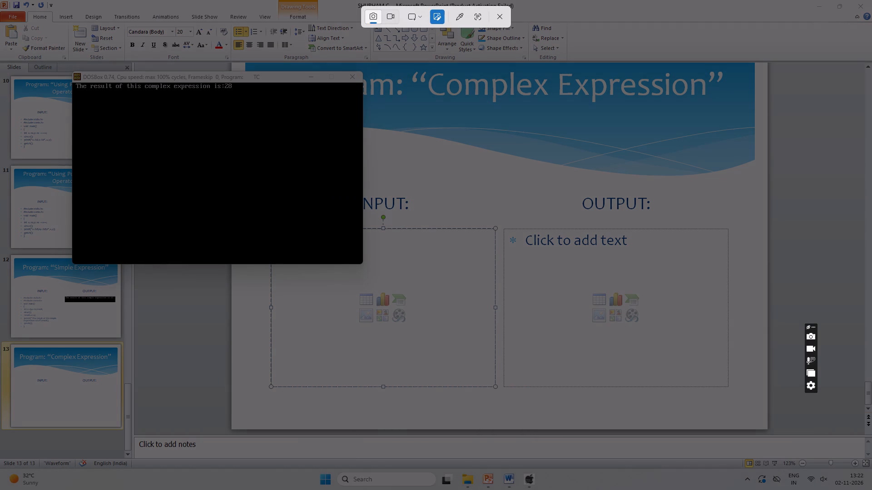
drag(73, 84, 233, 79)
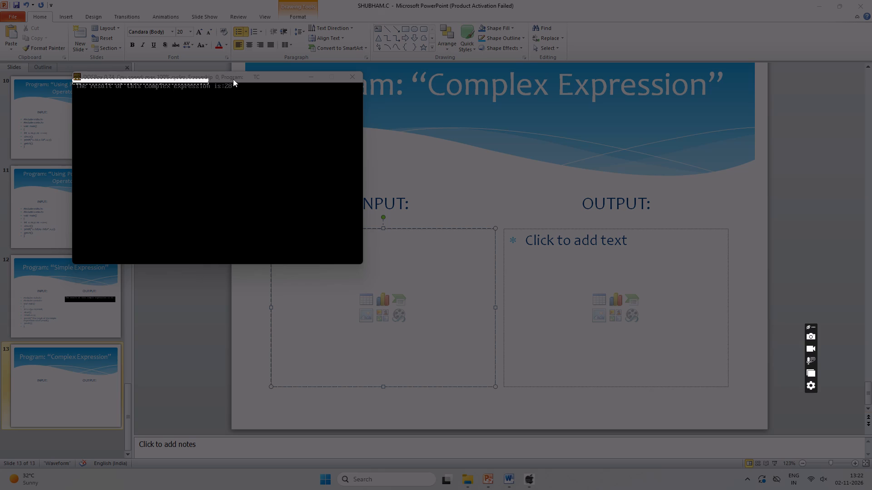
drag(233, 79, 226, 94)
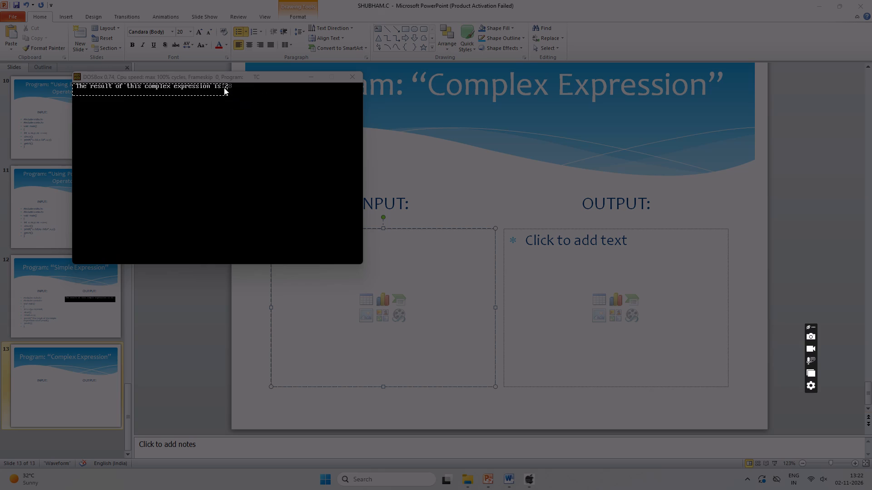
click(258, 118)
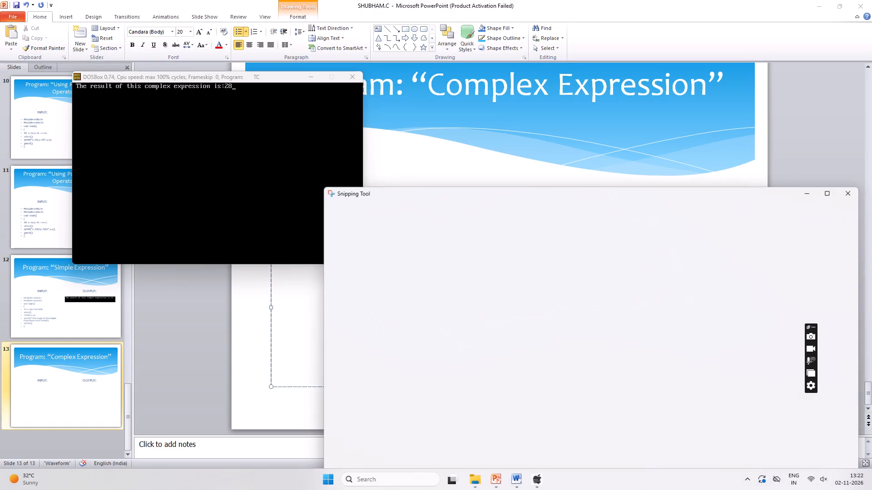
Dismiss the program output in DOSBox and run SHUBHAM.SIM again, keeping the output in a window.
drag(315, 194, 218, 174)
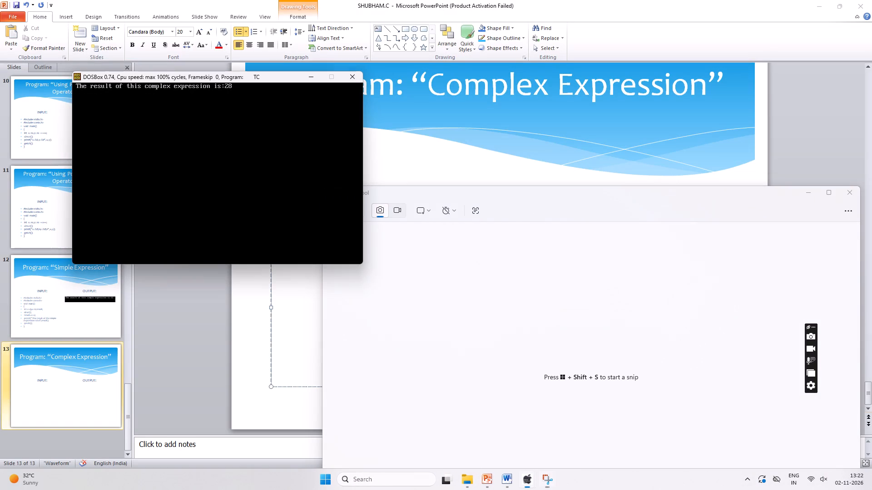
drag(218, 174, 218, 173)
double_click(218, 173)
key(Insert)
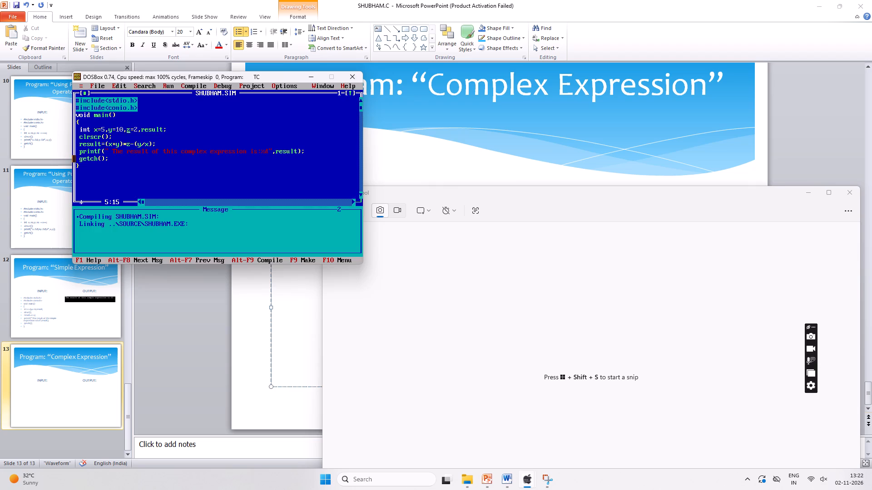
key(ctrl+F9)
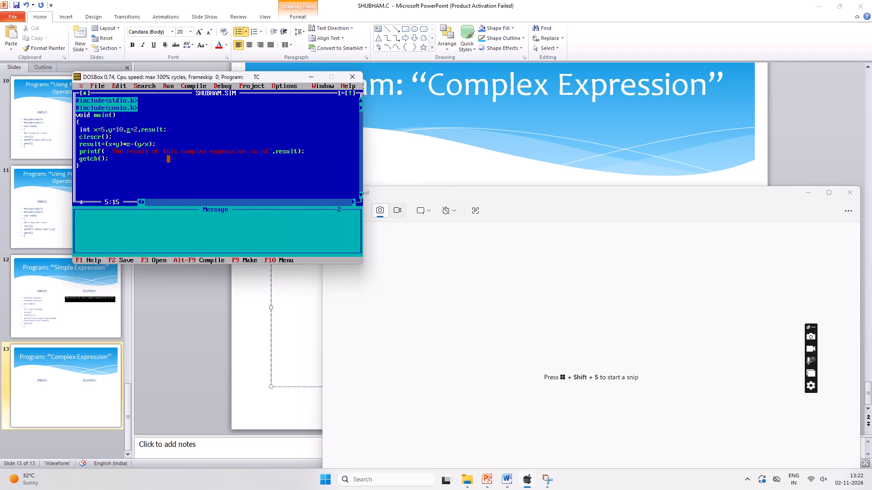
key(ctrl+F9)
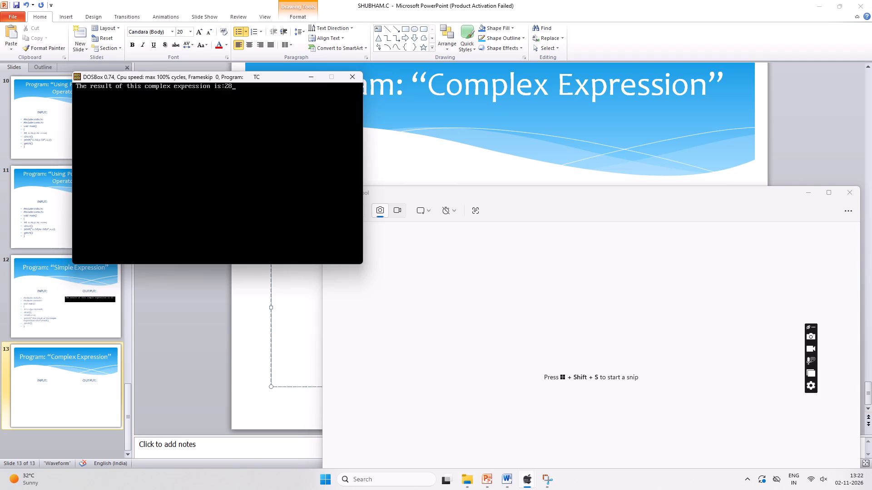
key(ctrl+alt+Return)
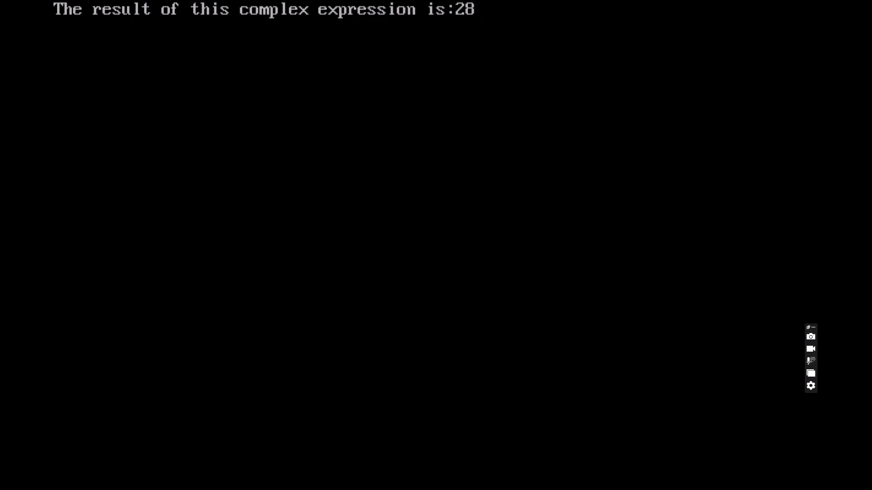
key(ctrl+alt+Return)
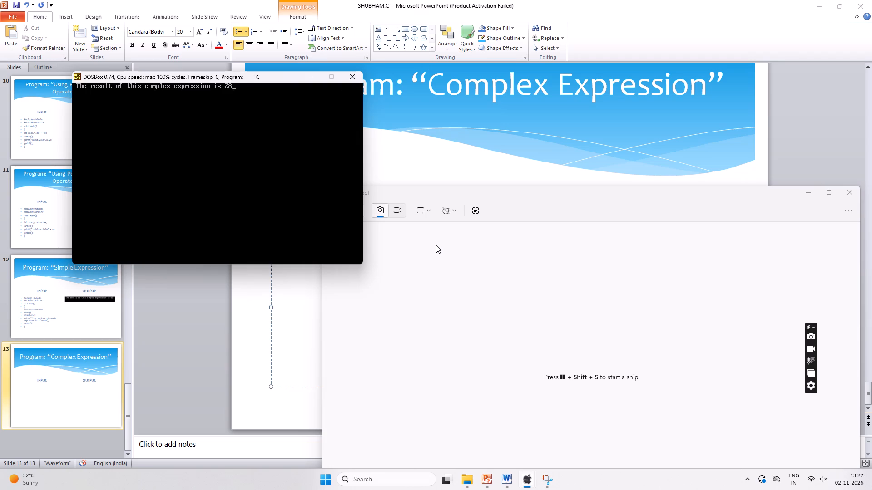
Capture a rectangular snip of the complex expression output line in Snipping Tool and open it in the editor.
drag(427, 249, 508, 234)
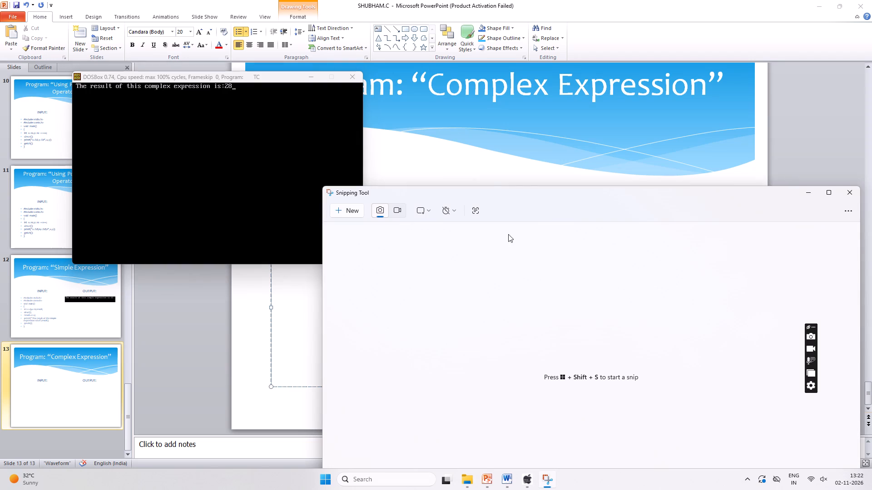
drag(508, 234, 512, 231)
click(340, 209)
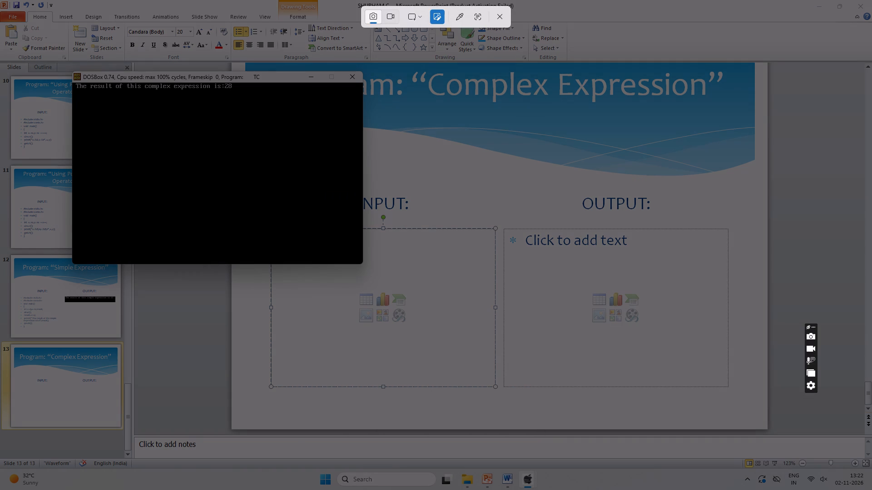
drag(72, 83, 250, 91)
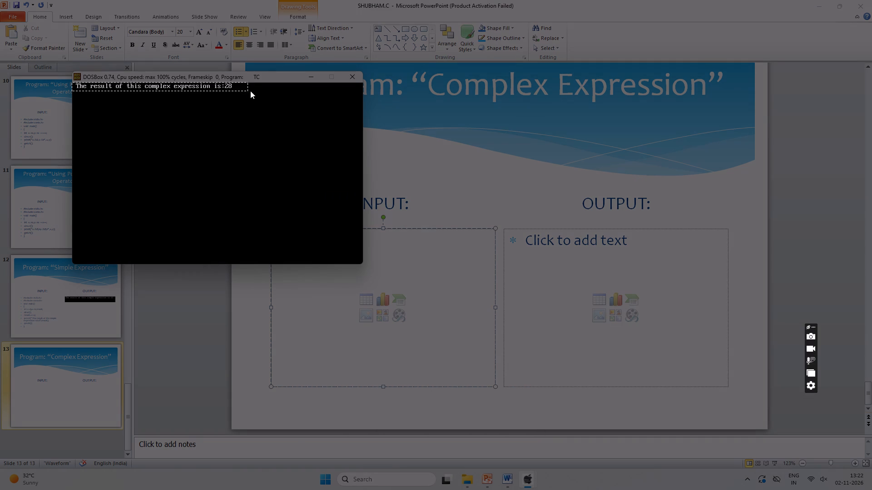
drag(250, 91, 233, 105)
drag(233, 105, 235, 101)
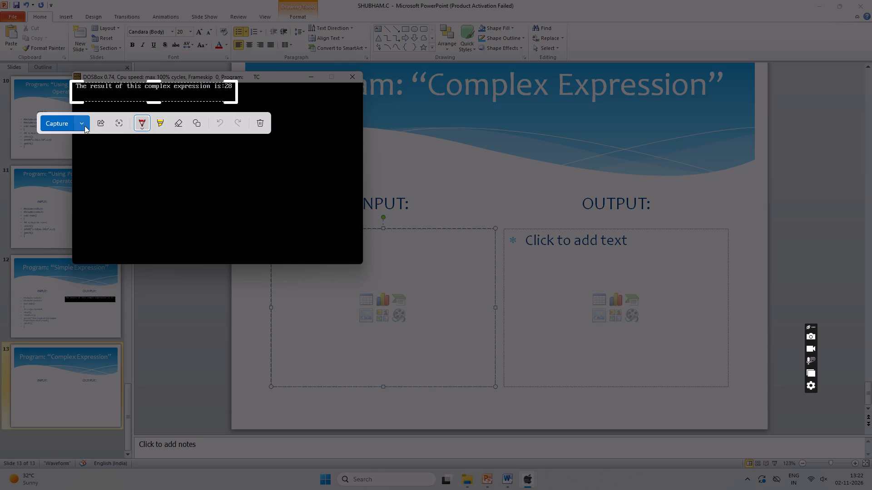
click(69, 126)
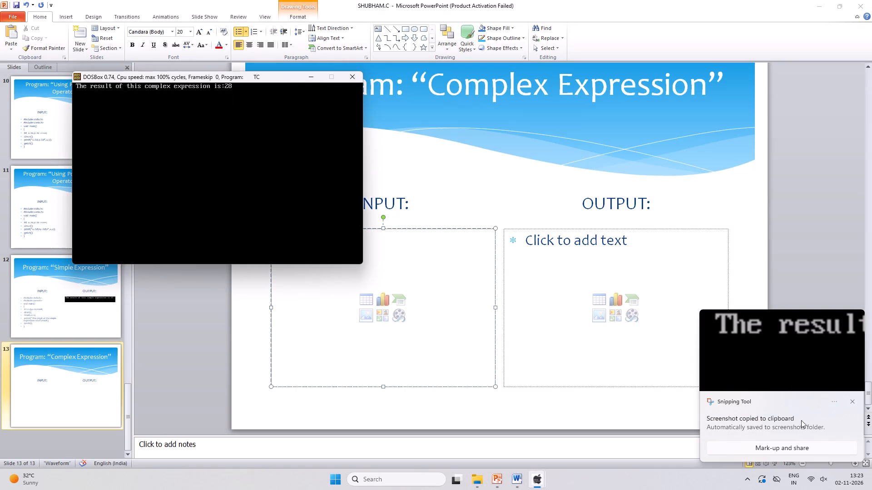
click(752, 375)
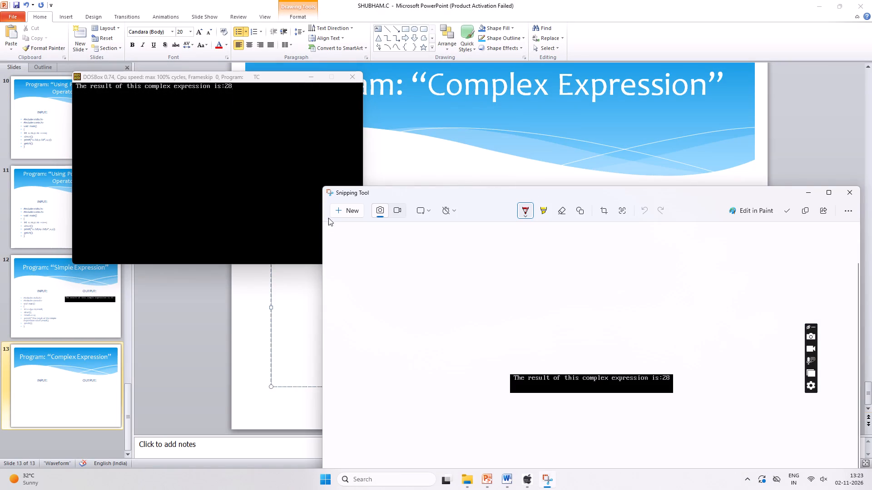
Save the snip as a PNG named COMPLEX in the Screenshots folder.
click(788, 205)
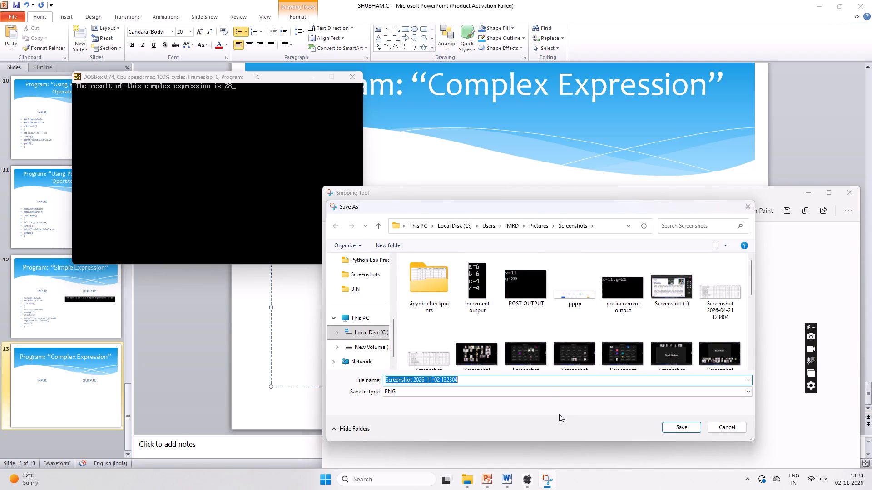
key(BackSpace)
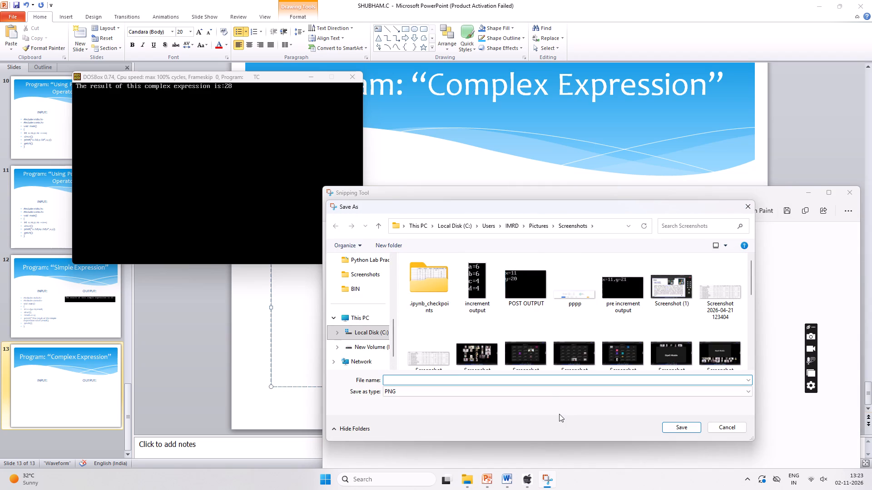
text(COMP)
text(EX)
key(Left)
key(Left)
key(l)
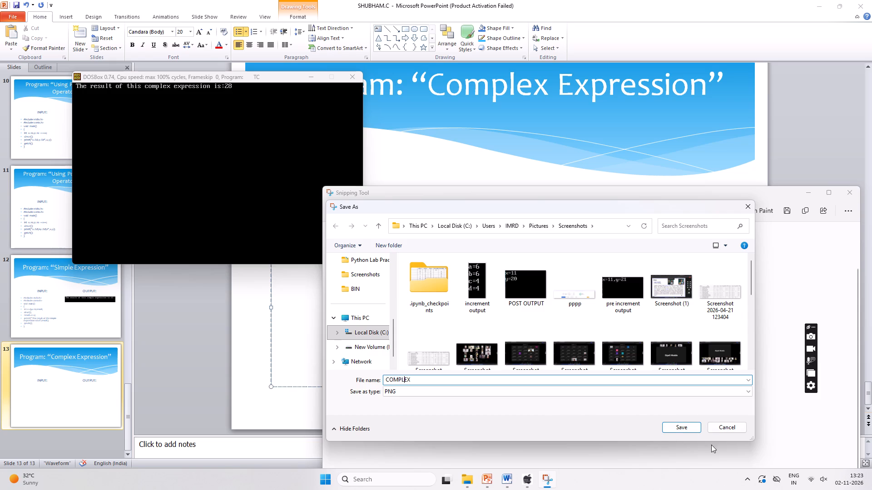
click(679, 426)
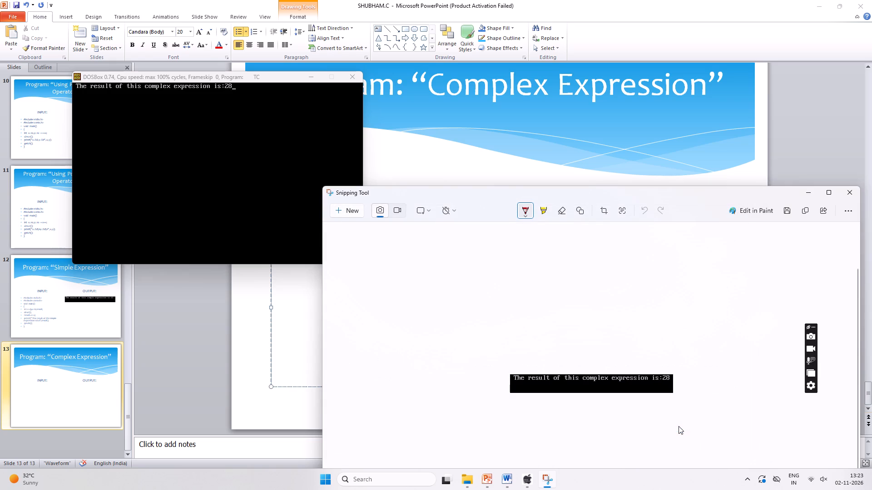
Switch to File Explorer and look through the BIN folder's files for the complex expression program's source.
click(819, 181)
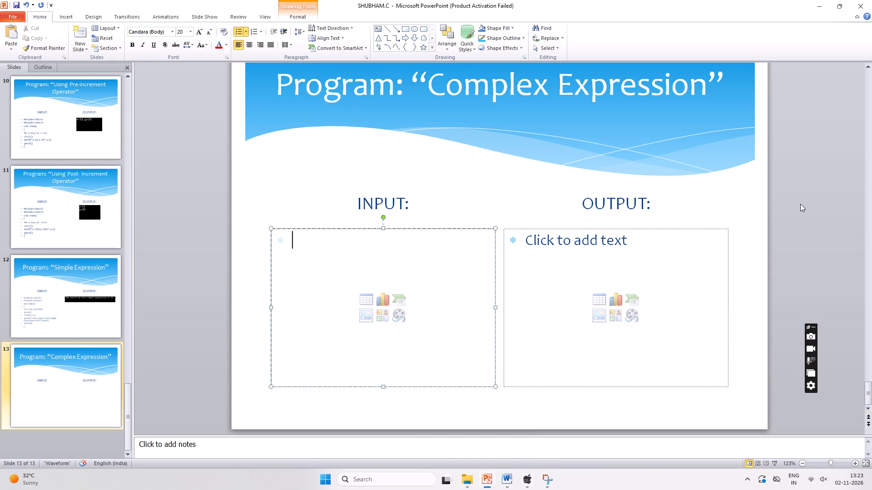
right_click(303, 251)
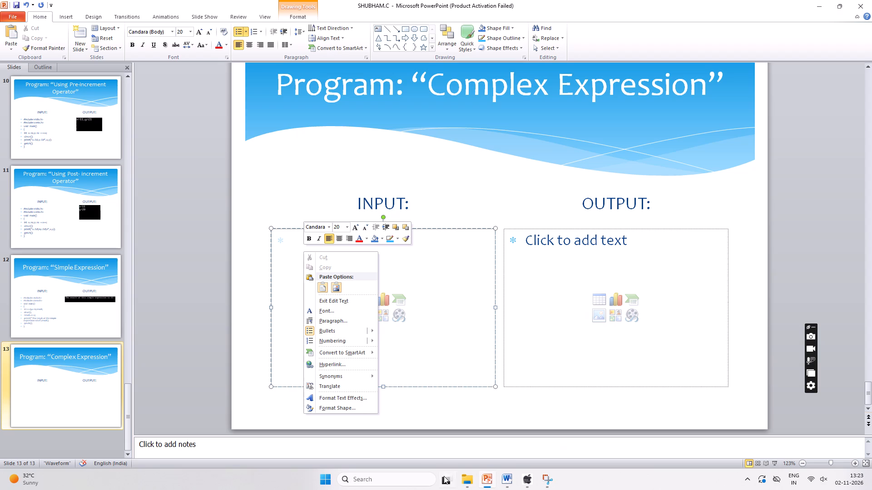
click(466, 477)
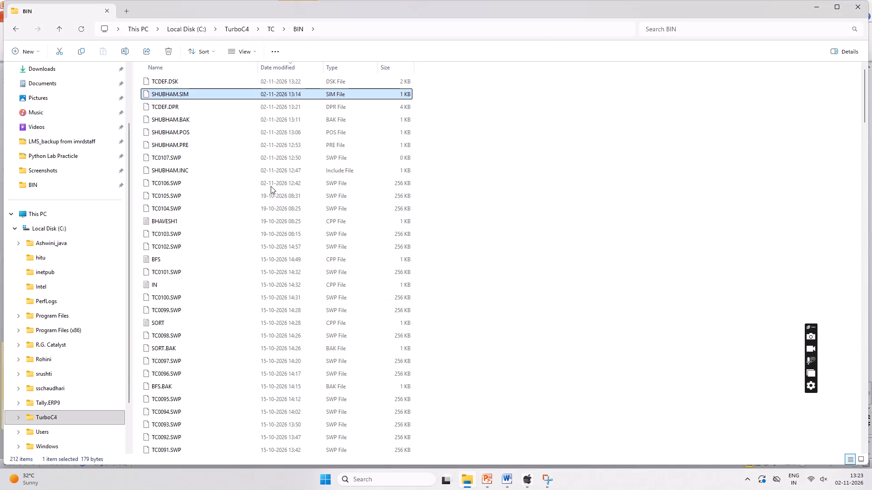
click(84, 34)
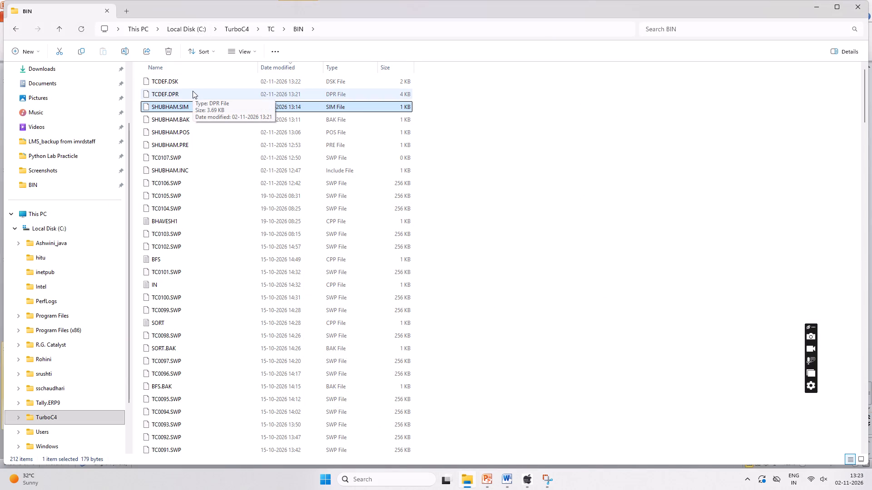
scroll(193, 91, up, 8)
scroll(184, 172, up, 8)
scroll(184, 172, down, 6)
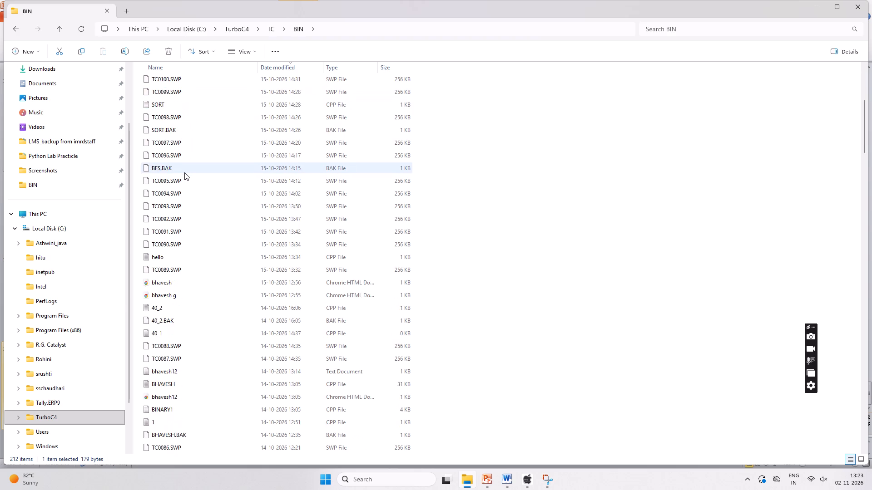
scroll(184, 172, up, 2)
scroll(184, 172, down, 5)
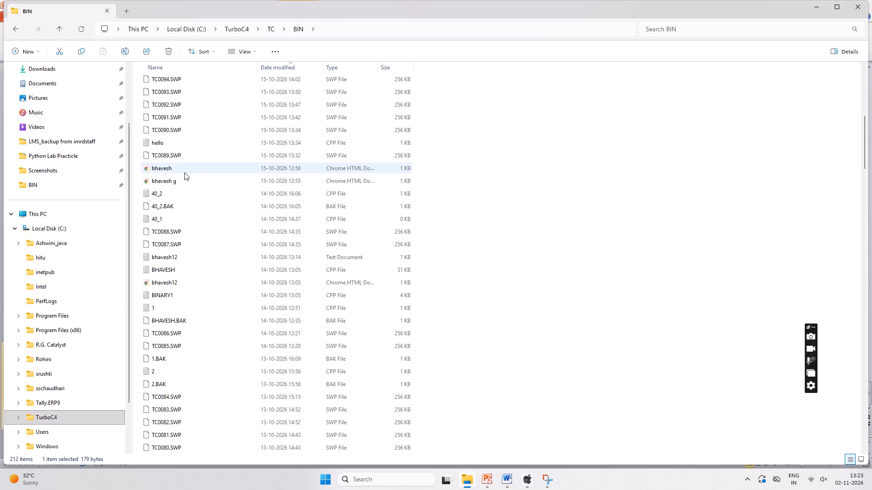
scroll(184, 172, up, 1)
scroll(184, 172, down, 4)
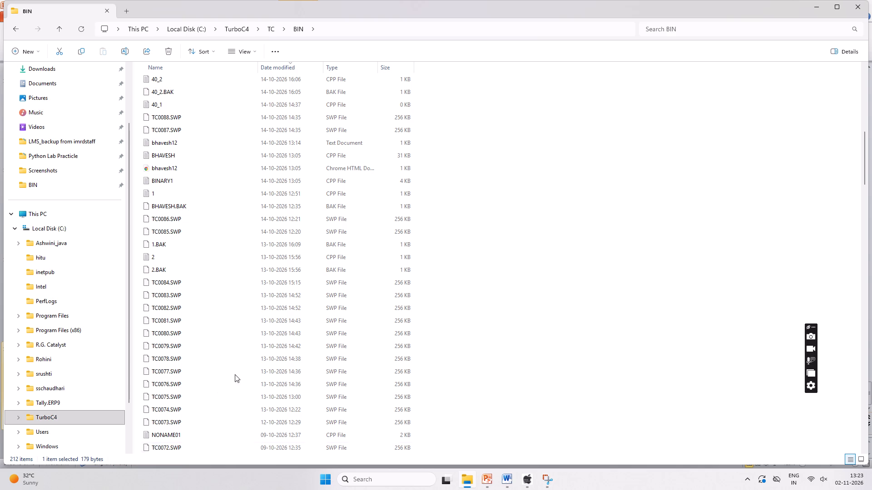
scroll(228, 333, down, 20)
scroll(228, 333, down, 2)
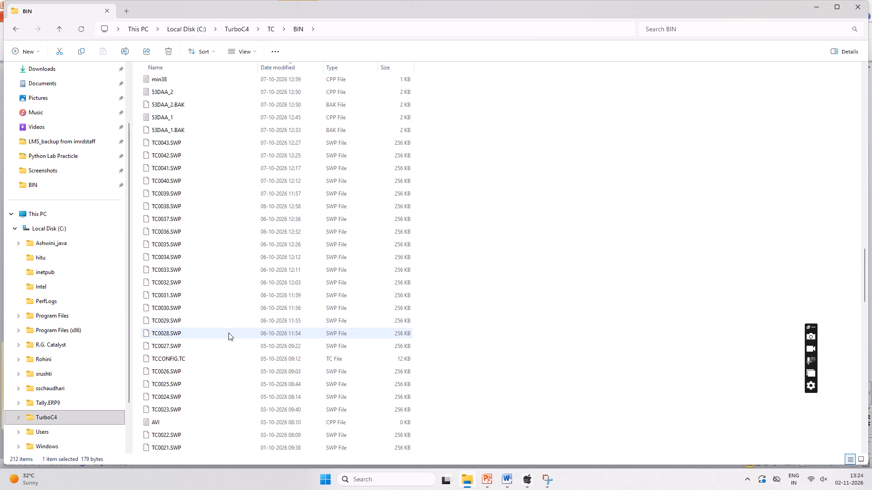
scroll(228, 333, up, 18)
scroll(228, 333, down, 1)
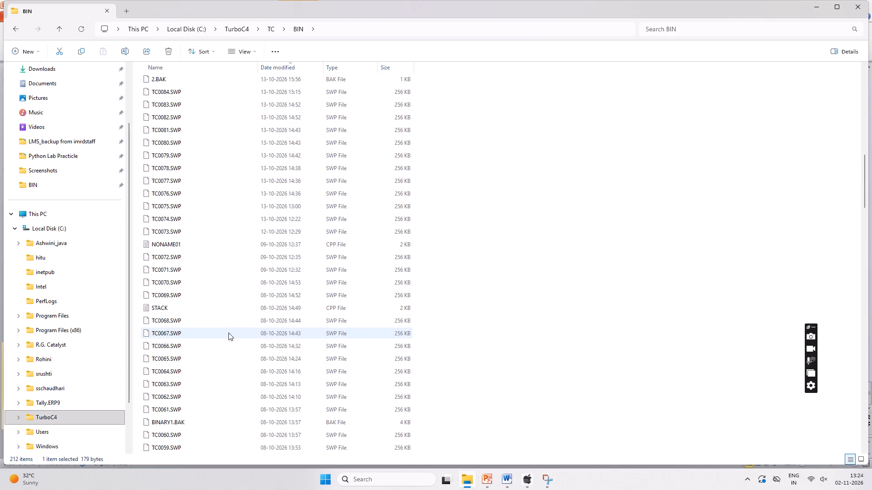
scroll(228, 333, down, 9)
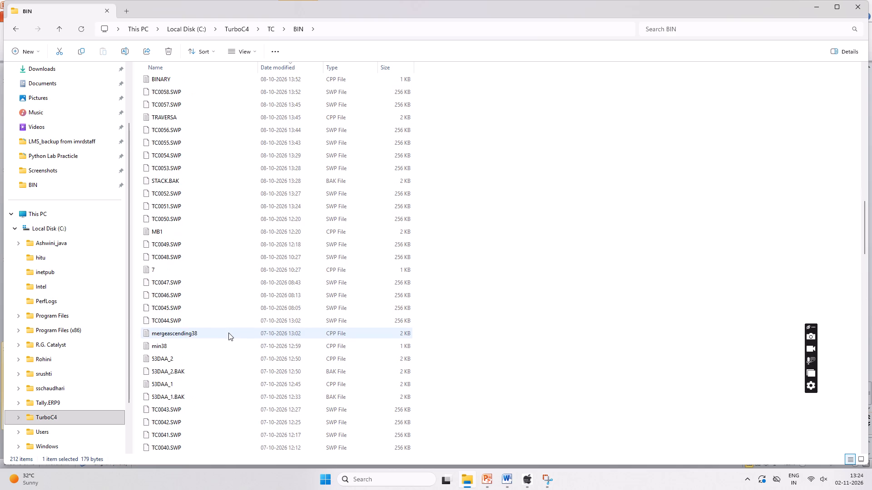
scroll(228, 333, down, 19)
scroll(228, 333, up, 1)
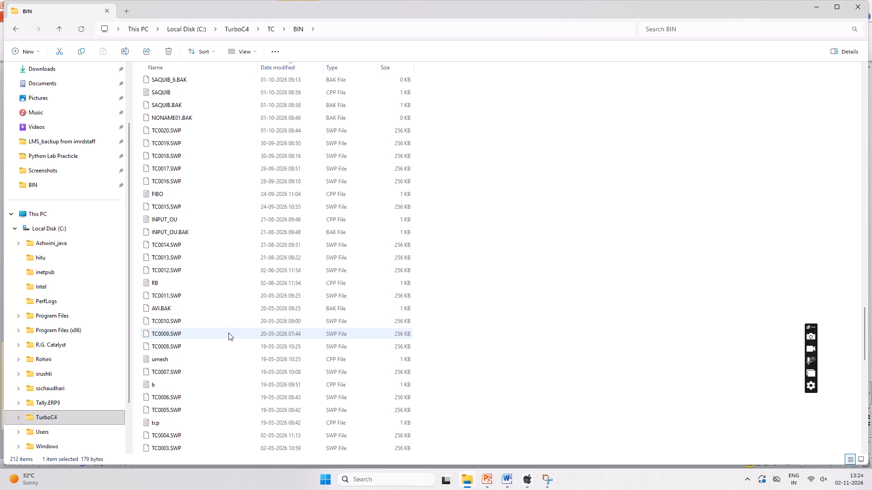
scroll(228, 333, up, 3)
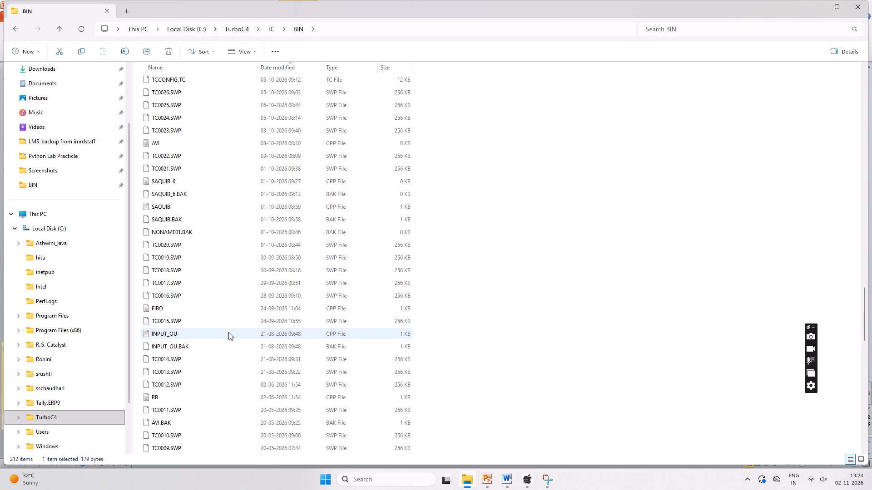
scroll(228, 332, down, 16)
scroll(228, 332, down, 12)
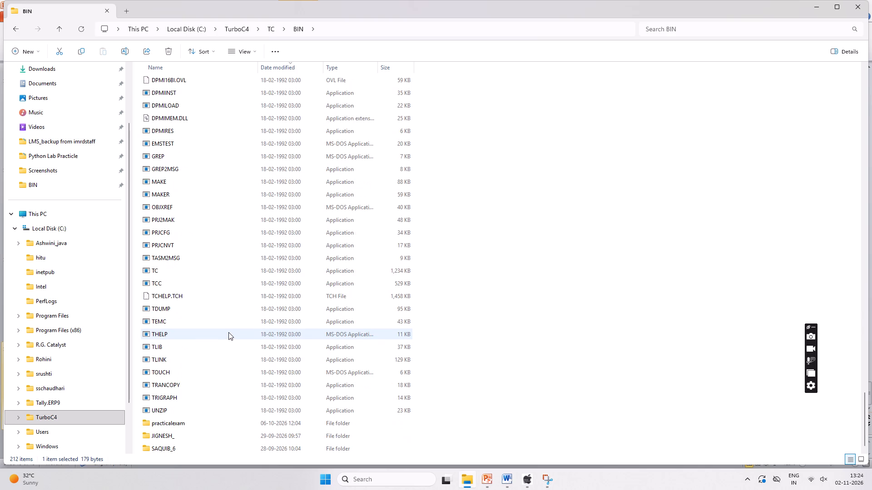
scroll(228, 332, down, 13)
scroll(192, 142, up, 1)
scroll(192, 142, down, 5)
scroll(0, 140, up, 1)
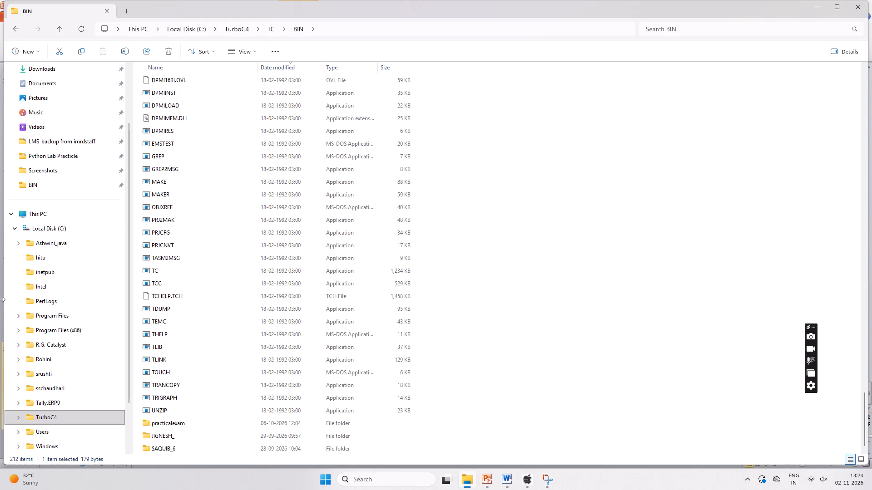
Reopen the BIN folder through TurboC4 and TC, and look through its files again for the complex expression source.
double_click(67, 418)
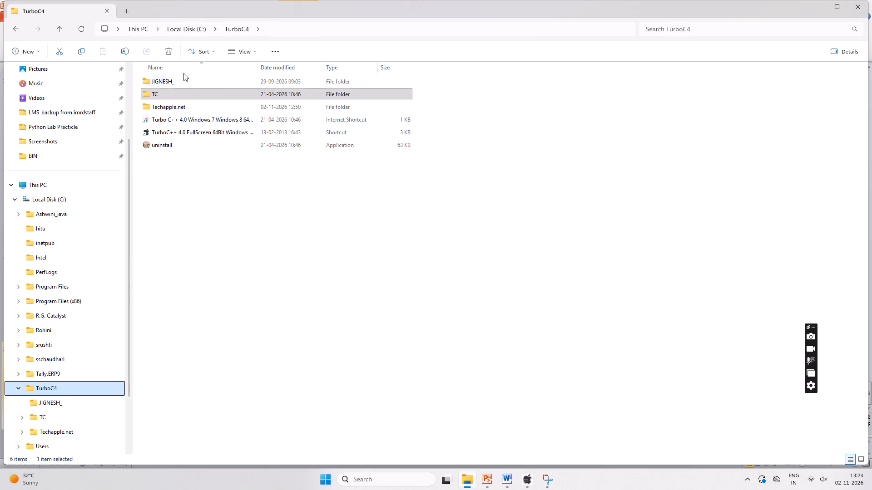
double_click(202, 90)
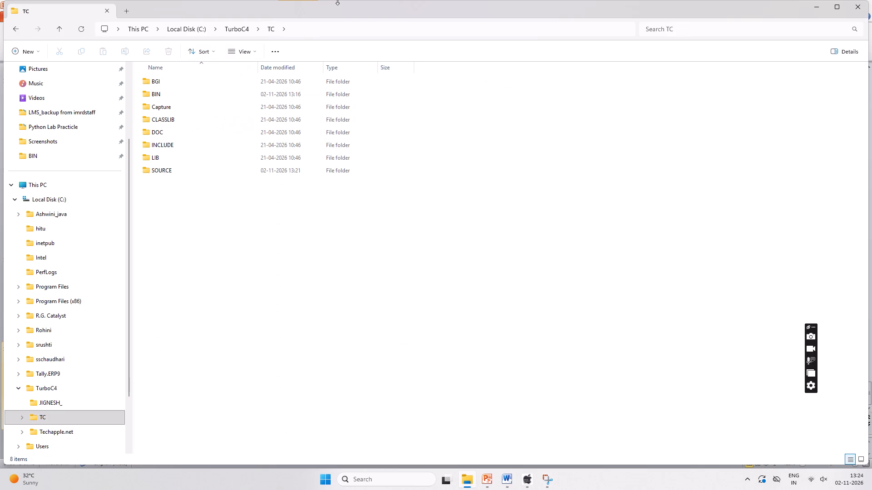
double_click(220, 93)
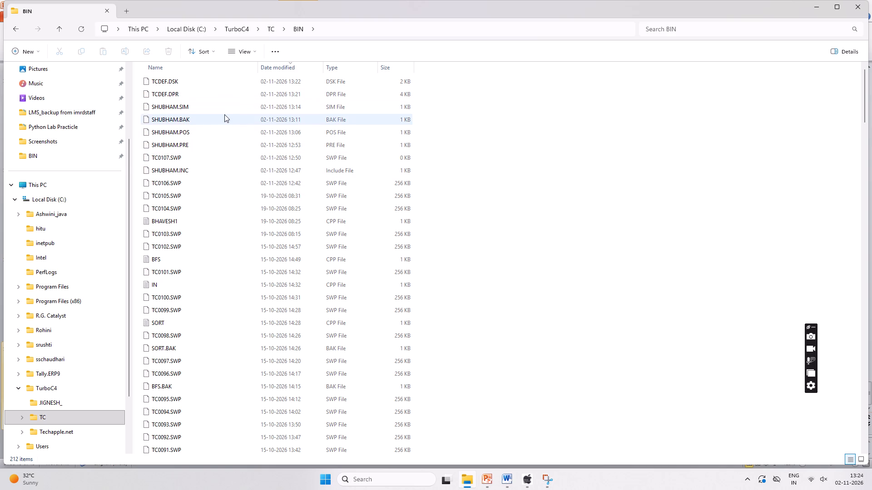
scroll(233, 100, up, 8)
scroll(195, 144, up, 9)
scroll(195, 144, down, 1)
scroll(195, 144, up, 8)
scroll(195, 144, down, 8)
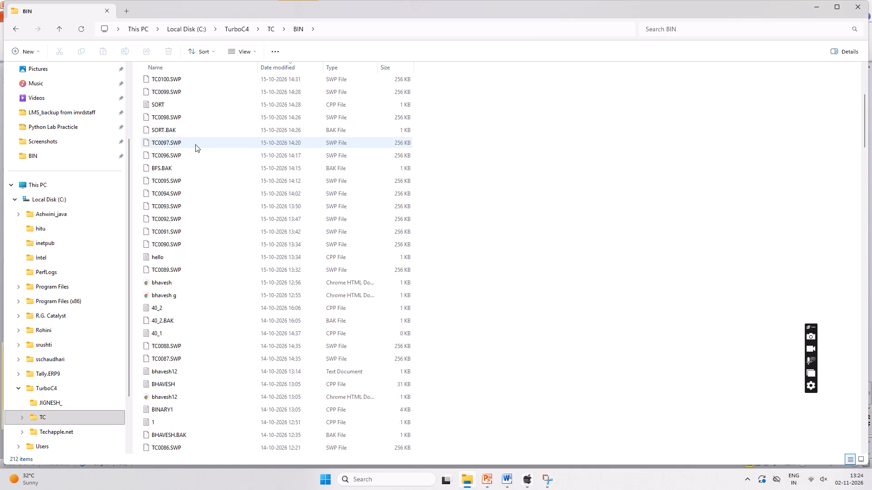
scroll(195, 144, up, 20)
scroll(195, 144, up, 2)
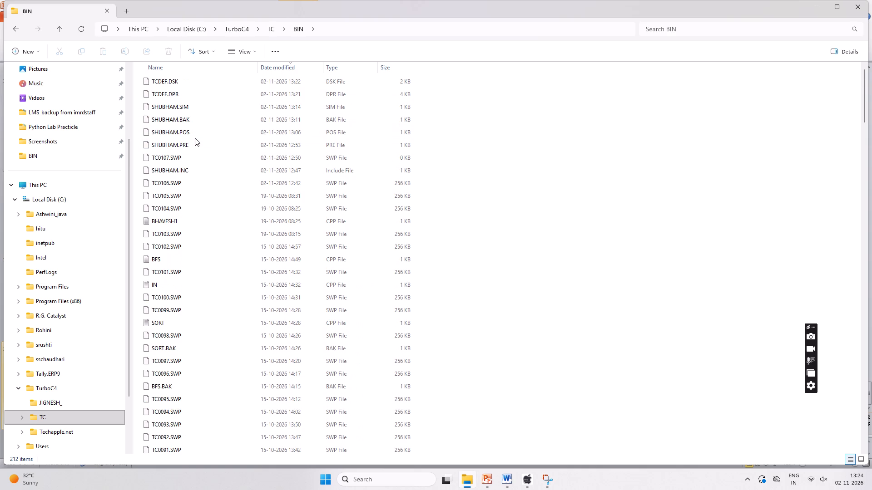
scroll(195, 138, down, 7)
scroll(195, 138, down, 20)
scroll(195, 138, down, 14)
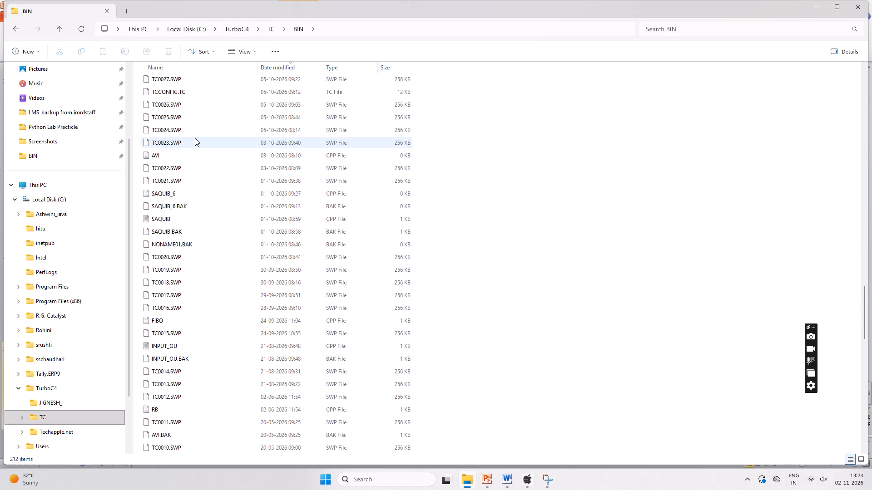
scroll(195, 138, down, 10)
scroll(198, 133, up, 2)
scroll(198, 133, down, 20)
scroll(198, 133, down, 8)
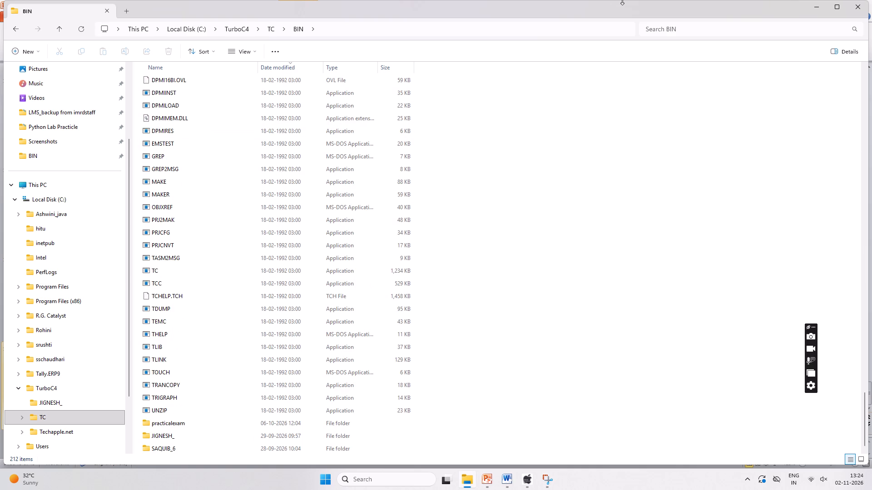
Search the BIN folder for COML, and clear the search.
click(648, 23)
text(COML)
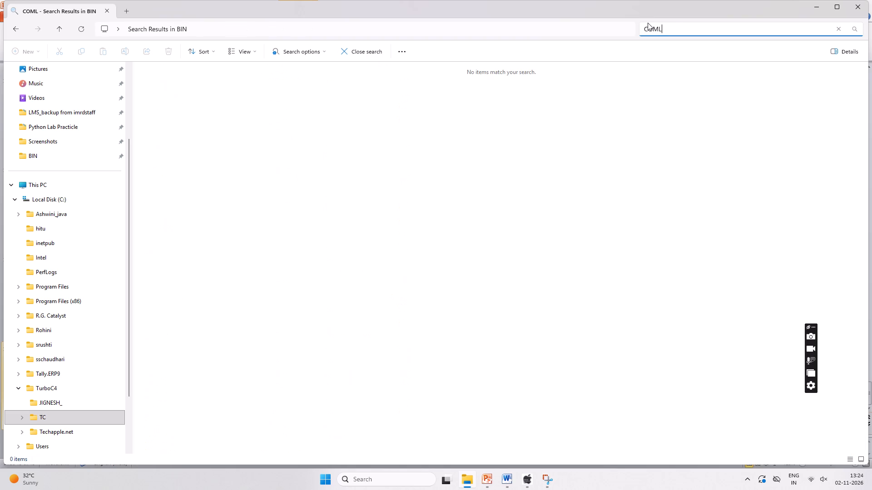
key(BackSpace)
key(BackSpace)
key(BackSpace)
key(BackSpace)
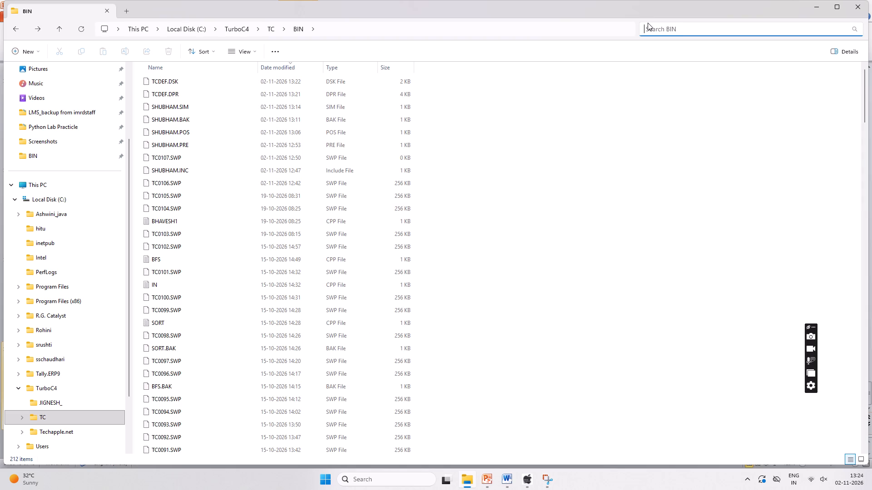
Search the BIN folder for files matching "shu".
text(su)
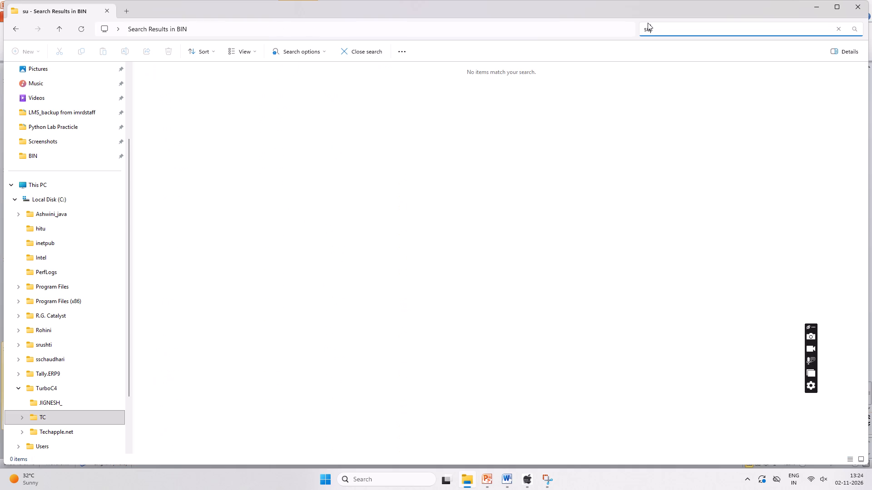
key(BackSpace)
key(BackSpace)
text(shuh)
key(BackSpace)
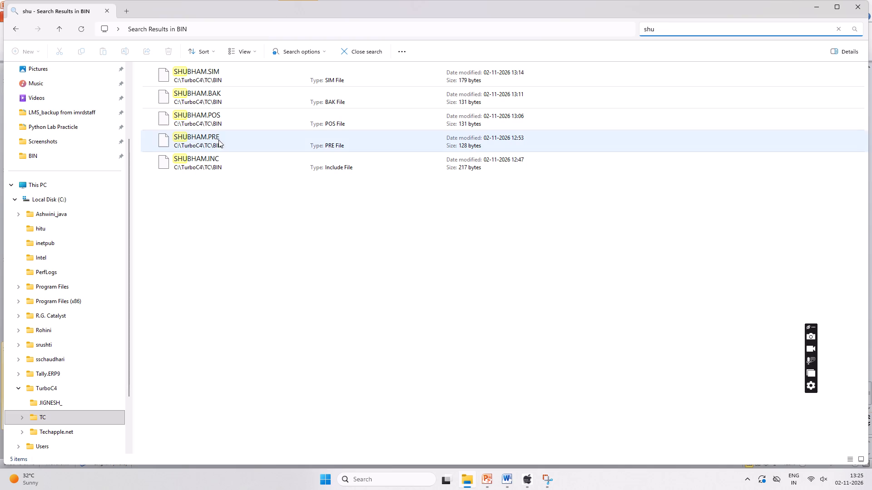
Open SHUBHAM.SIM in Microsoft Word to check which program it contains, and close it.
triple_click(219, 78)
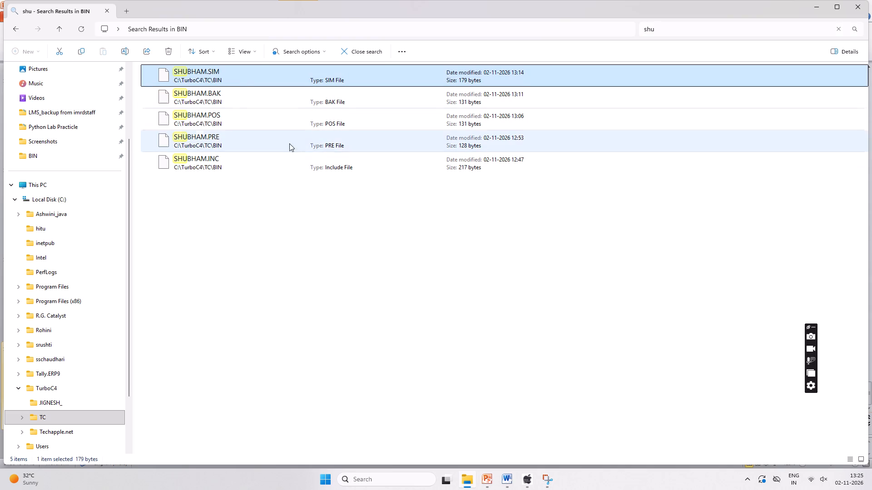
double_click(259, 73)
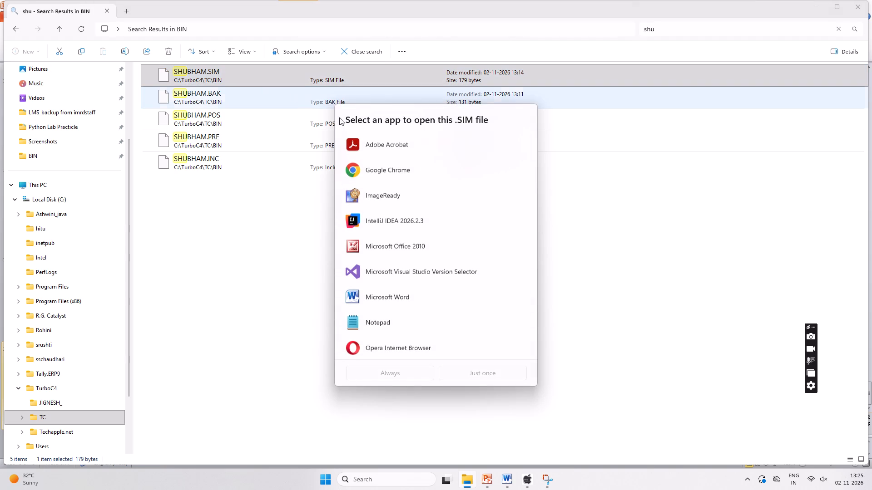
double_click(385, 291)
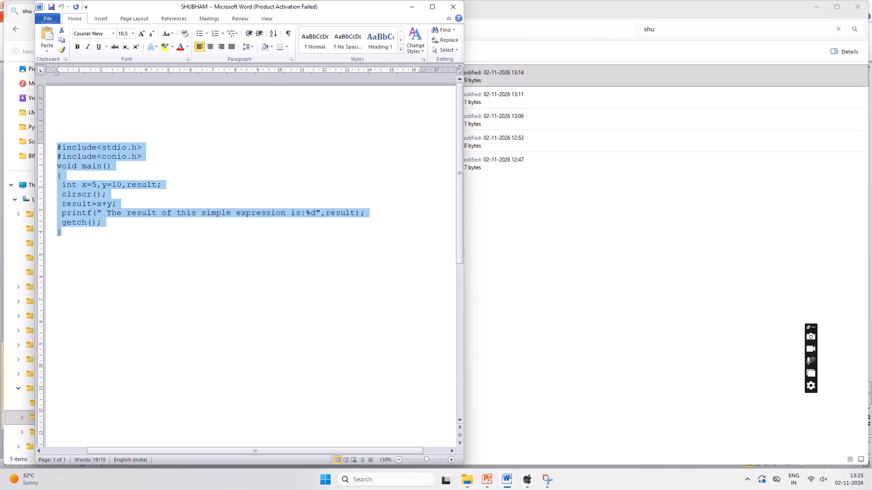
click(239, 220)
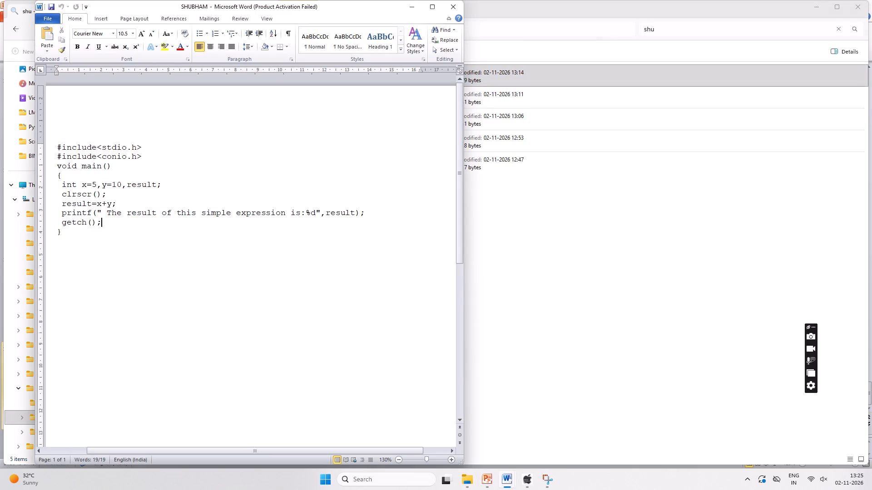
click(447, 6)
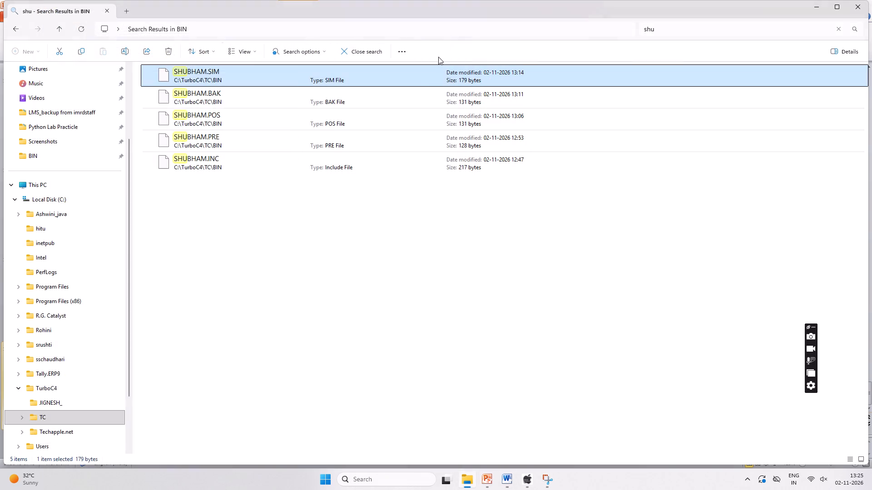
Open SHUBHAM.BAK in Microsoft Word to check which program it contains.
double_click(320, 97)
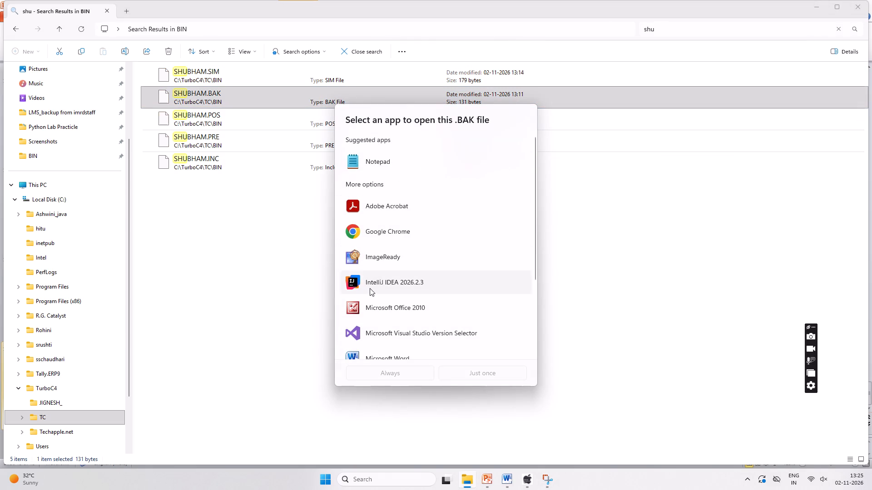
double_click(377, 354)
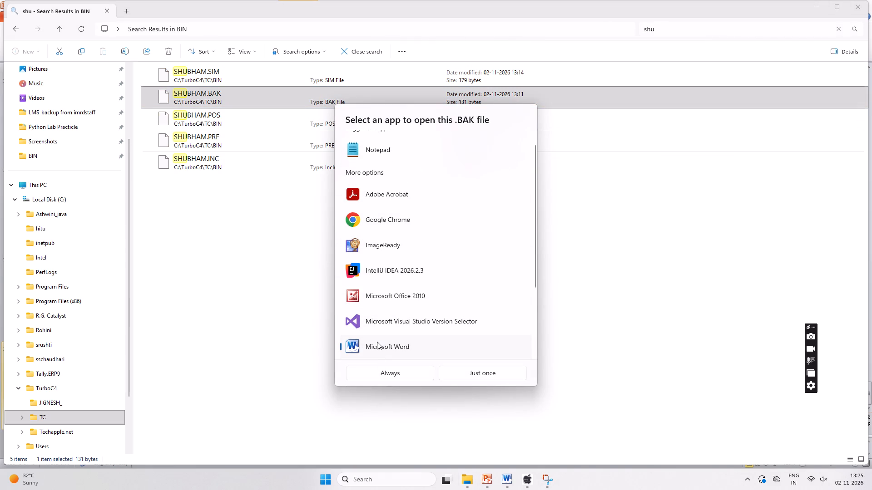
click(377, 342)
double_click(390, 351)
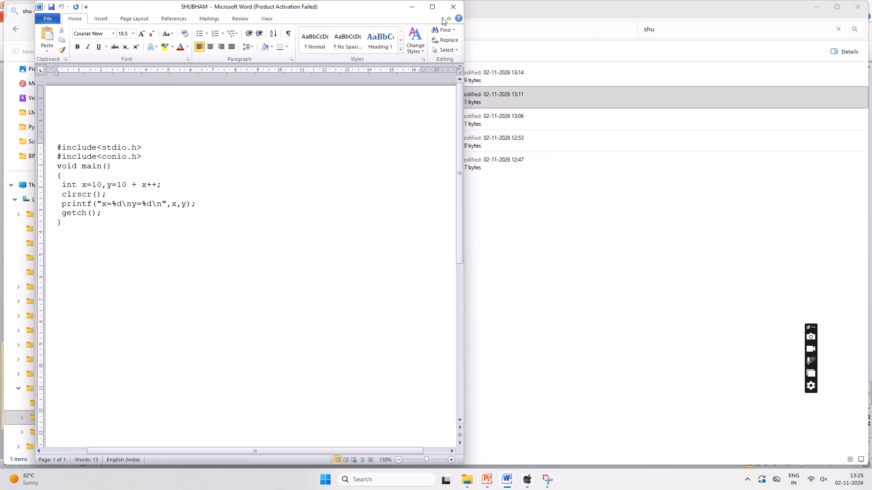
Close the SHUBHAM.BAK document in Word and clear the file selection in the search results.
click(457, 0)
click(457, 5)
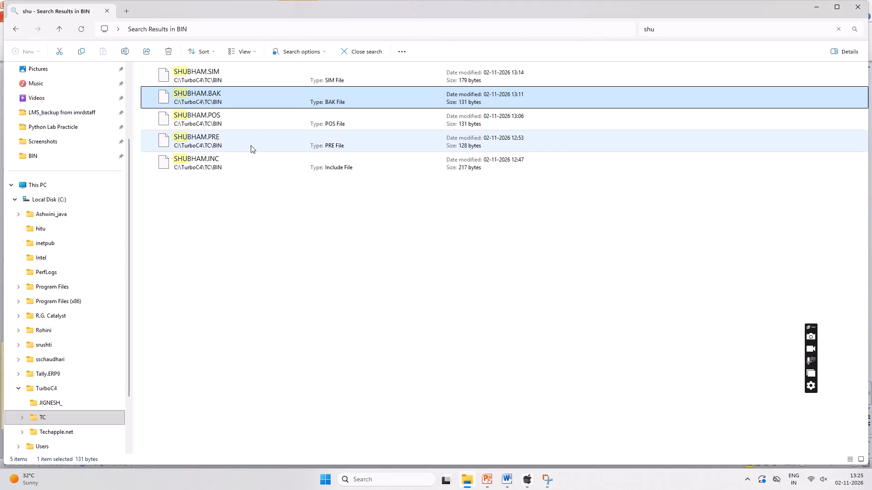
click(248, 177)
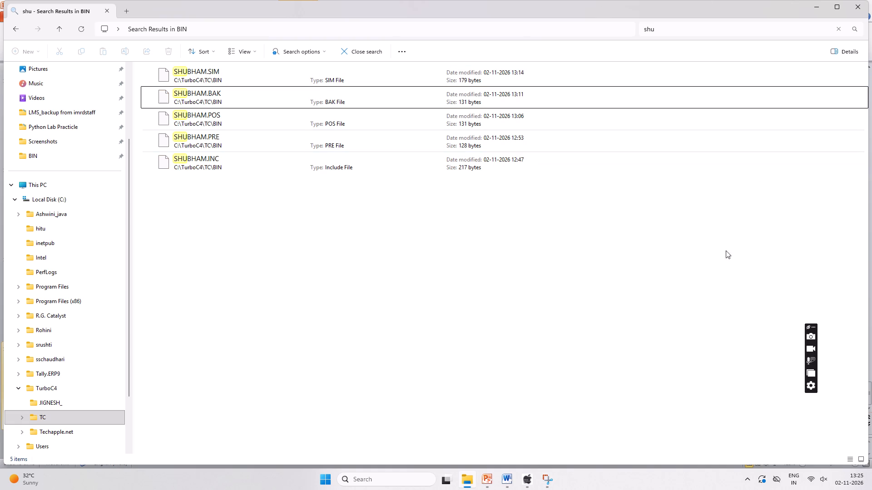
Switch to Turbo C in DOSBox, make it full screen, and return from the program output to the SHUBHAM.SIM source code.
click(524, 477)
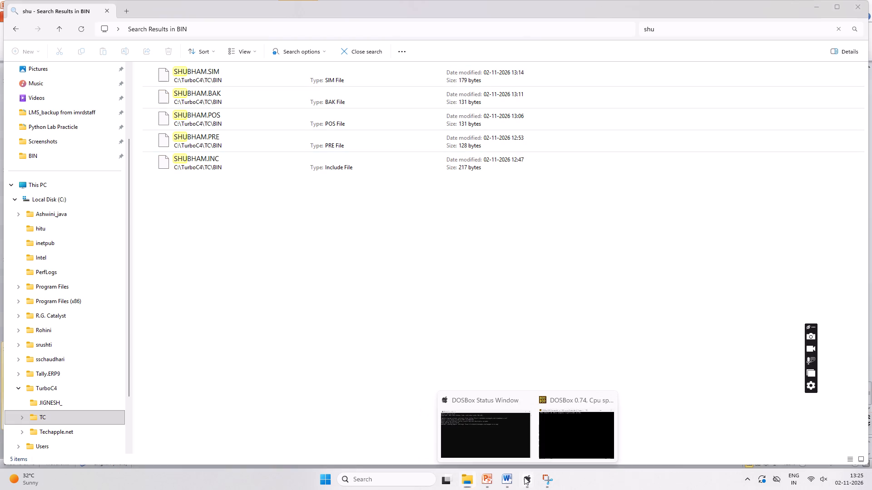
click(580, 437)
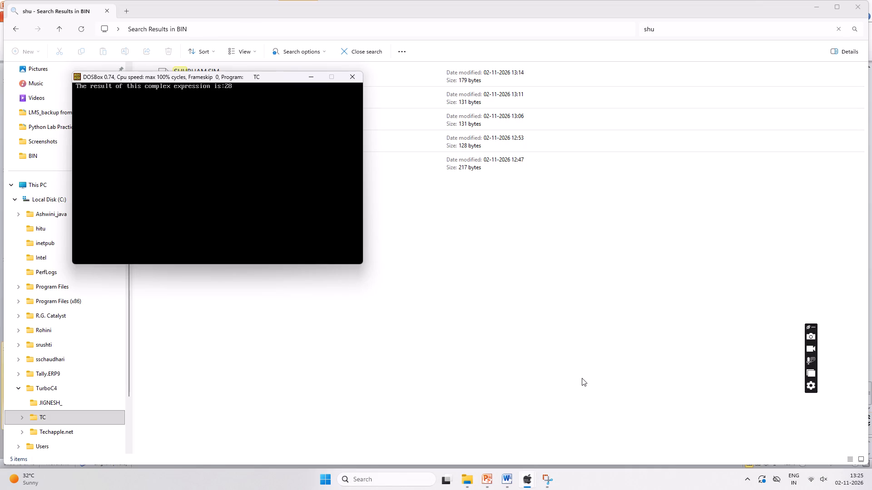
key(ctrl+alt+Return)
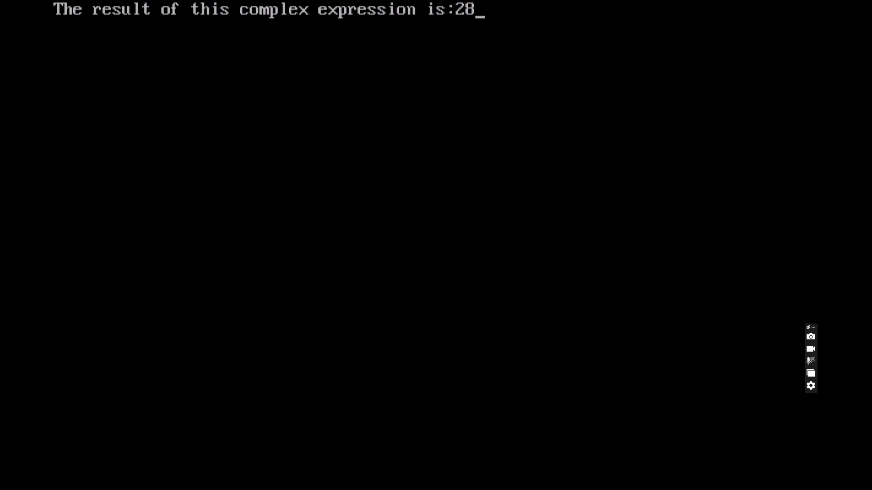
key(BackSpace)
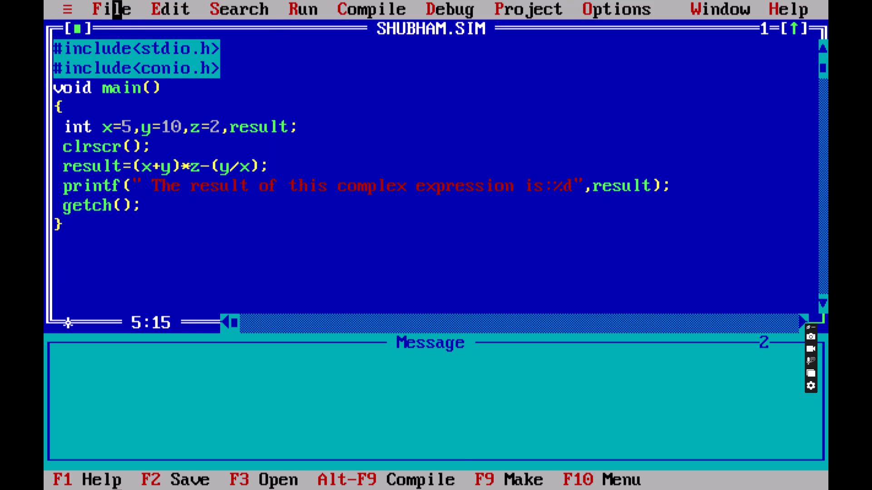
Save the complex expression program under the new file name shubham.complex.
click(436, 245)
click(436, 245)
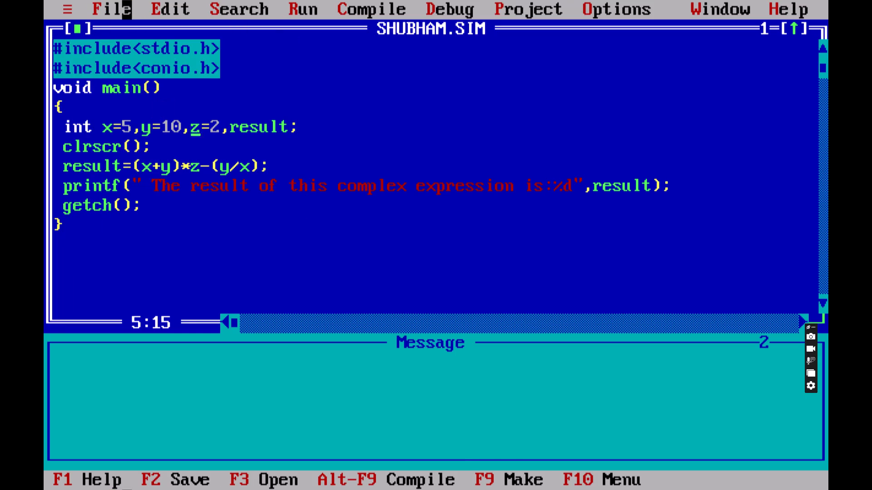
click(436, 245)
click(436, 245)
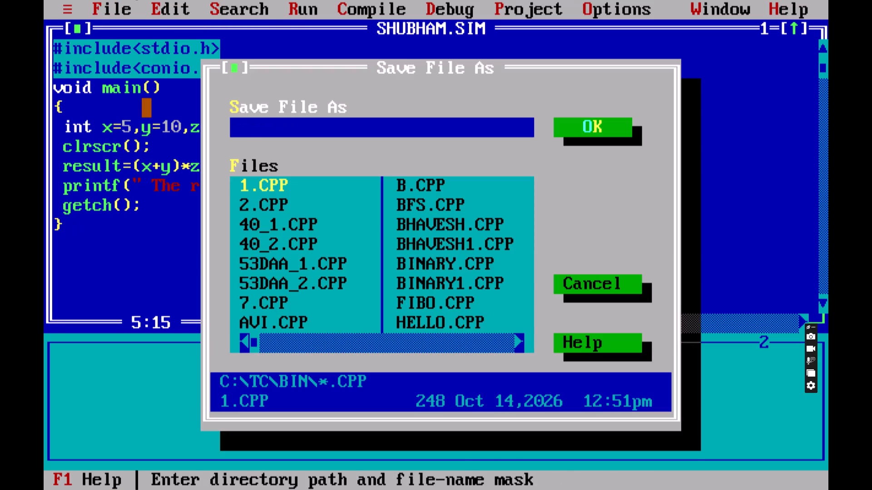
text(shubhamn)
key(BackSpace)
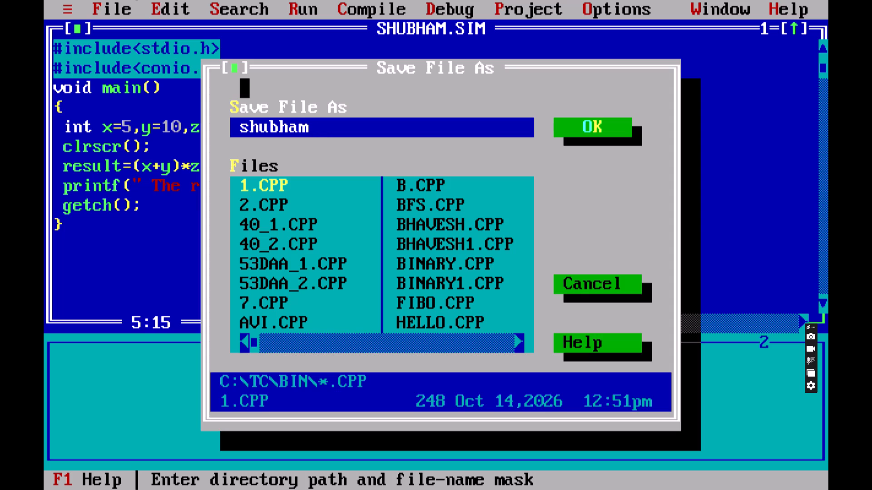
key(period)
text(compole)
key(x)
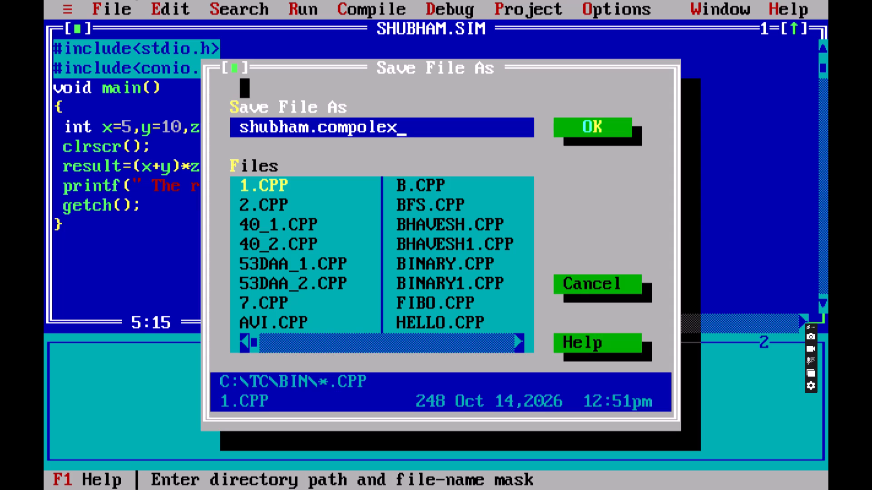
key(Left)
key(Left)
key(Left)
key(BackSpace)
key(Return)
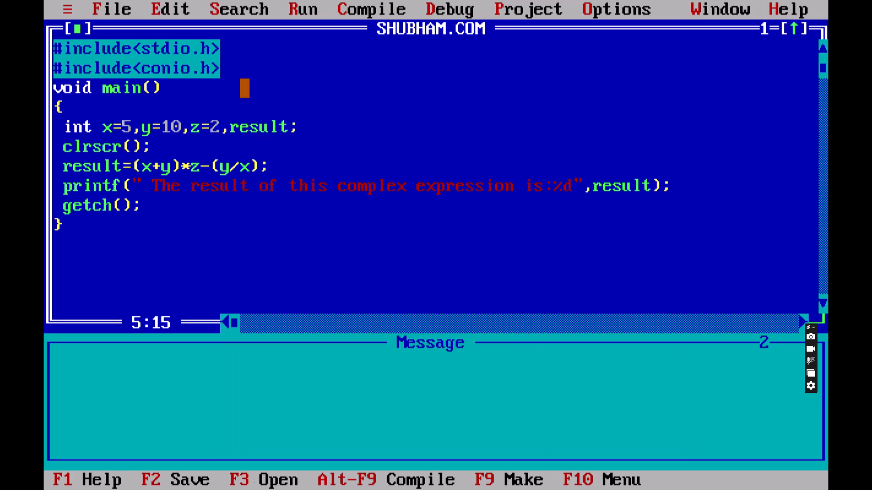
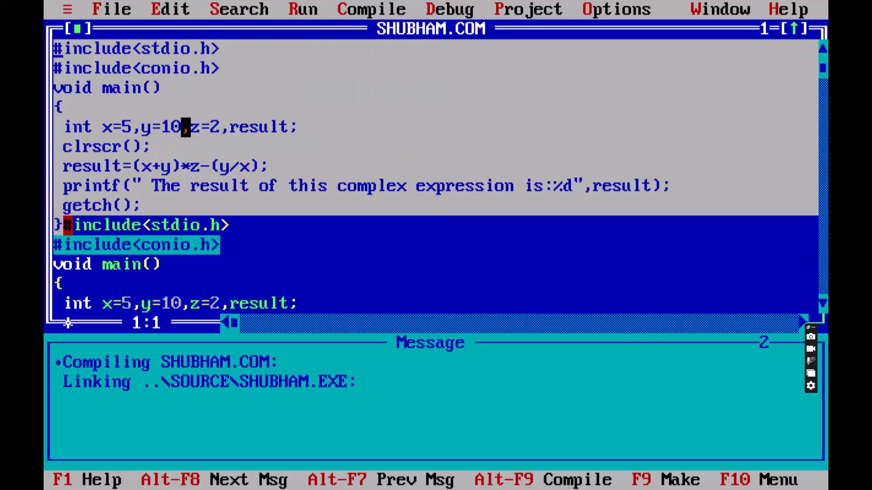
Delete the duplicate copy of the complex expression program that follows the first closing brace in SHUBHAM.COM.
click(436, 245)
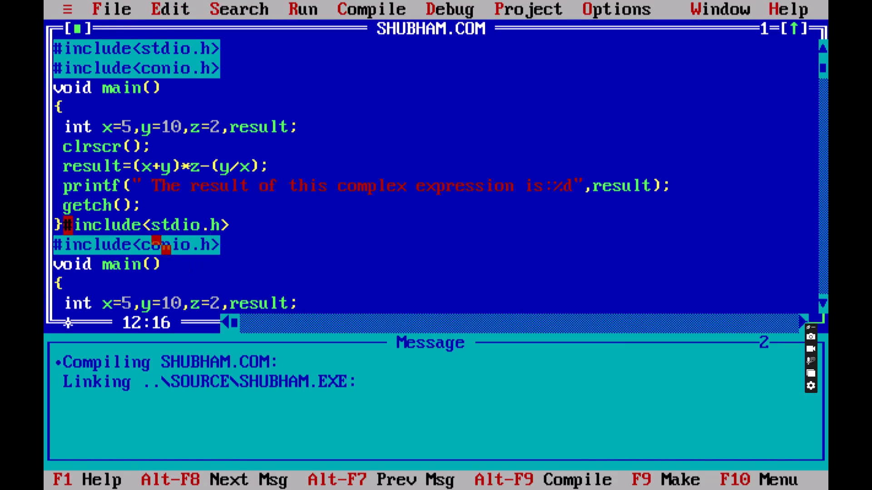
scroll(436, 245, down, 11)
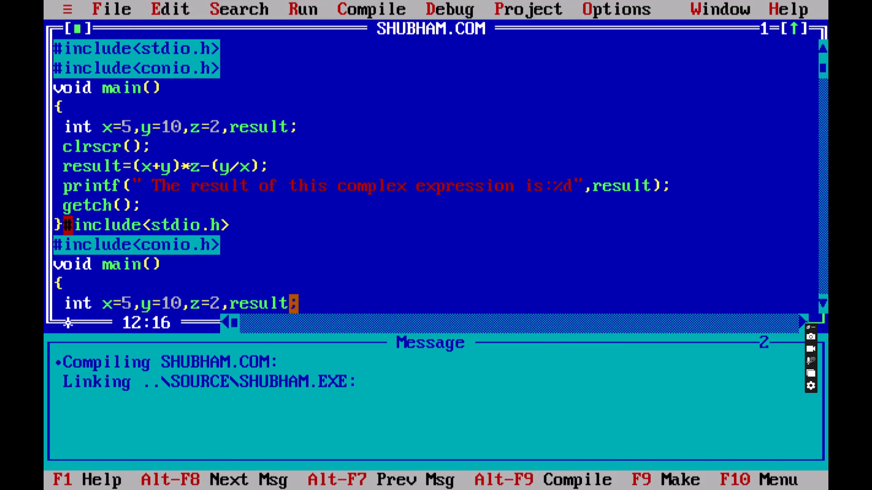
key(Down)
key(Down)
key(Down)
key(Down)
key(Down)
key(Down)
key(Down)
key(Down)
key(Down)
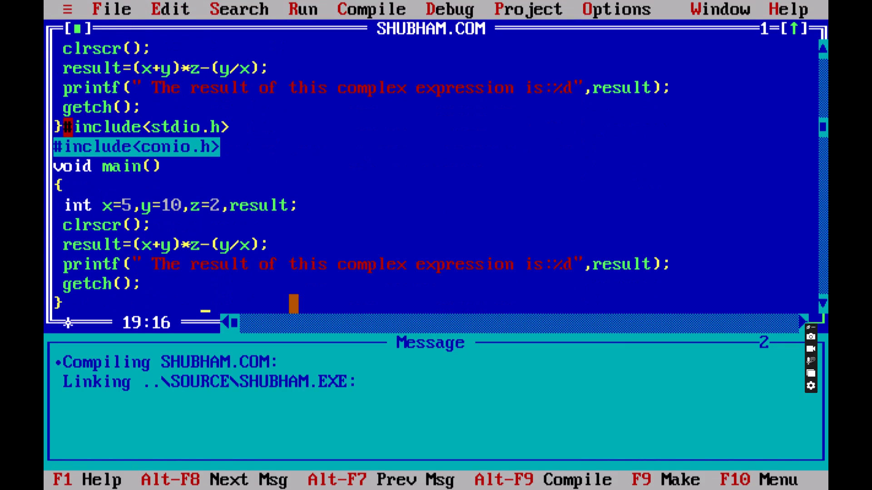
key(BackSpace)
key(BackSpace)
key(BackSpace)
key(BackSpace)
key(BackSpace)
key(BackSpace)
key(BackSpace)
key(BackSpace)
key(BackSpace)
key(BackSpace)
key(BackSpace)
key(BackSpace)
key(BackSpace)
key(BackSpace)
key(BackSpace)
key(BackSpace)
key(BackSpace)
key(BackSpace)
key(BackSpace)
key(BackSpace)
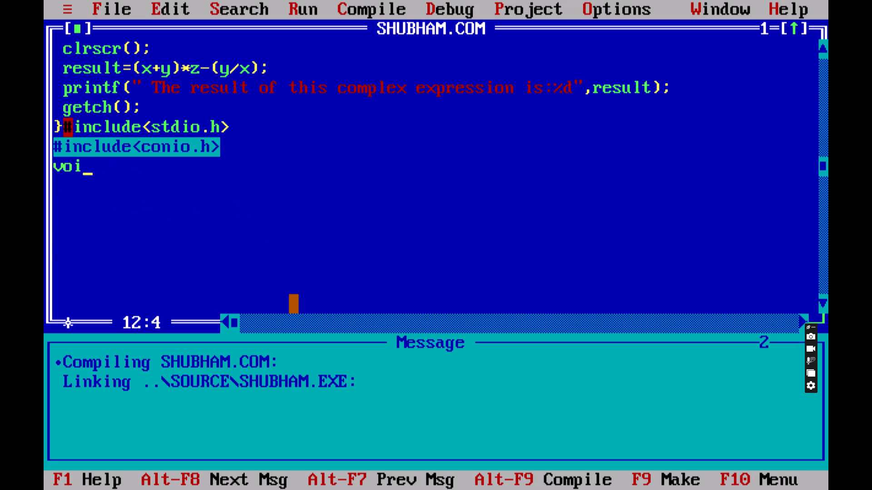
key(BackSpace)
key(BackSpace)
key(BackSpace)
key(BackSpace)
key(BackSpace)
key(BackSpace)
key(BackSpace)
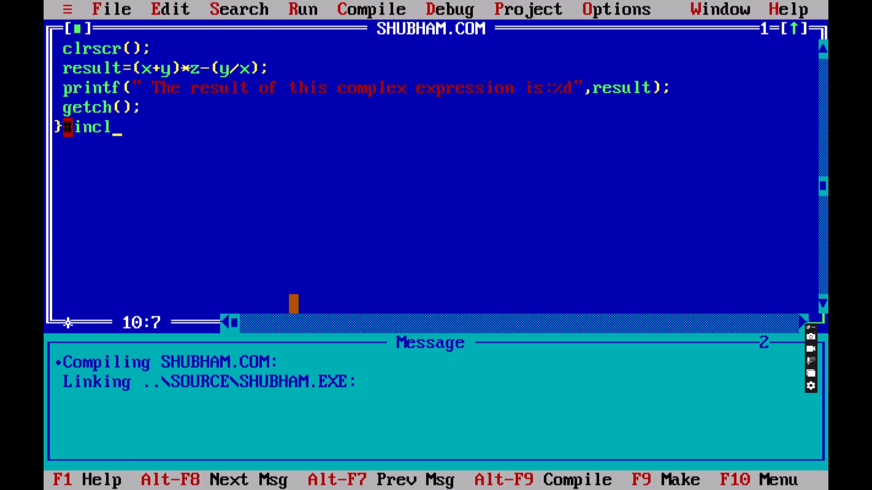
key(BackSpace)
key(BackSpace)
key(BackSpace)
key(BackSpace)
key(BackSpace)
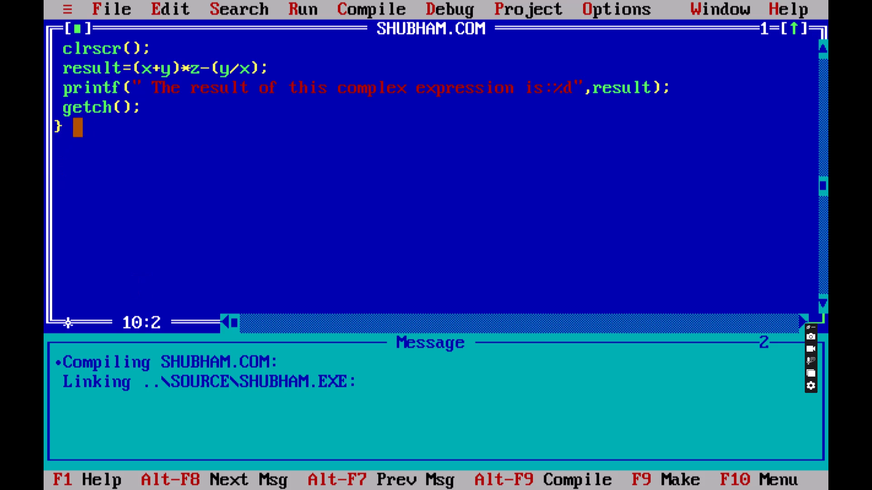
Select the whole remaining complex expression program, copy it, and clear the selection.
click(436, 245)
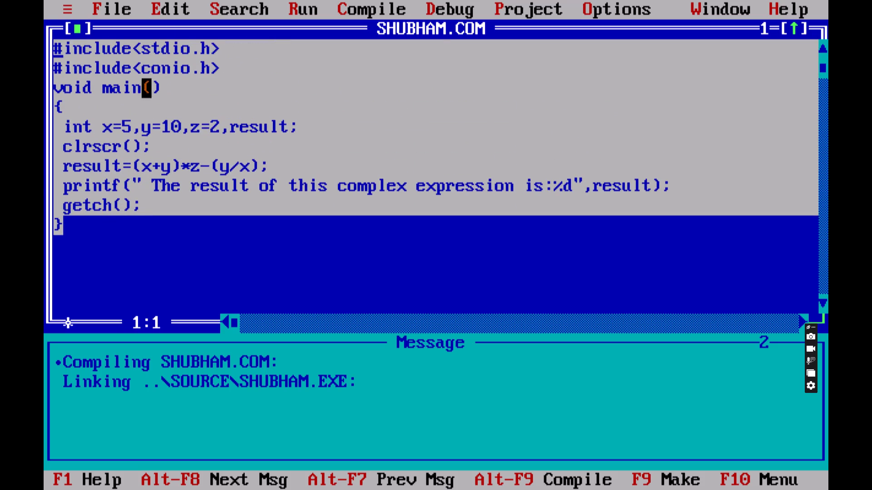
click(436, 245)
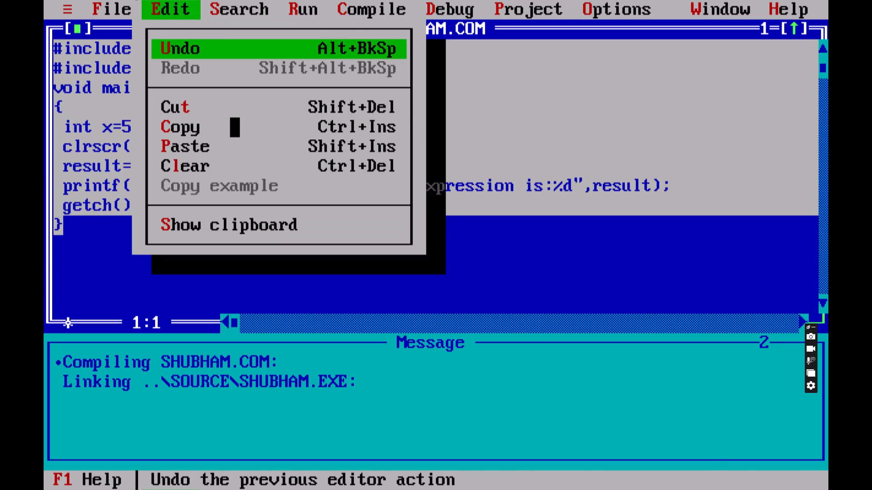
click(436, 245)
click(436, 245)
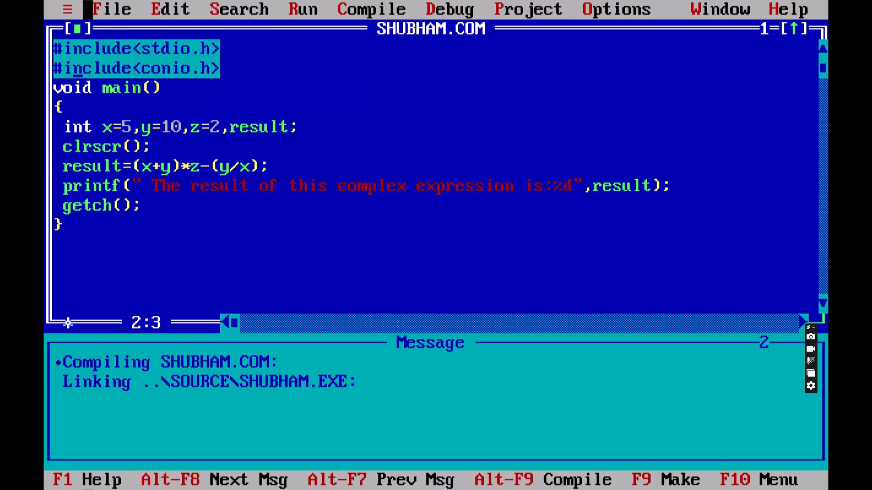
click(436, 245)
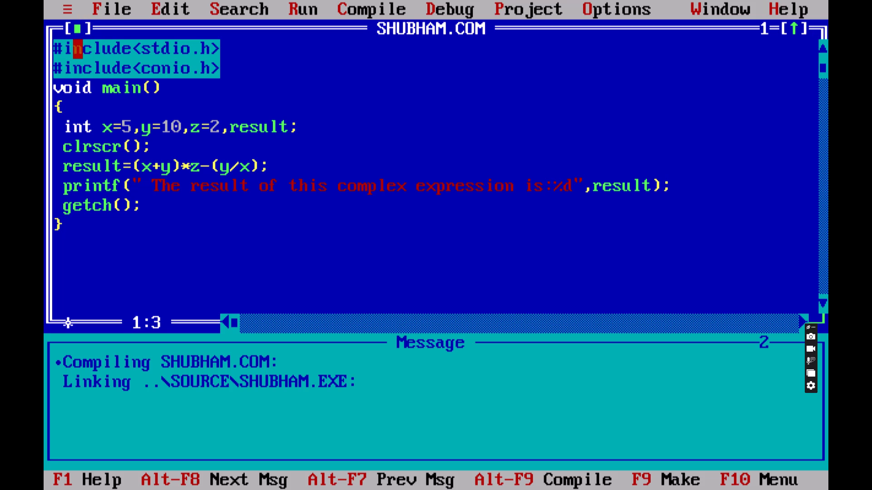
Save the cleaned-up code to SHUBHAM.COM.
click(436, 245)
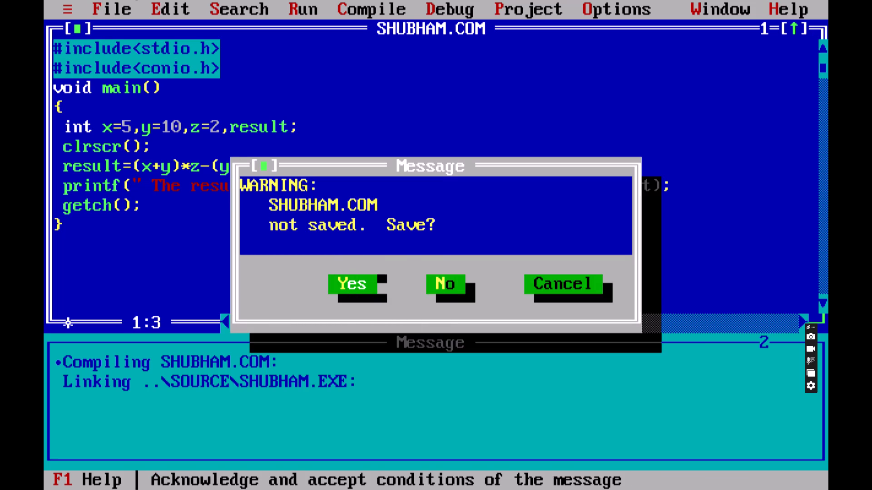
click(436, 245)
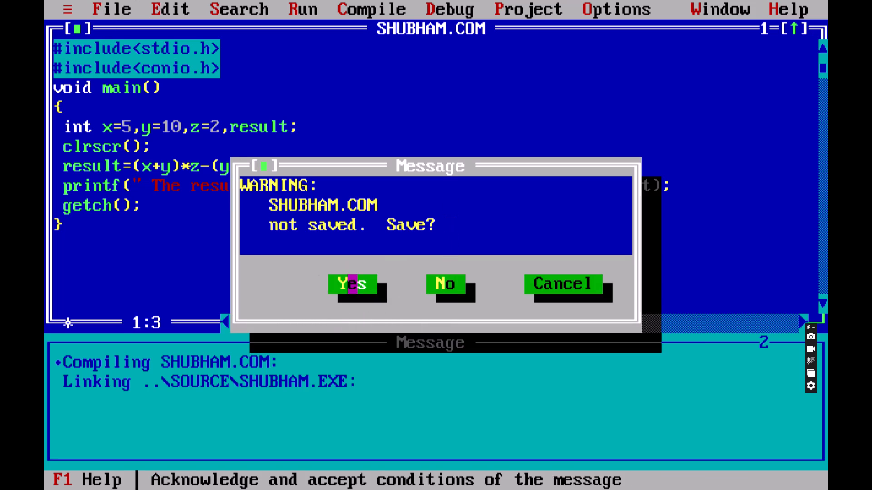
click(436, 245)
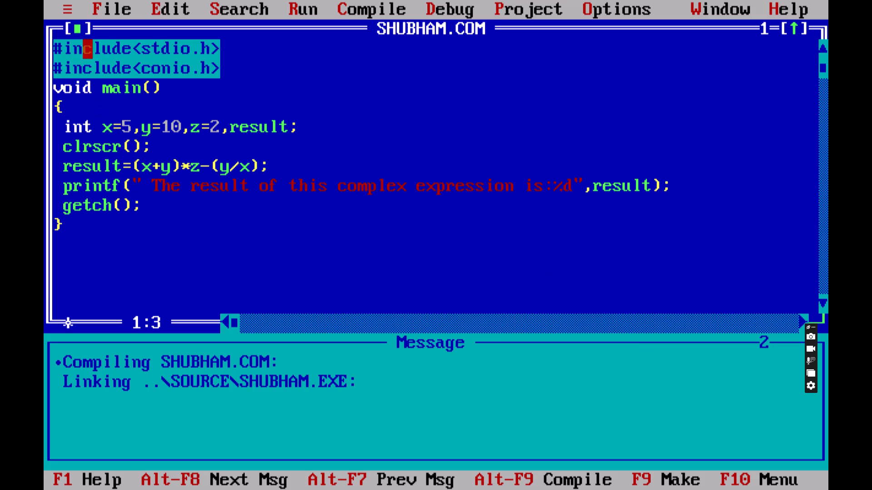
click(436, 245)
click(436, 245)
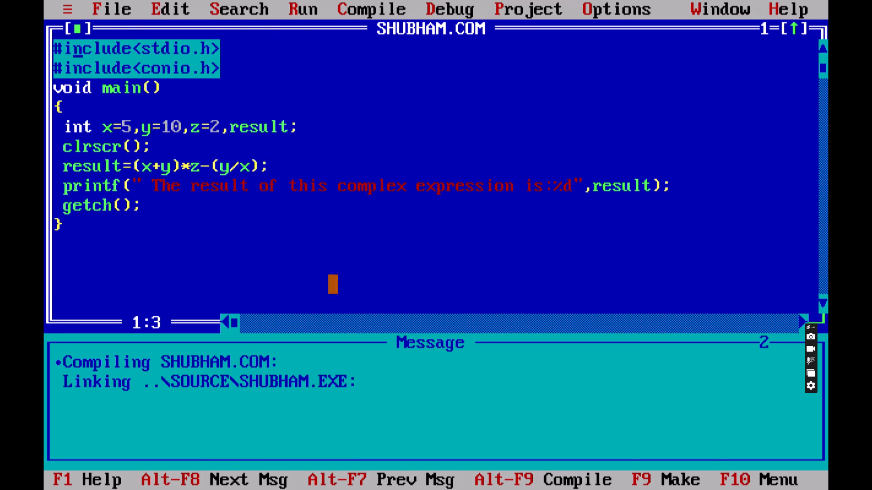
Leave Turbo C's full-screen mode, switch to File Explorer and close the search results window.
key(ctrl+alt+Return)
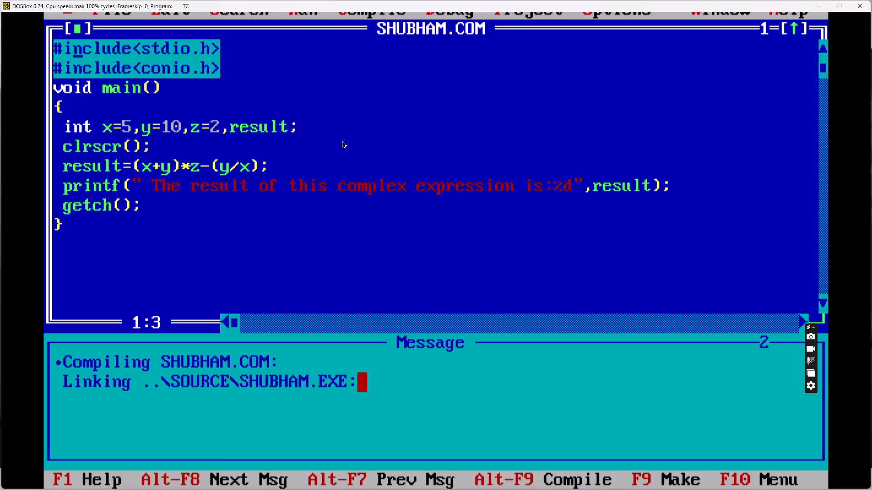
click(312, 80)
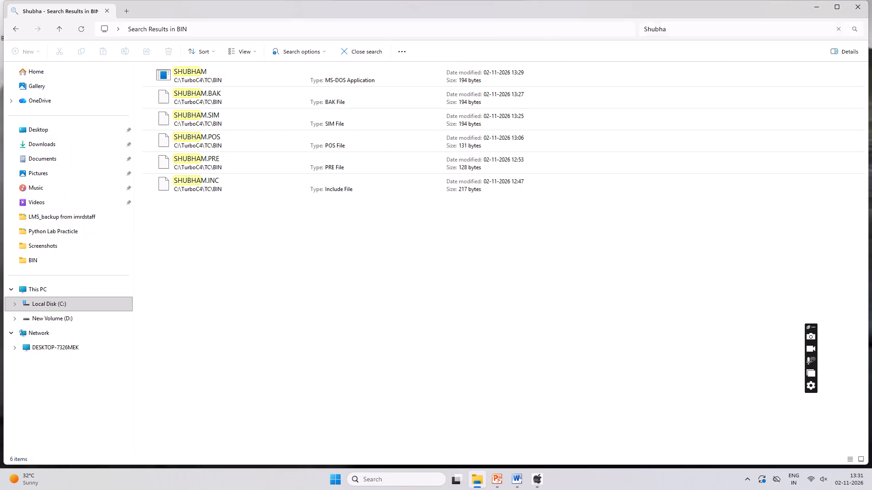
click(861, 7)
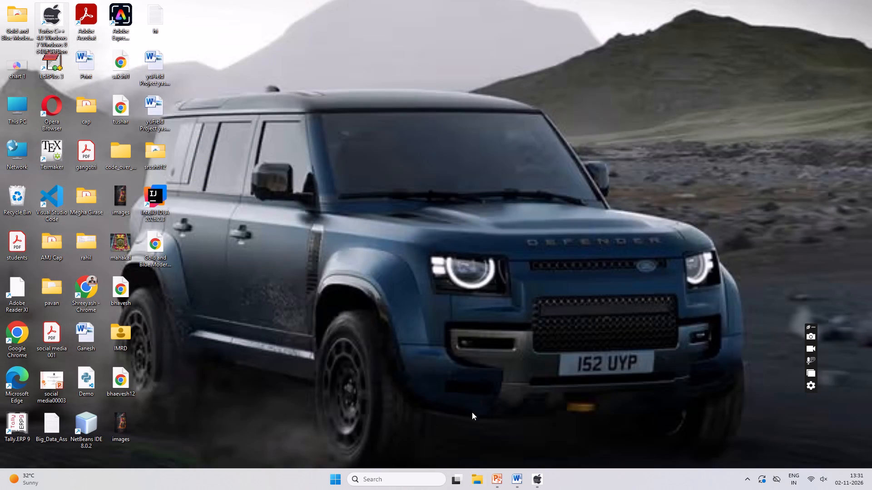
Open a new File Explorer window and go to the TurboC4\TC\BIN folder on Local Disk (C:).
click(468, 470)
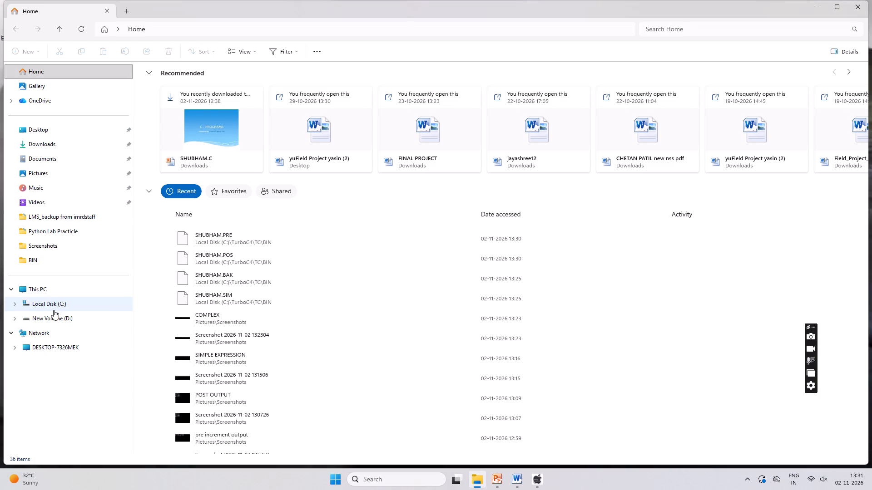
click(54, 310)
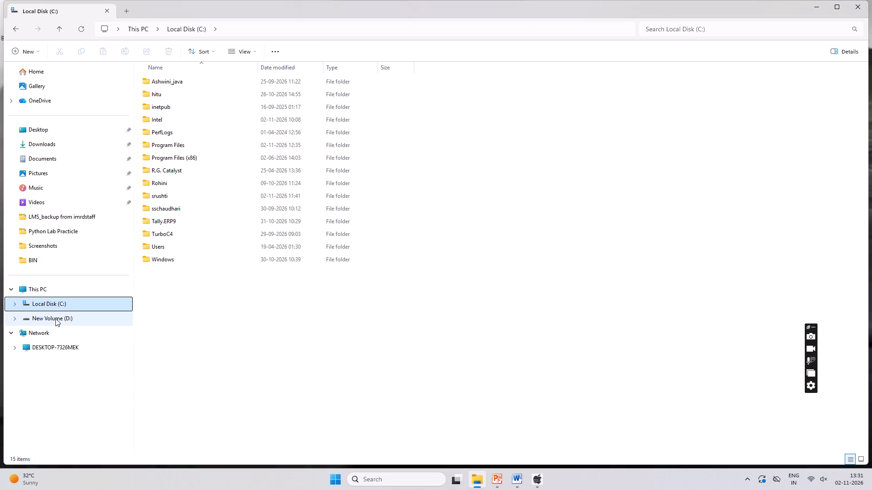
click(58, 292)
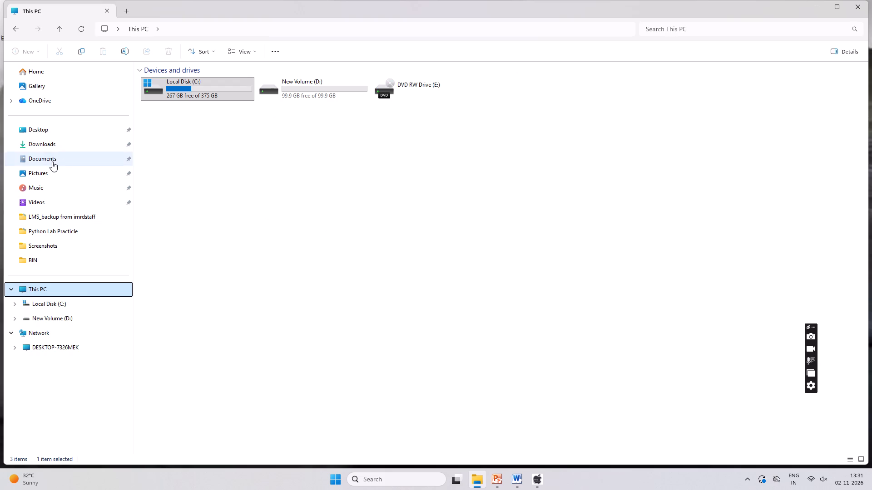
click(152, 101)
drag(154, 84, 158, 85)
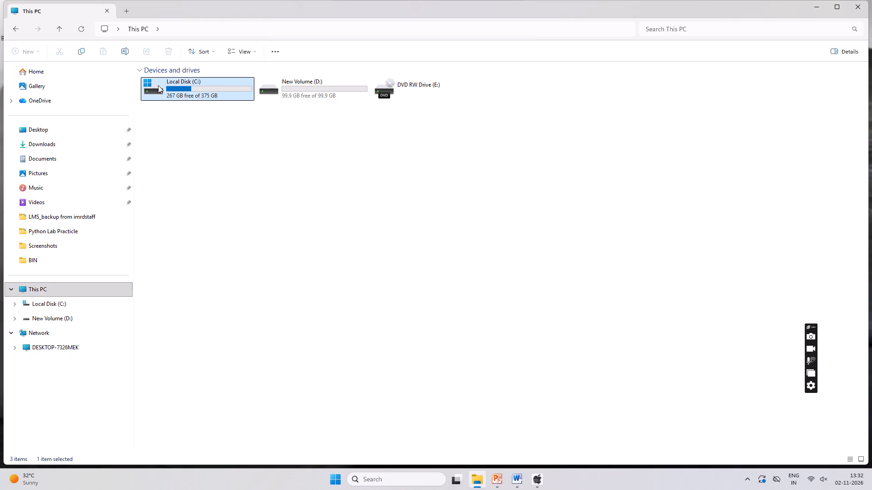
double_click(140, 92)
double_click(181, 97)
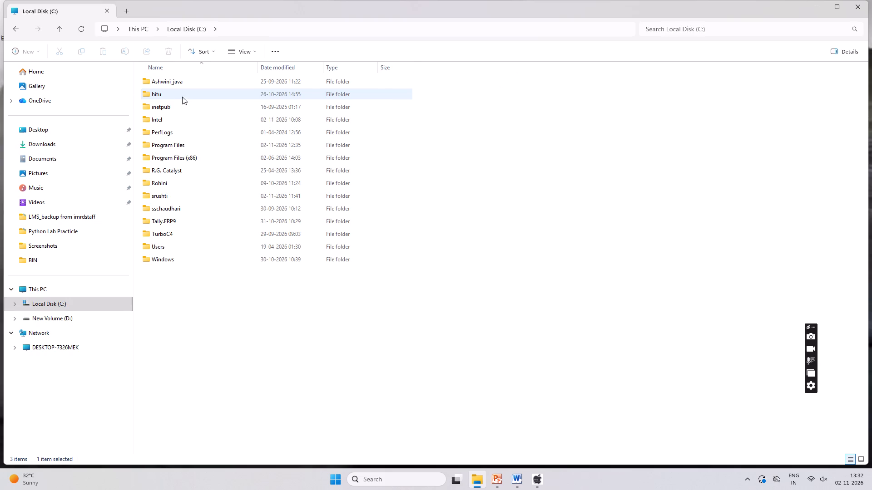
double_click(171, 228)
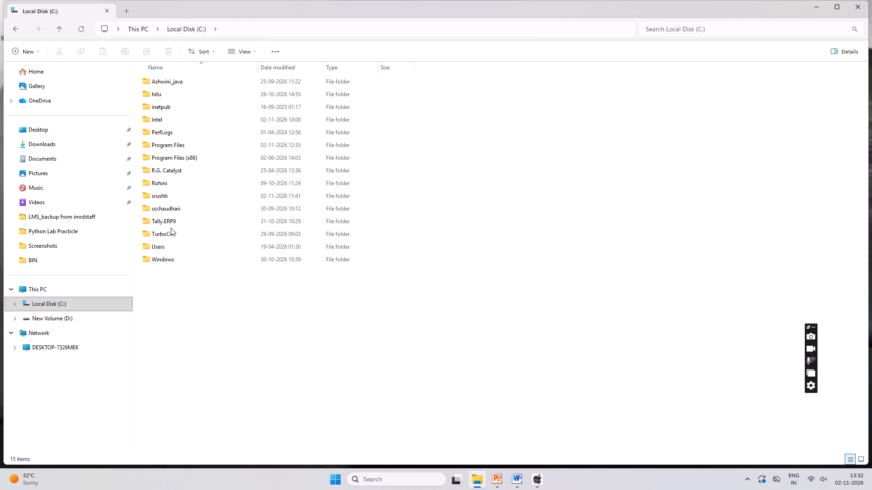
double_click(171, 230)
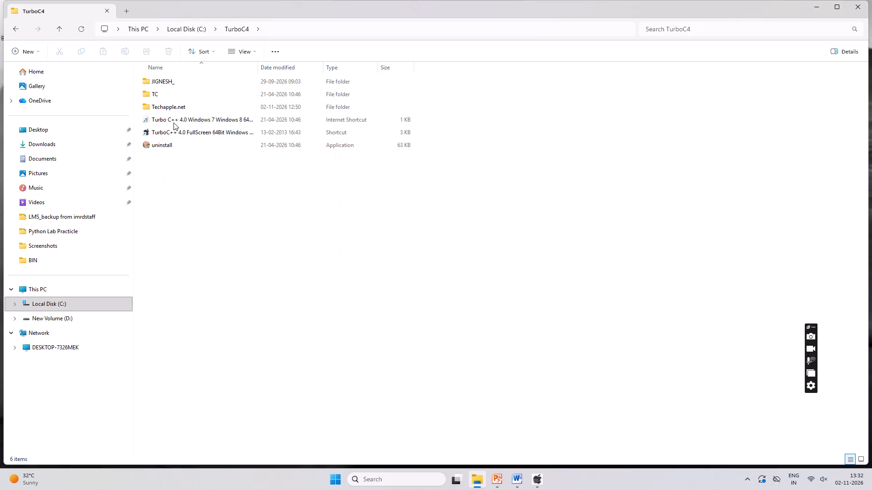
double_click(167, 99)
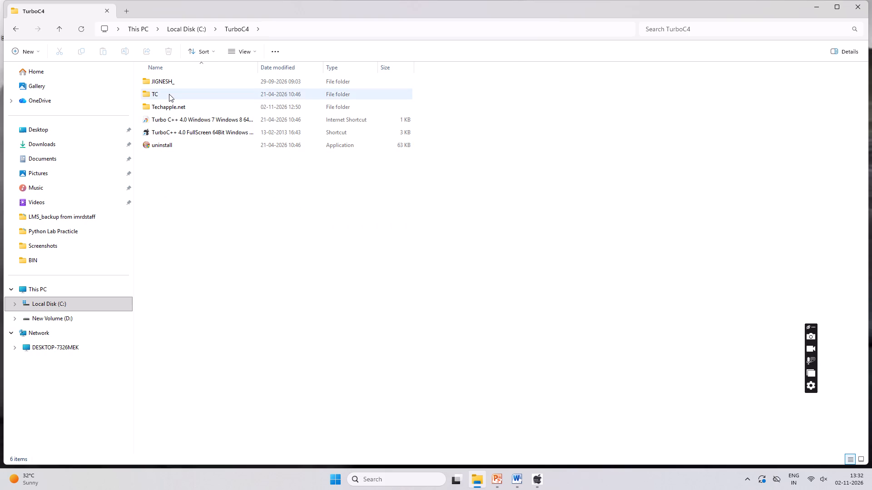
double_click(169, 94)
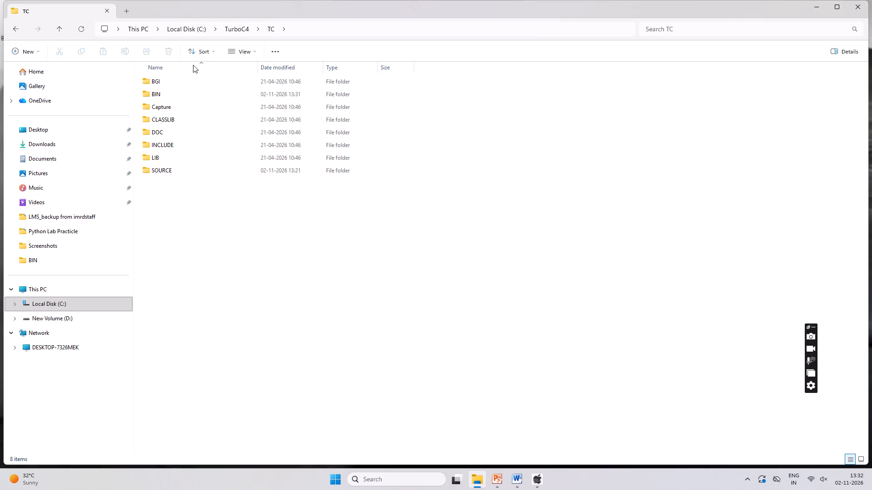
double_click(198, 95)
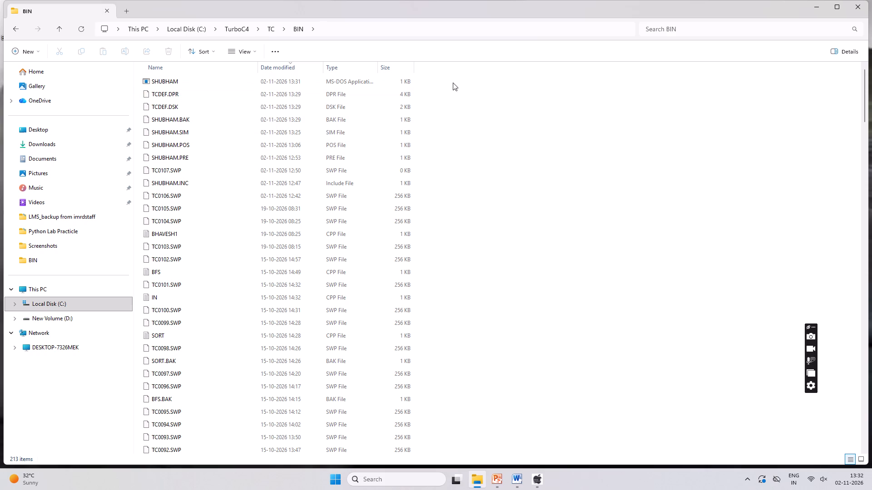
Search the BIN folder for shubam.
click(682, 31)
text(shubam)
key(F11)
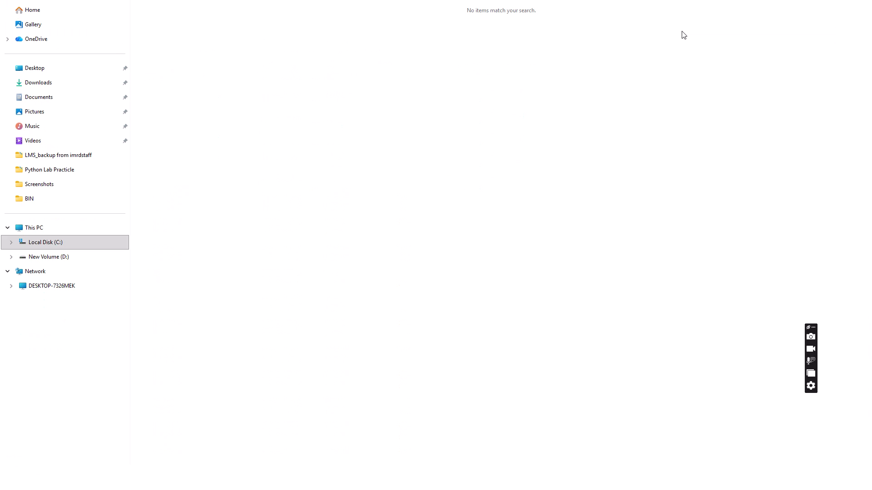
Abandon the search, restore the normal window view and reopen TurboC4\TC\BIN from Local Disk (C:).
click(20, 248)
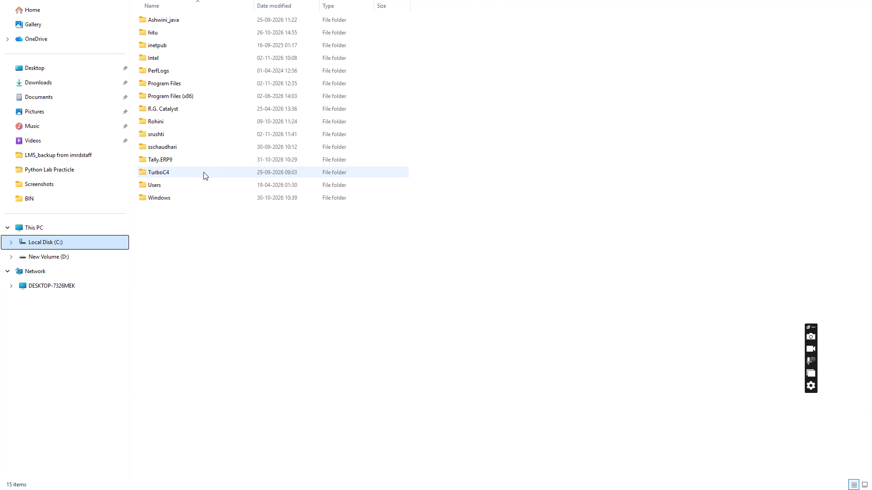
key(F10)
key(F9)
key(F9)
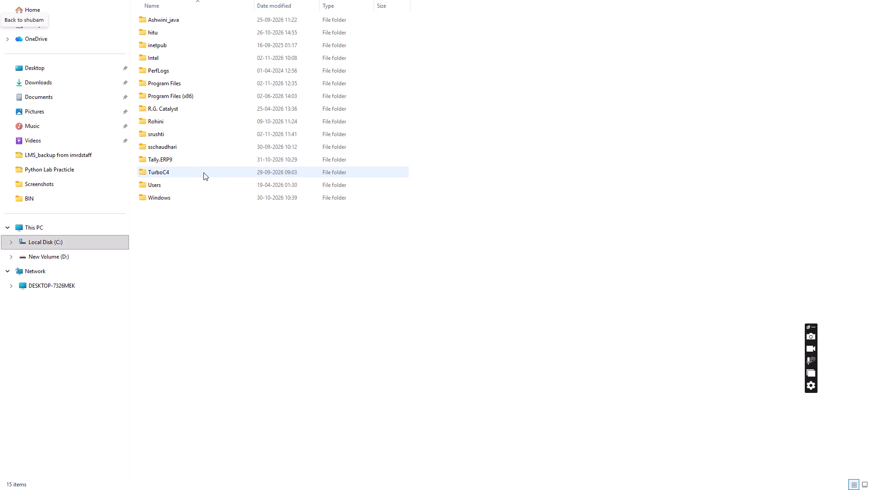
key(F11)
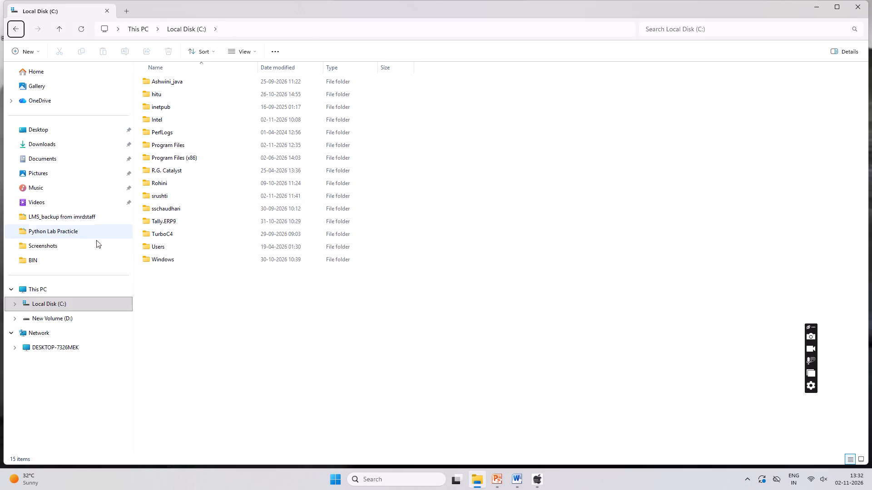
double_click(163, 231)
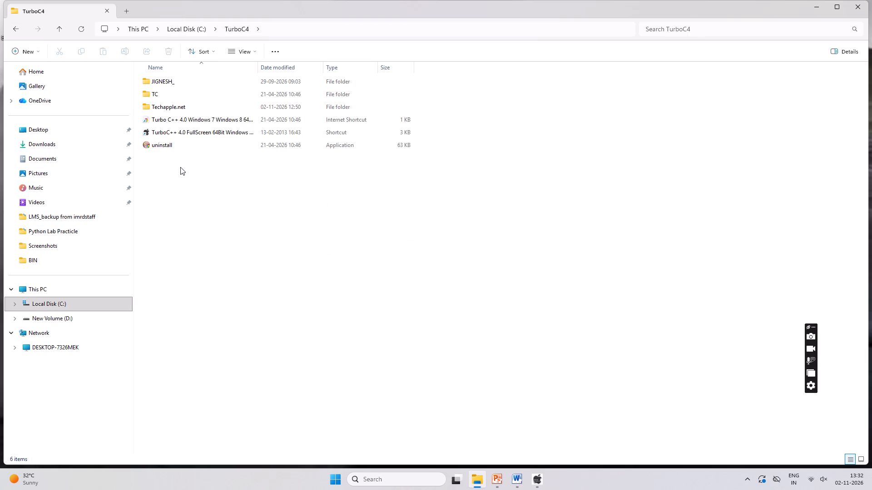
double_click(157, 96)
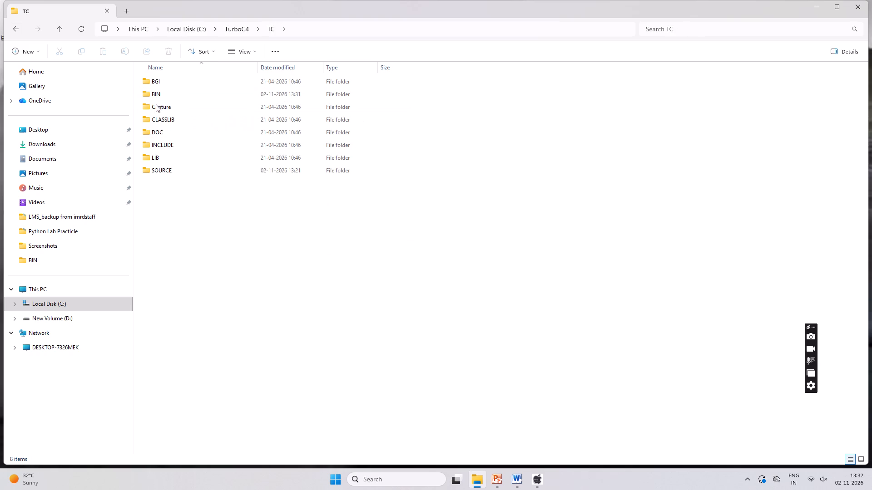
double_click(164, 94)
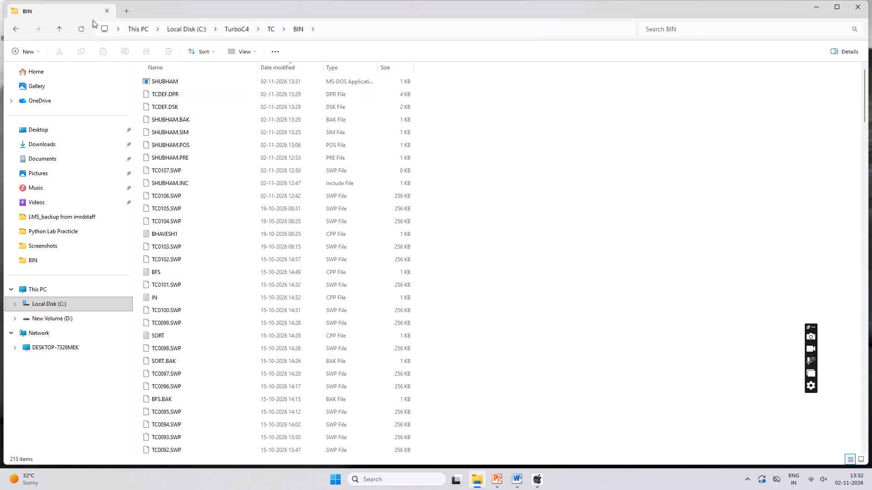
Search the BIN folder for shubham.
click(83, 27)
click(661, 29)
text(shubham)
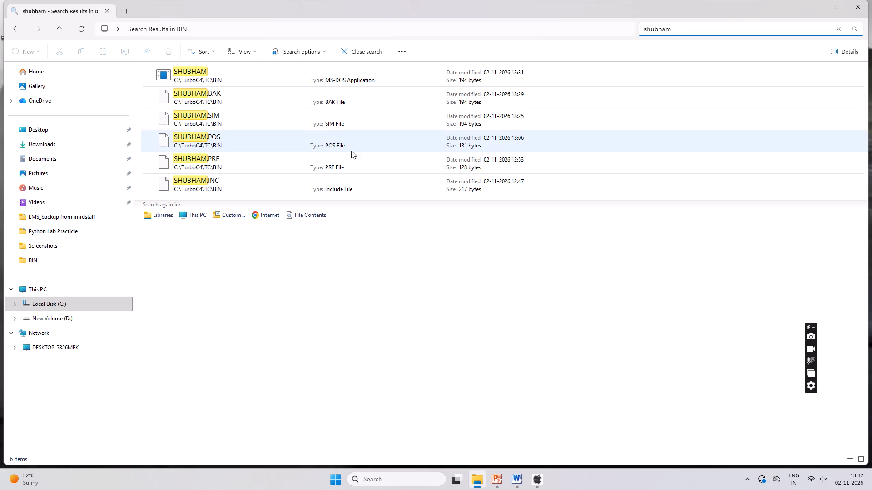
Repeat the shubham search in Libraries and across This PC.
click(152, 216)
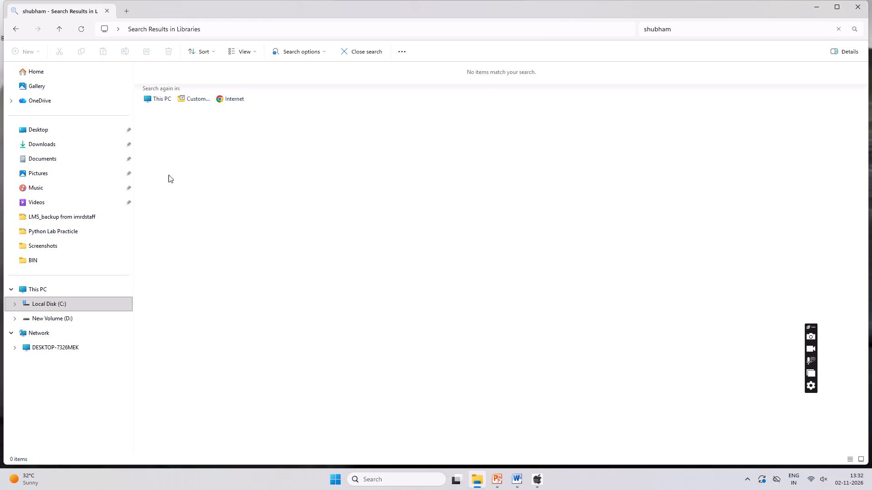
click(151, 96)
click(163, 107)
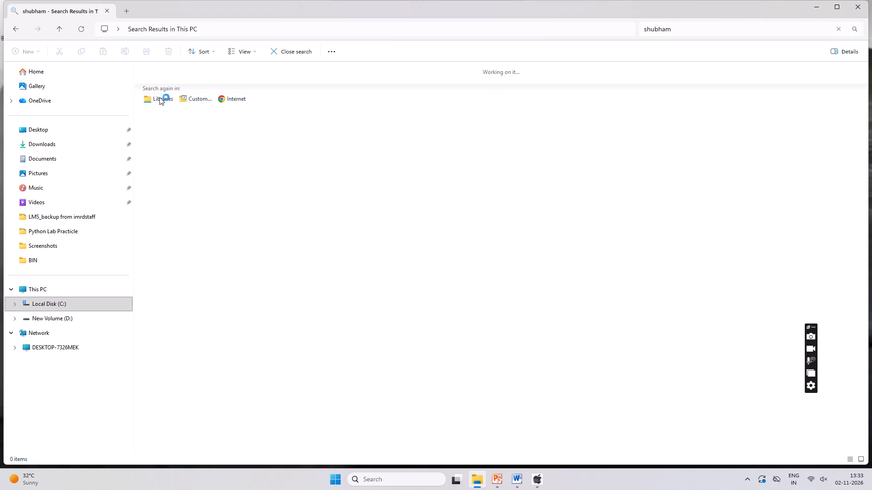
click(159, 96)
click(141, 97)
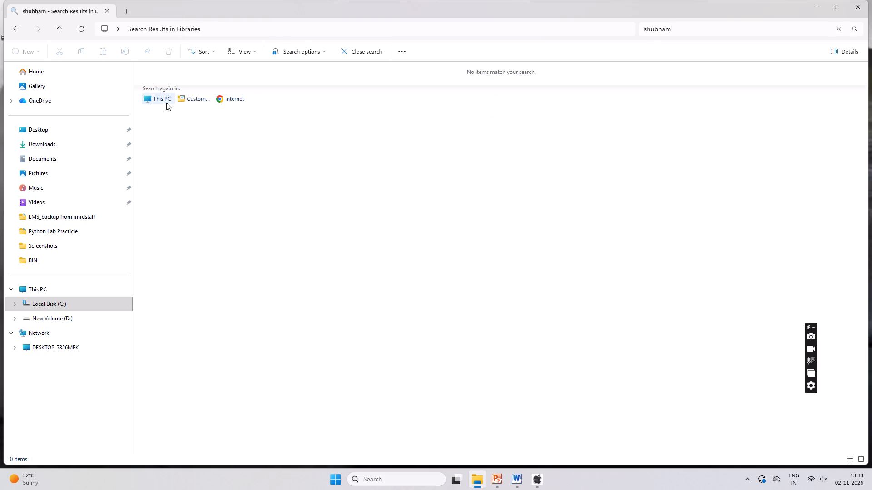
click(146, 102)
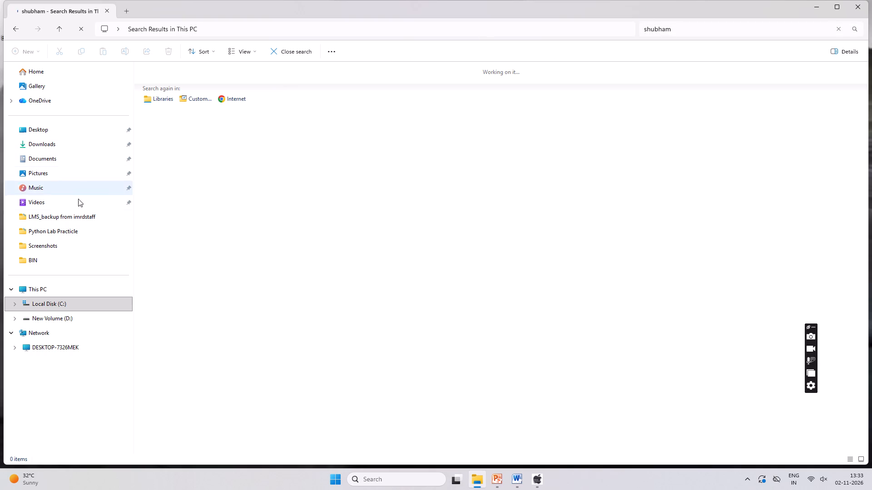
Reopen TurboC4\TC\BIN from Local Disk (C:) and look through its files for the saved program source.
double_click(64, 307)
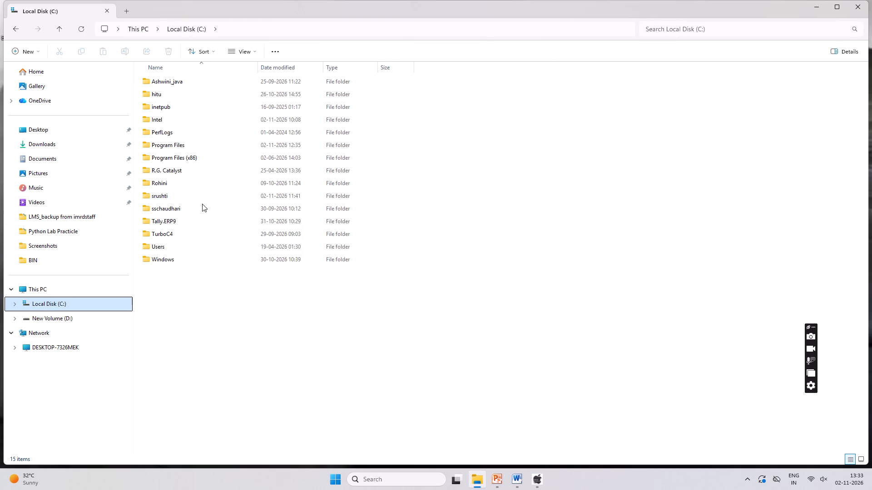
double_click(188, 229)
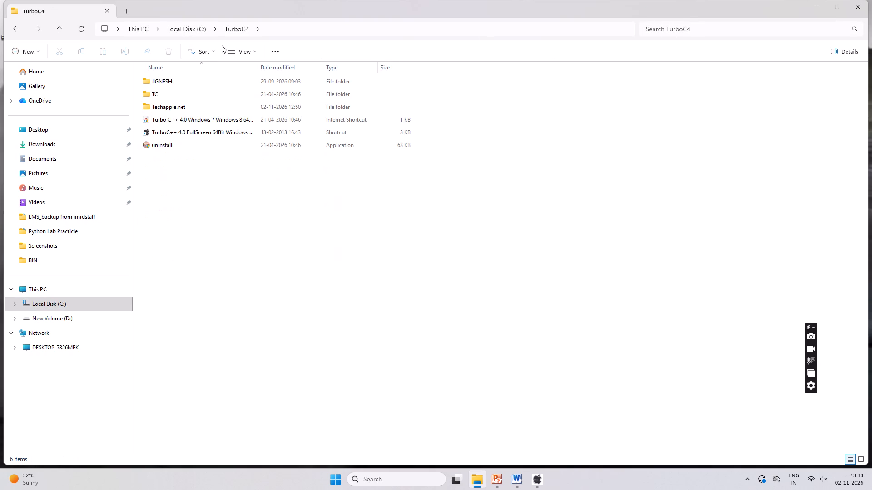
double_click(204, 94)
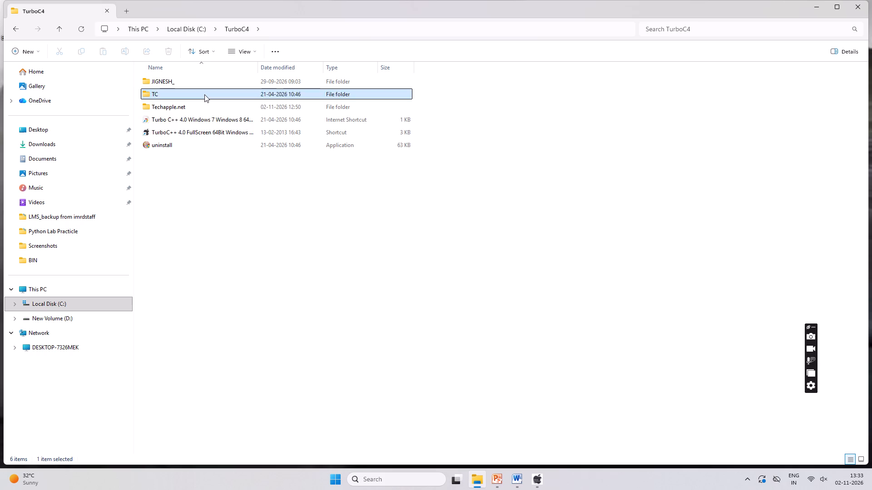
double_click(199, 98)
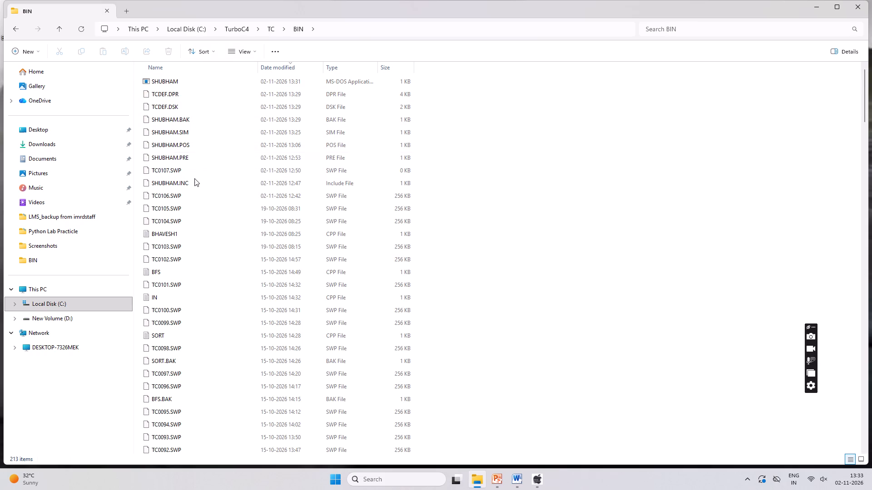
scroll(187, 219, down, 4)
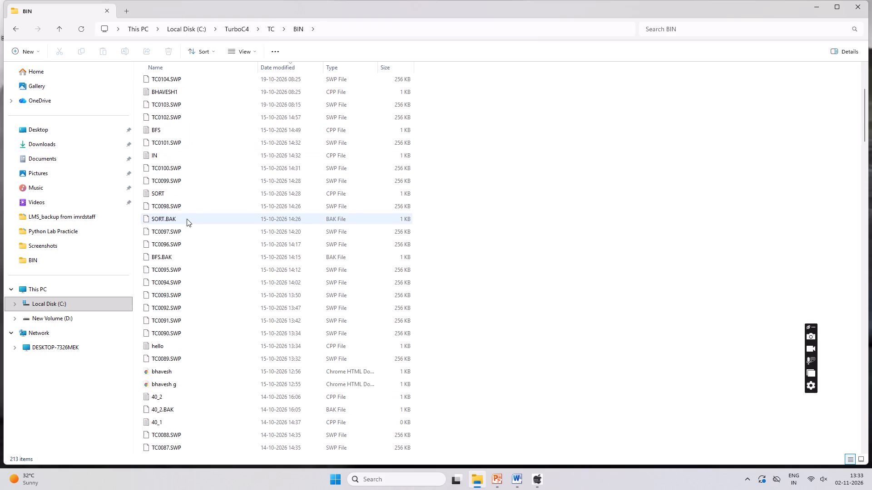
scroll(187, 219, down, 20)
scroll(187, 219, down, 6)
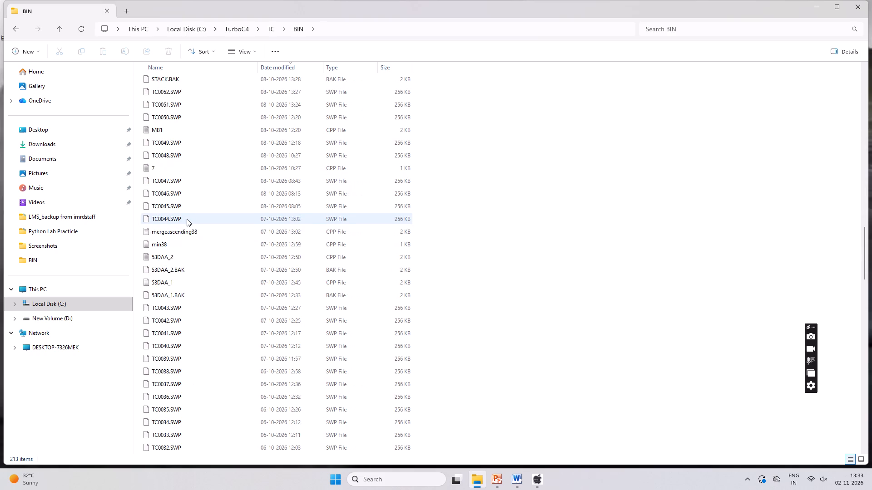
scroll(187, 219, down, 5)
scroll(186, 219, up, 20)
scroll(186, 219, up, 5)
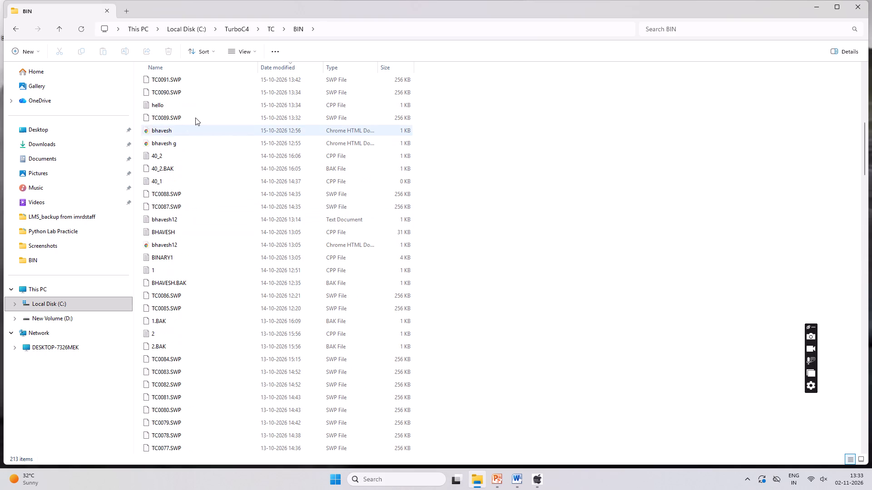
Sort the BIN files in ascending order, look through them for the program source and close the File Explorer window.
click(207, 48)
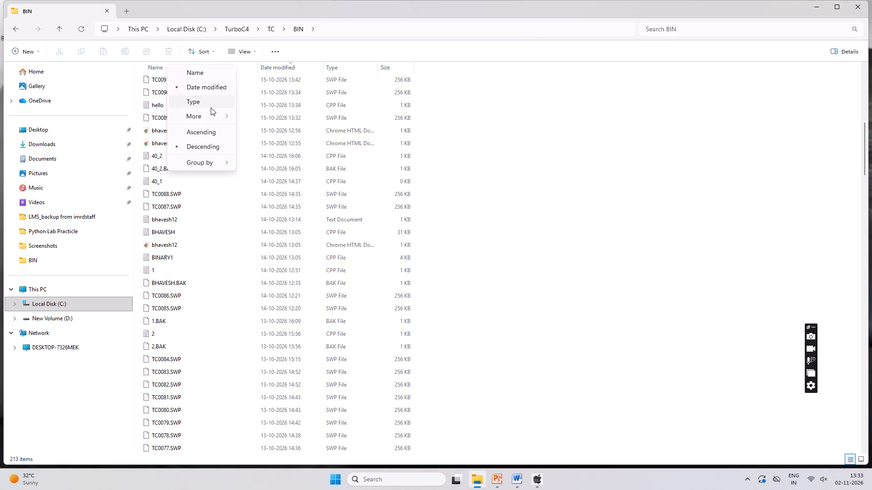
click(203, 133)
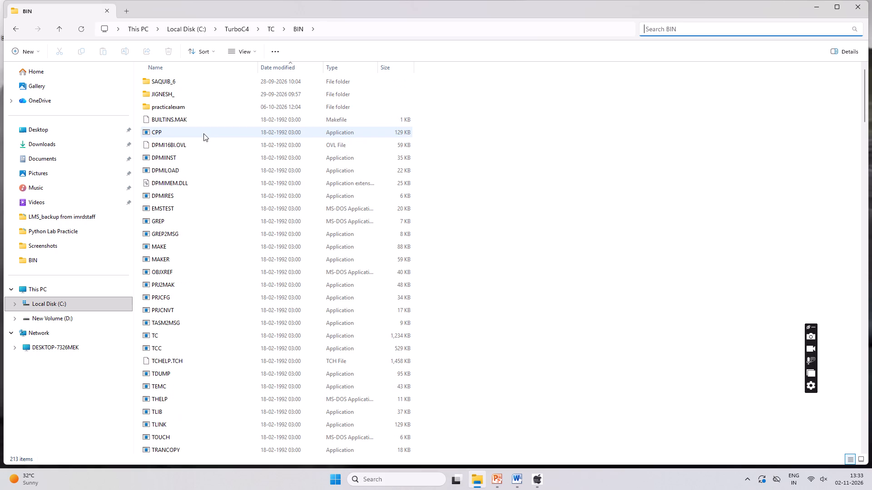
scroll(203, 133, up, 12)
scroll(203, 133, down, 5)
scroll(203, 133, up, 6)
scroll(180, 81, down, 11)
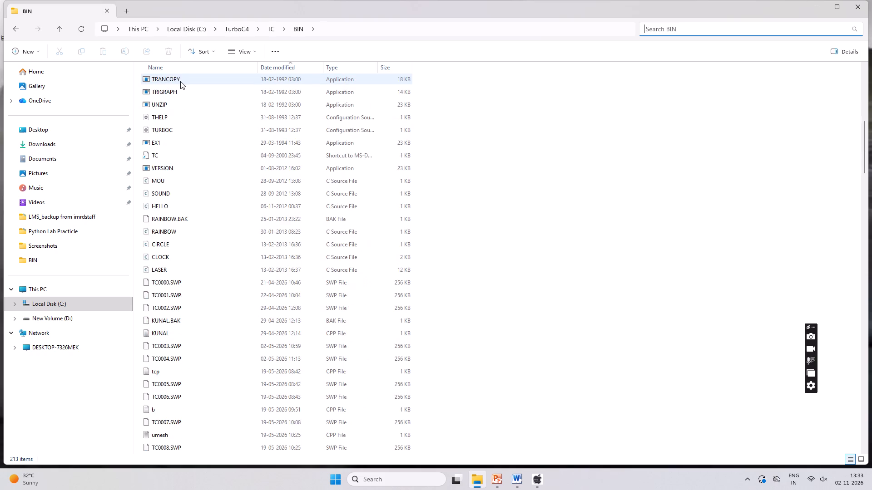
scroll(180, 81, down, 18)
scroll(180, 81, down, 6)
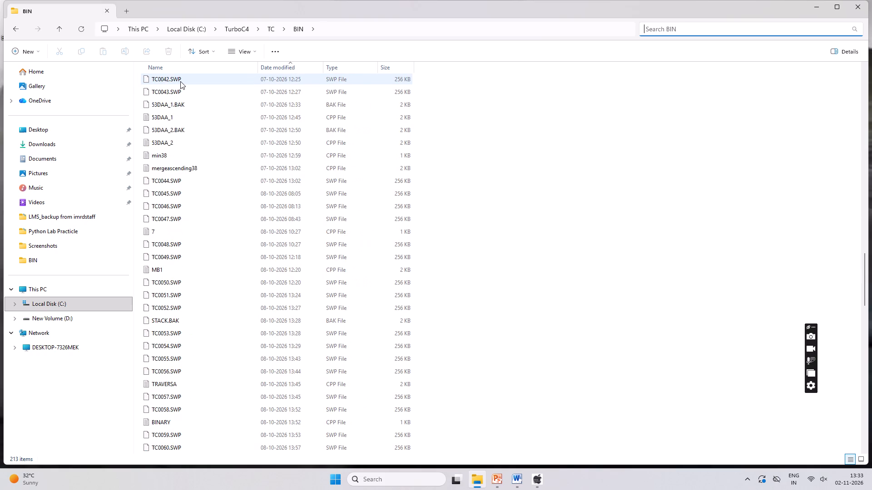
scroll(180, 81, down, 20)
scroll(180, 81, down, 5)
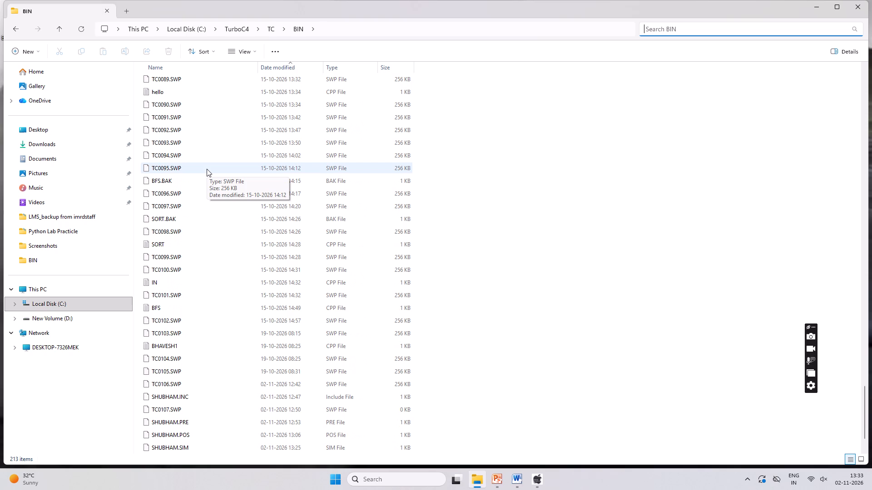
scroll(207, 169, down, 5)
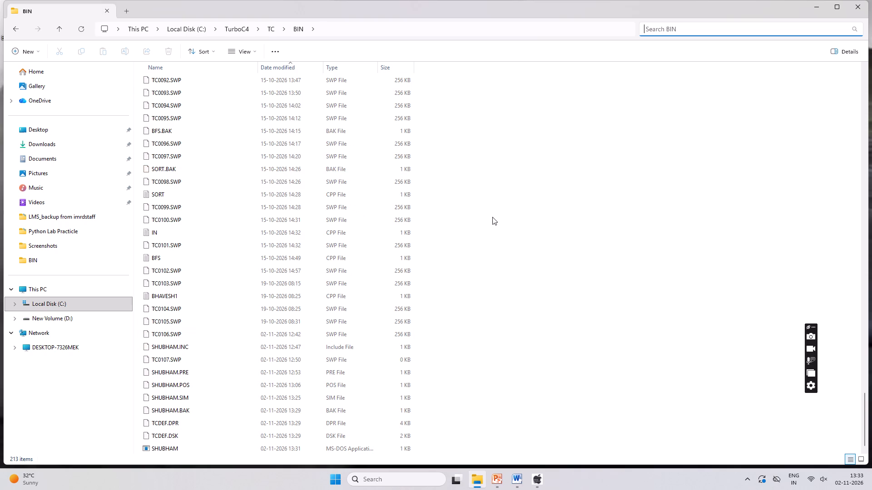
click(676, 34)
click(856, 4)
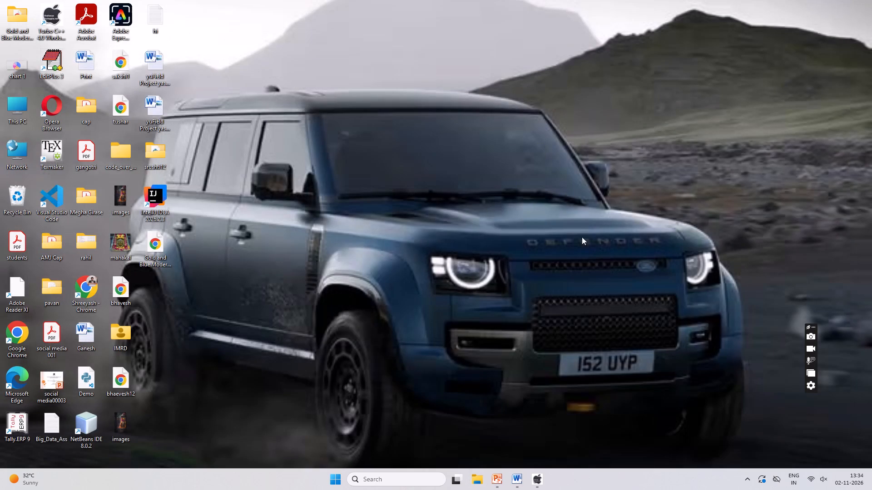
Switch to Word, close the SHUBHAM document and return to slide 13 in PowerPoint.
click(506, 483)
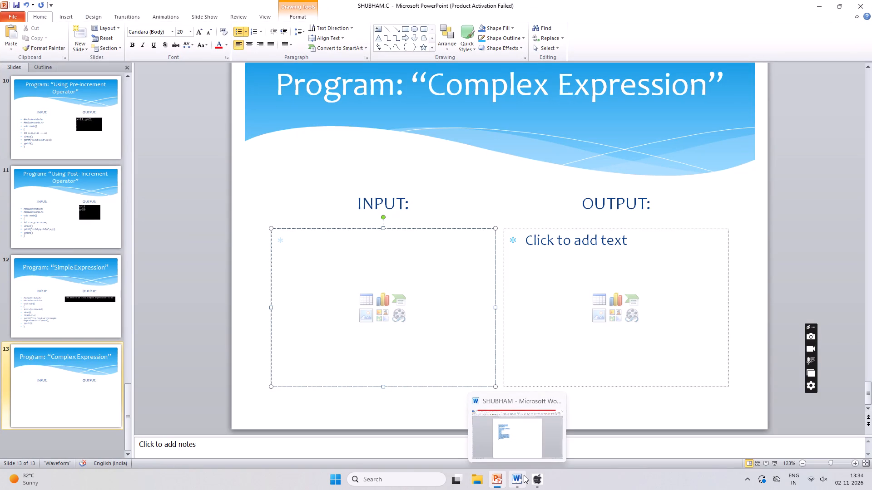
click(518, 478)
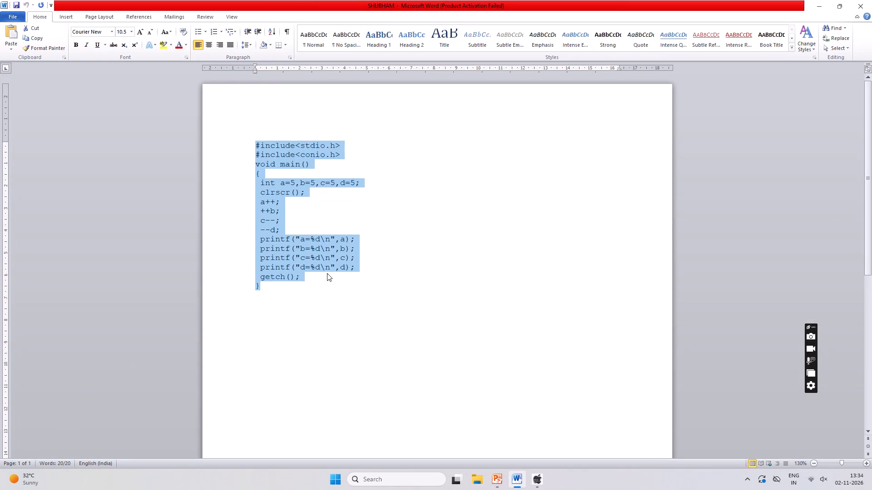
click(855, 11)
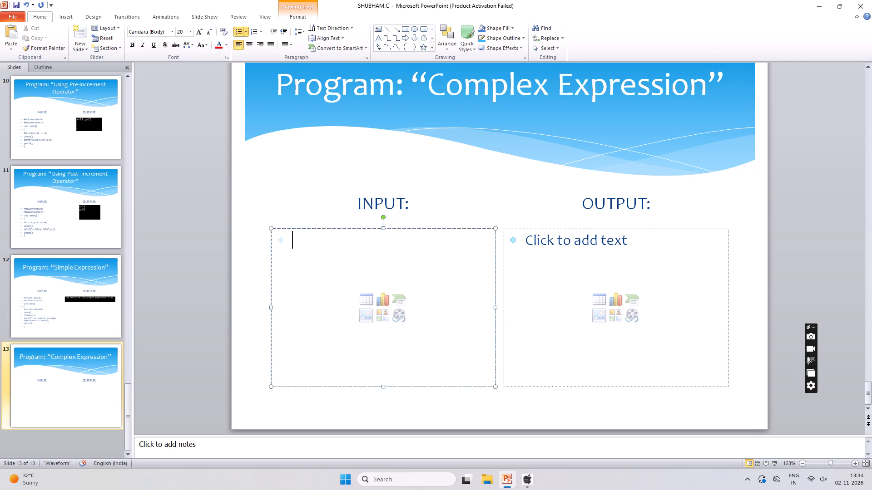
Enter the lines #include<stdio.h> and #include<conio.h> in the text placeholder under INPUT on the Complex Expression slide.
key(shift+numbersign)
key(i)
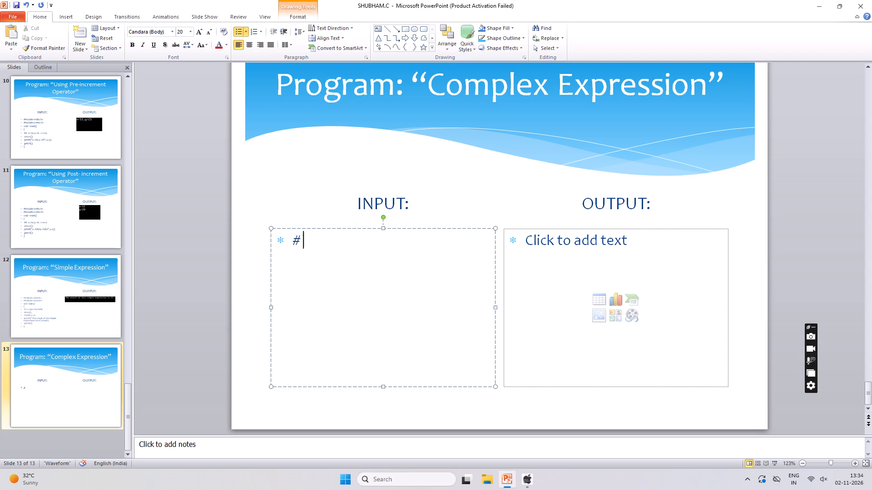
text(nclude<stdio.H)
key(BackSpace)
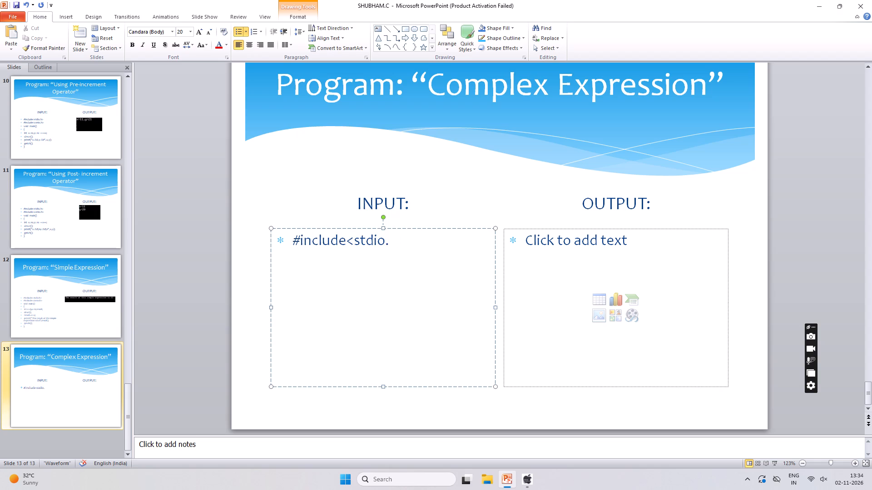
text(h>)
key(Return)
key(backslash)
key(BackSpace)
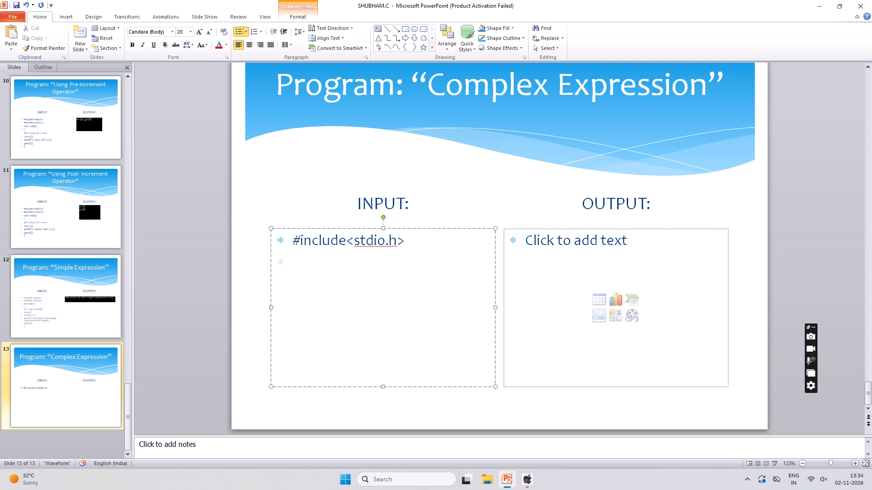
key(shift+numbersign)
text(include)
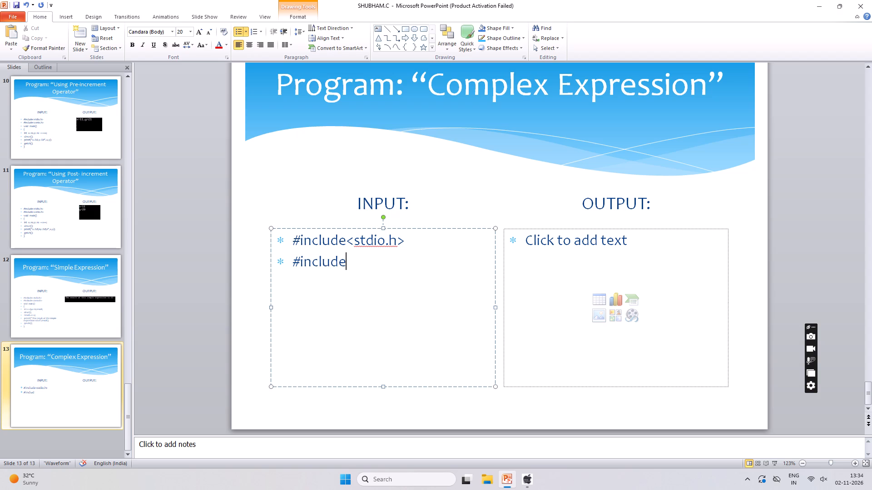
text(<conio)
text(.hg)
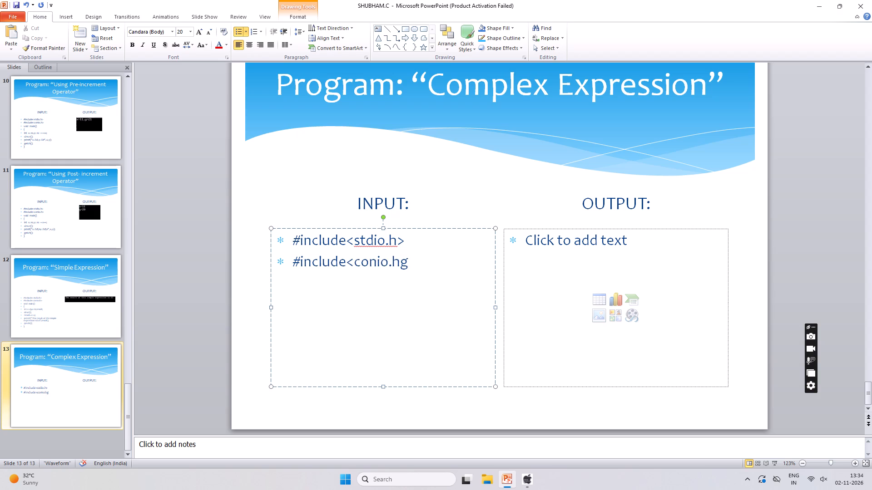
key(BackSpace)
key(shift+greater)
key(Return)
Add the line Void main() below the two include lines.
text(viud =)
key(BackSpace)
key(BackSpace)
key(BackSpace)
key(BackSpace)
key(BackSpace)
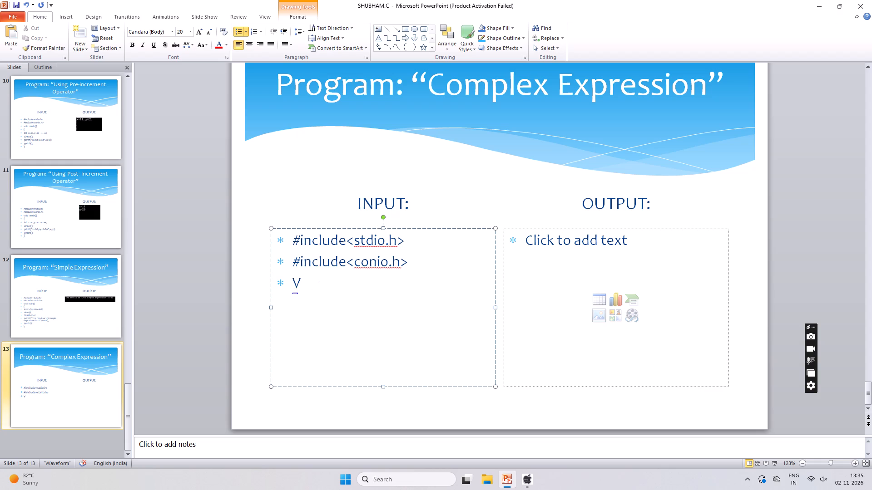
text(oid main)
text(())
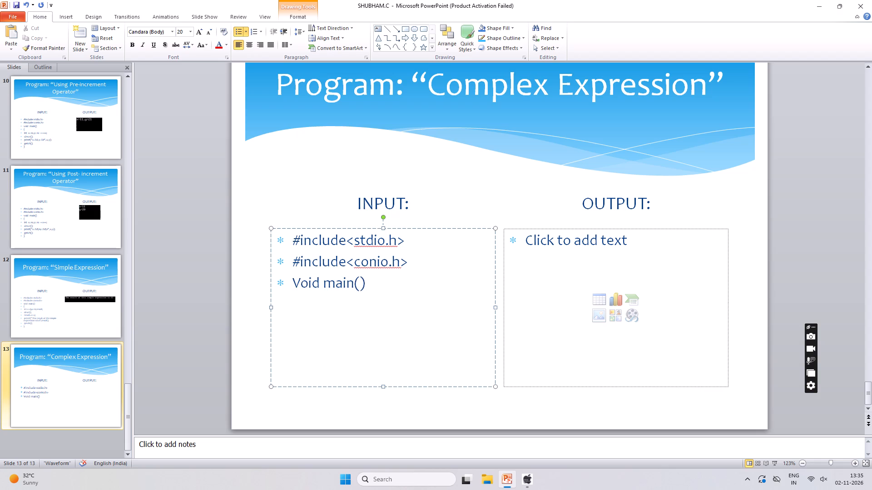
Add an opening brace { and a closing brace } below the main() line, leaving one empty line between them.
key(backslash)
key(BackSpace)
key(Return)
key(shift+braceleft)
key(Return)
key(Return)
key(Return)
key(BackSpace)
key(BackSpace)
key(BackSpace)
key(BackSpace)
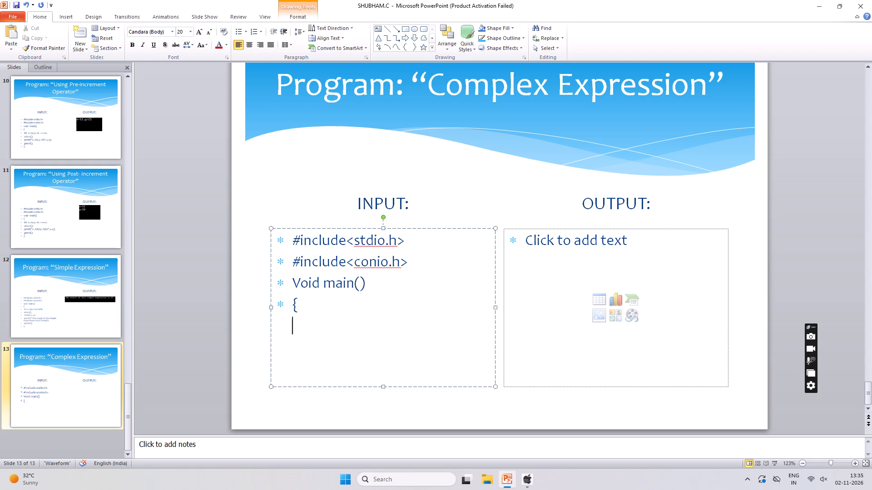
key(BackSpace)
key(BackSpace)
key(Return)
key(Return)
key(shift+braceright)
Write int a on the empty line between the braces, with a lowercase i.
key(Up)
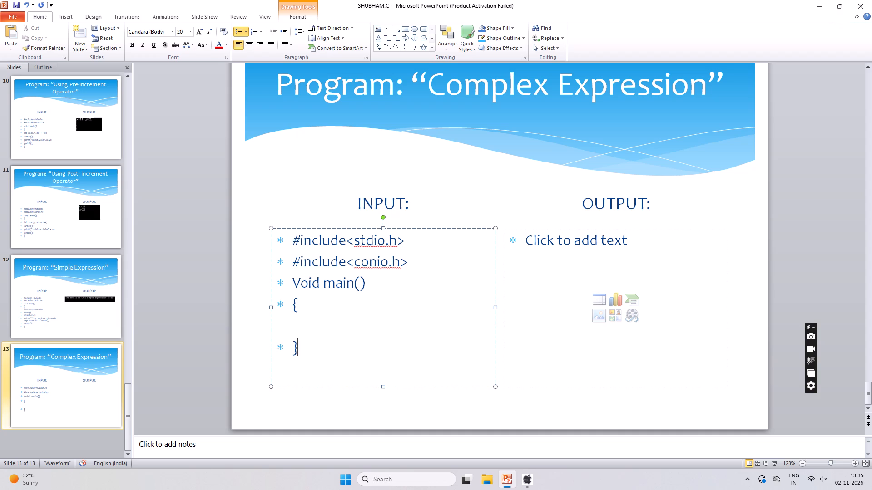
text(int a)
key(Left)
key(Left)
key(Left)
key(Left)
key(BackSpace)
key(i)
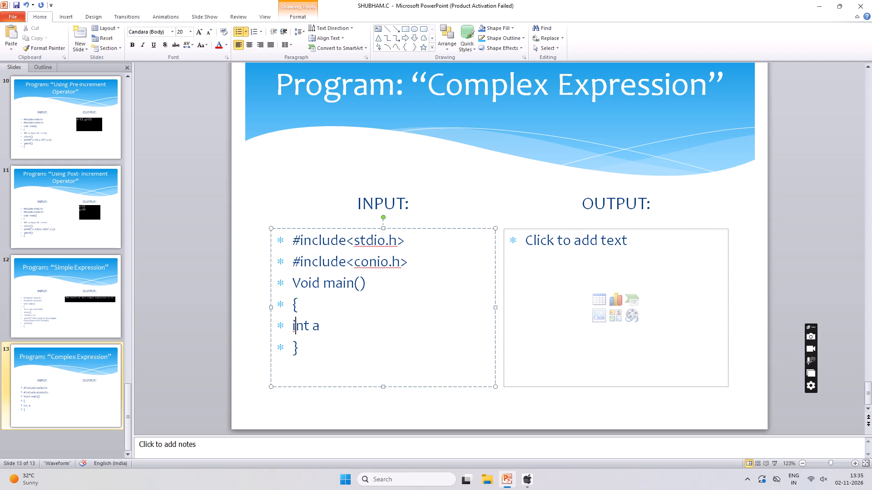
Change the capital V of Void main() to a lowercase v.
key(Up)
key(Up)
key(Right)
key(BackSpace)
key(v)
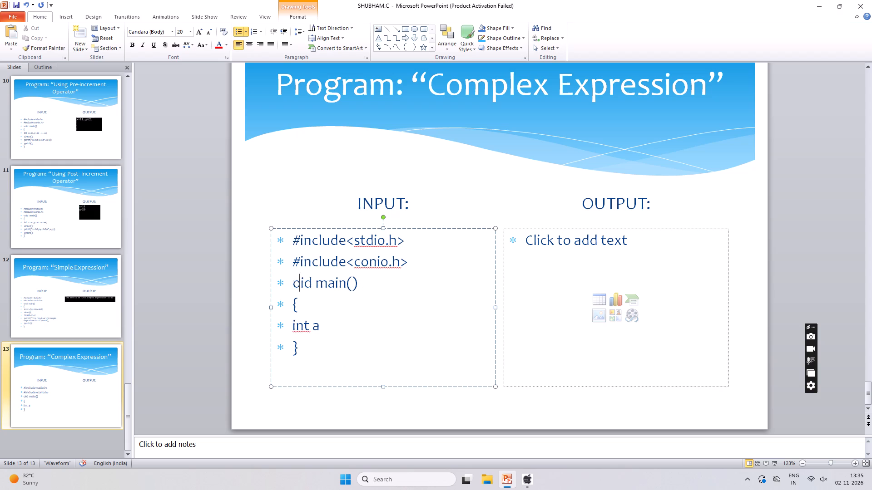
Complete the variable declaration between the braces so that it reads int a=5.
key(Down)
key(Down)
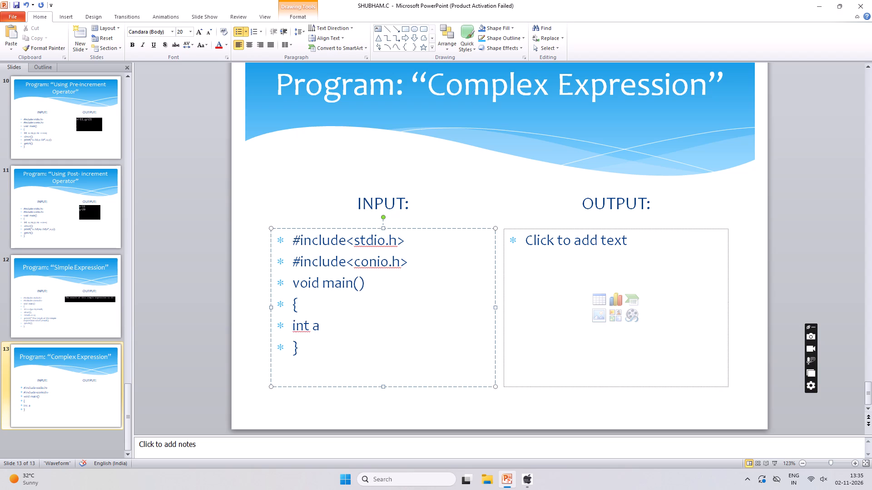
key(Right)
key(Right)
key(Right)
key(Right)
key(equal)
key(5)
Check the Simple Expression slide, return to slide 13 and extend the declaration to int a=5,b=10,c=21; with a new line below.
click(73, 298)
click(76, 346)
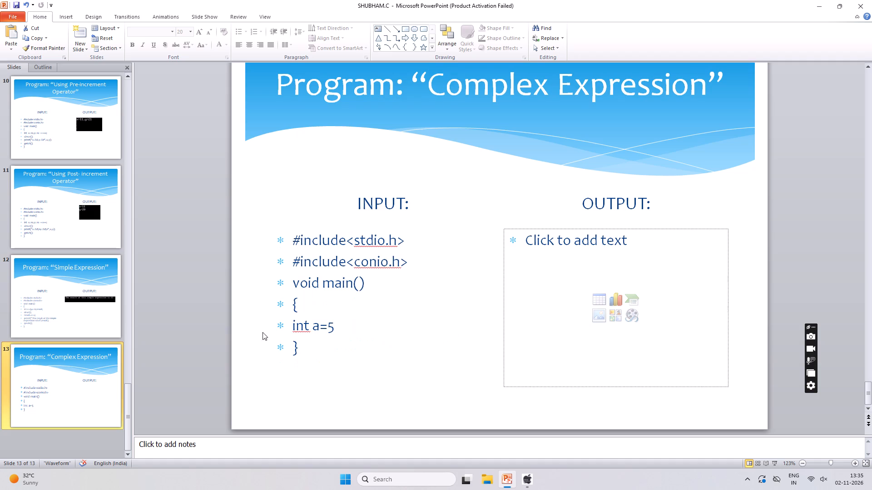
click(334, 330)
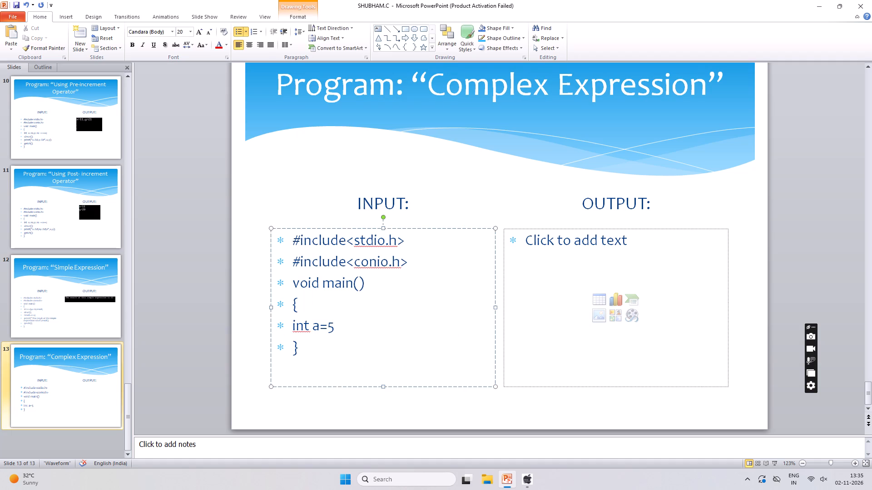
text(,b=)
text(1=)
key(Insert)
key(BackSpace)
key(0)
key(comma)
text(c=21;)
key(Return)
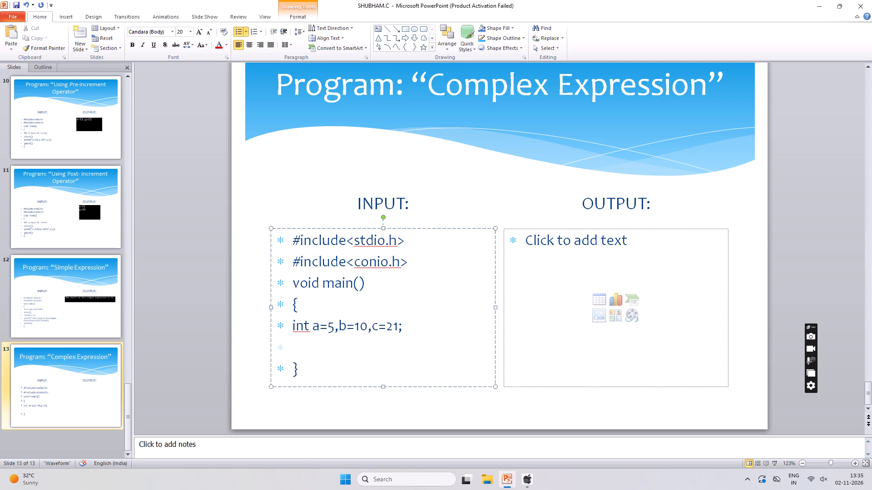
Remove the empty line below the declaration and replace its closing semicolon with a comma after c=21.
key(BackSpace)
key(BackSpace)
key(BackSpace)
key(comma)
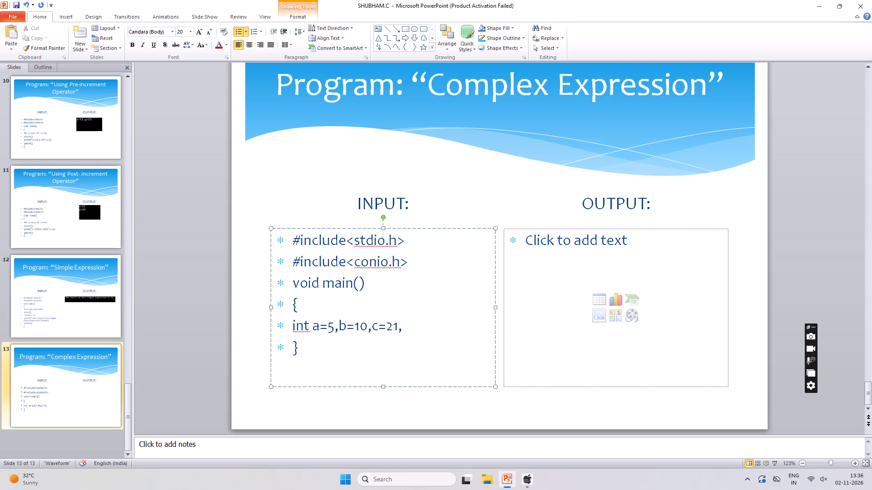
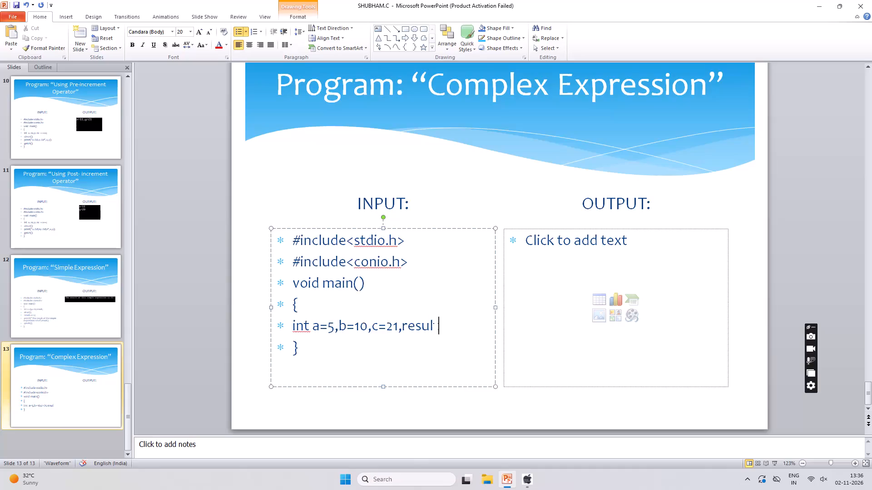
End the int variable declaration in the INPUT code with a semicolon and start a new line.
key(semicolon)
key(Return)
Add the line clrscr(); below the declaration, keeping its first letter lowercase, with a new line after it.
text(clrscr();)
key(Return)
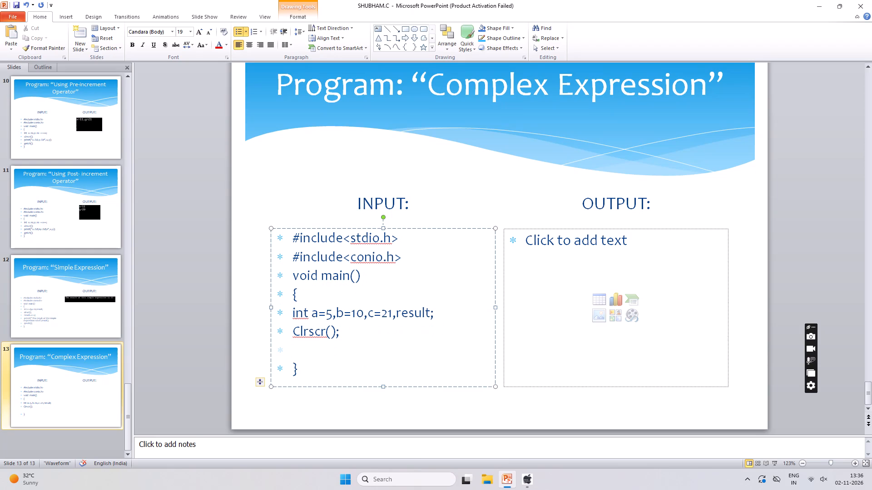
key(Up)
key(Right)
key(BackSpace)
key(c)
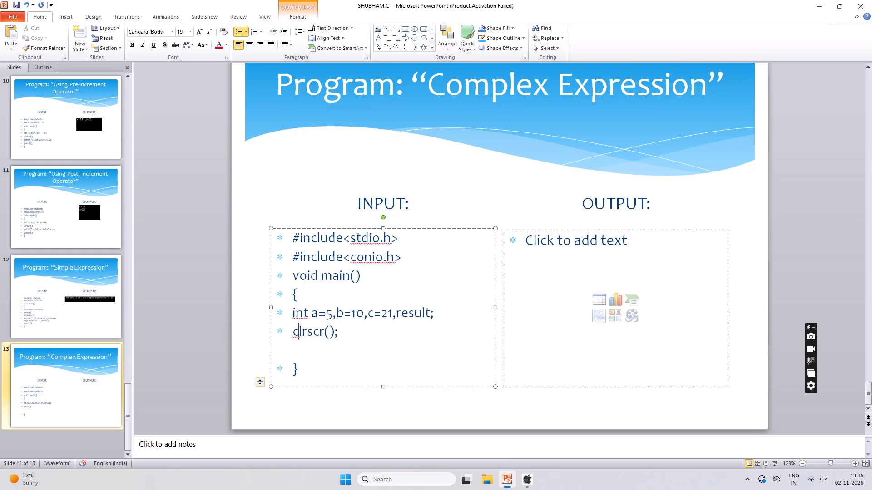
Begin the assignment result=( on the blank line below clrscr();, with a lowercase first letter.
key(Down)
text(rw)
key(BackSpace)
text(esult)
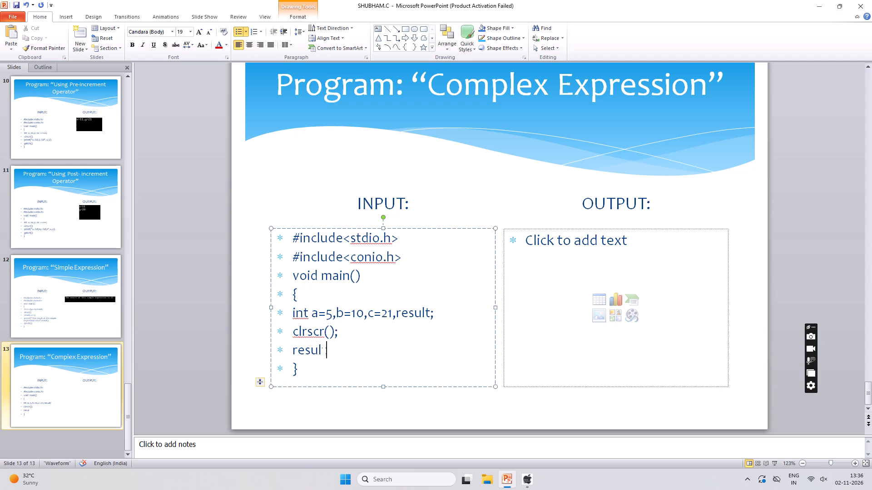
text(=()
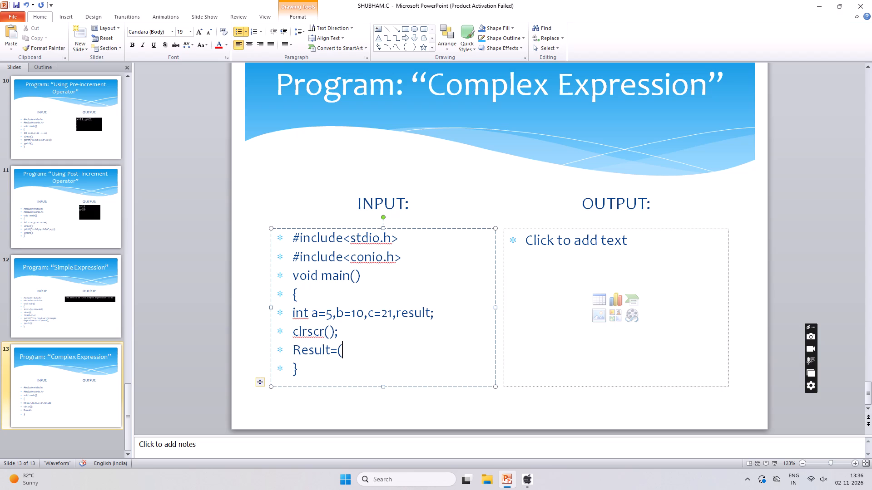
key(Left)
key(Left)
key(Left)
key(Left)
key(Left)
key(Left)
key(Left)
key(BackSpace)
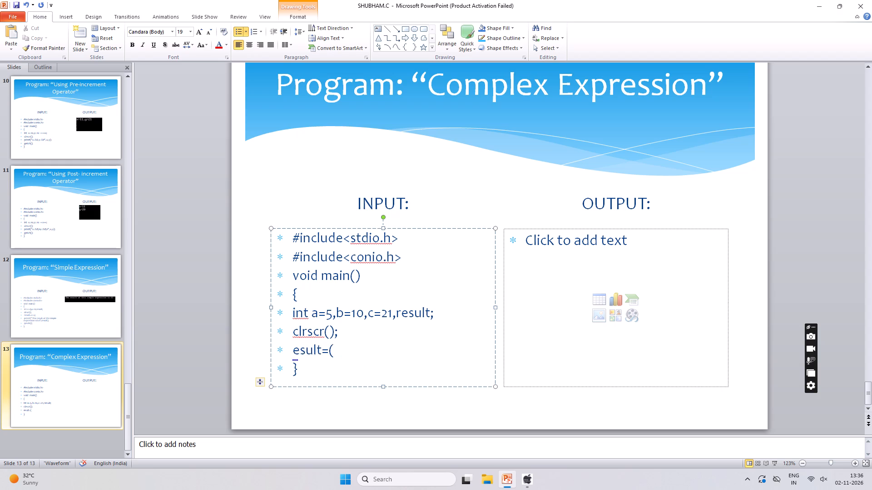
key(r)
Complete the assignment so it reads result=(a+b)*c-(b/a); and start a new line.
key(Right)
key(Right)
key(Right)
key(Right)
key(Right)
key(Right)
key(Right)
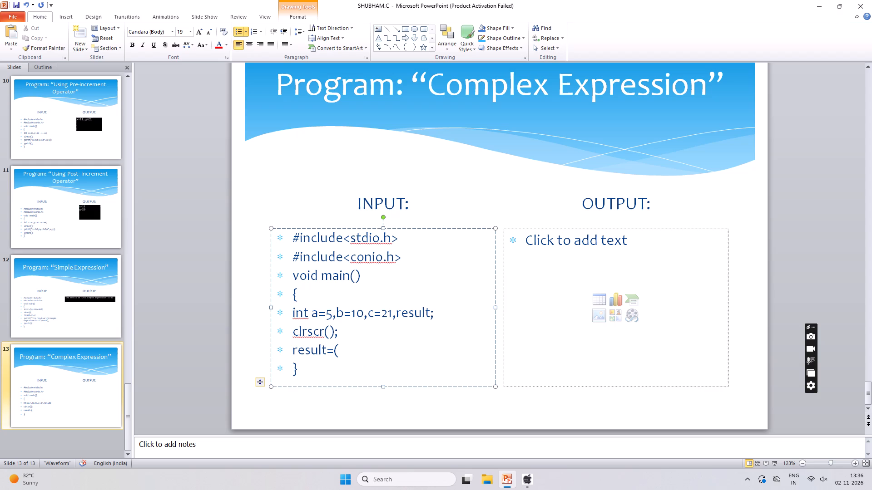
text(a+b))
key(shift+asterisk)
key(c)
key(minus)
key(shift+parenleft)
key(b)
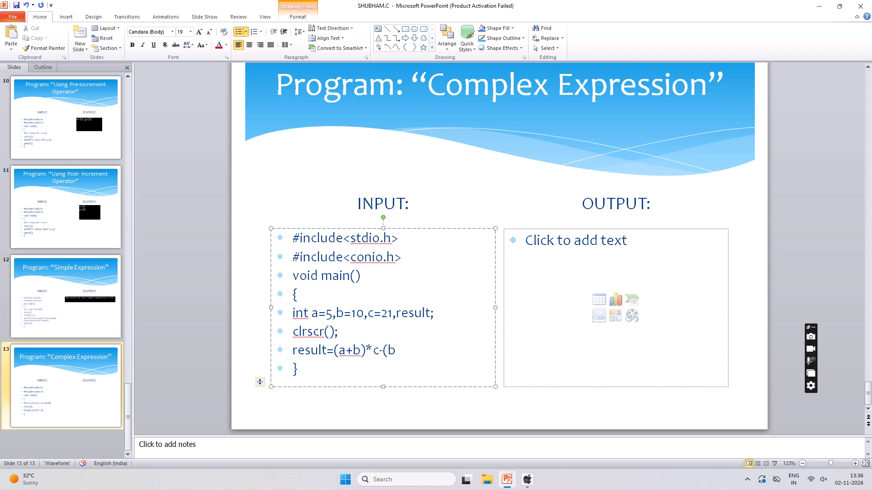
key(slash)
key(a)
key(shift+parenright)
key(semicolon)
key(Return)
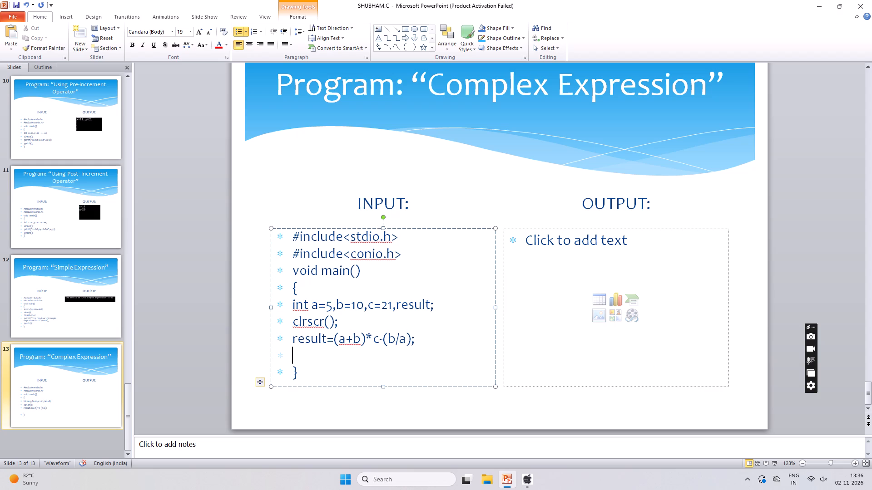
Begin a printf( statement on the line below the result assignment, with a lowercase first letter.
text(printf)
key(shift+parenleft)
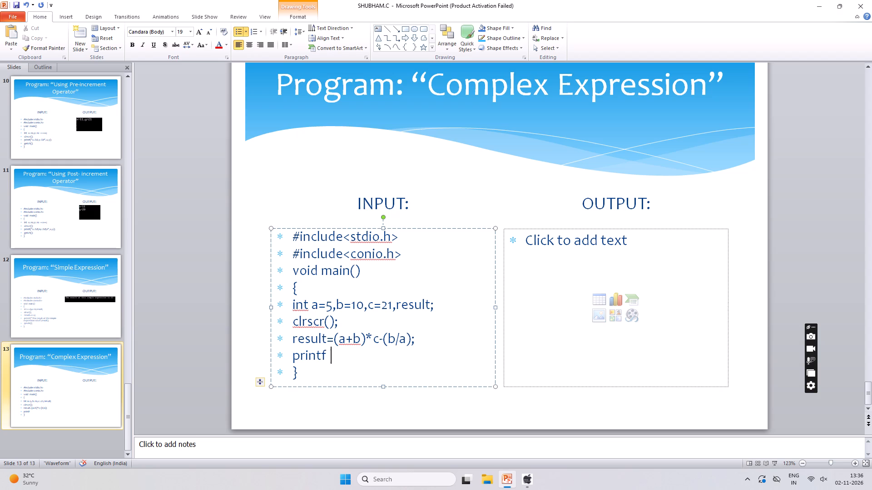
key(Left)
key(Left)
key(Left)
key(Left)
key(Left)
key(Left)
key(BackSpace)
key(p)
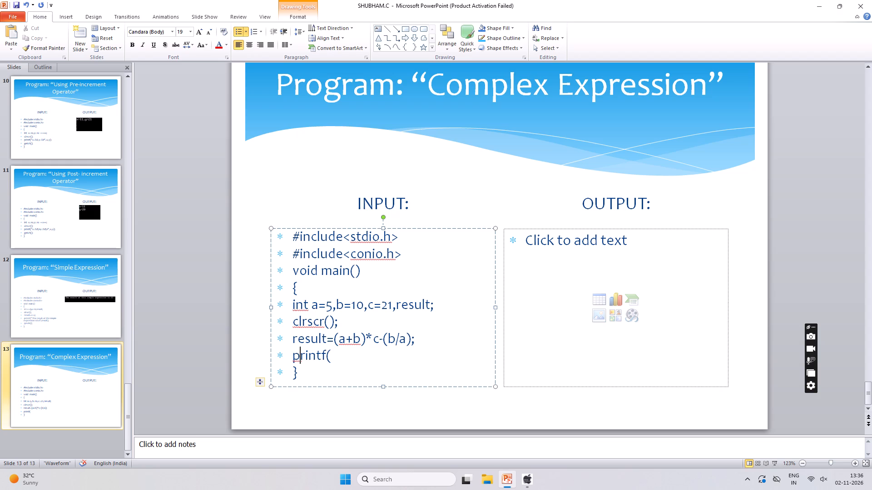
Open the quoted printf message with the words "The result of this".
key(Right)
key(Right)
key(Right)
key(Right)
key(Right)
key(Right)
key(shift+quotedbl)
text(The)
key(space)
text(result)
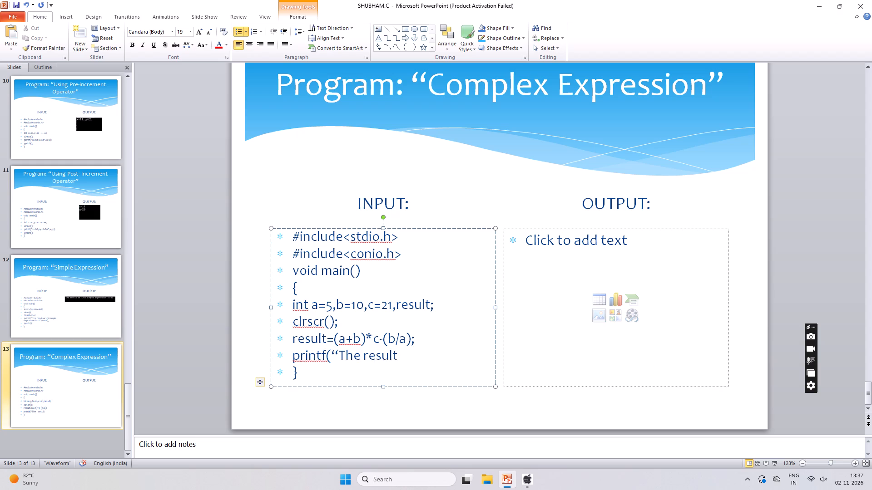
key(space)
text(of ths)
key(space)
key(BackSpace)
key(BackSpace)
key(s)
key(BackSpace)
text(is)
key(space)
Continue the printf message with the words "complex expression is:".
text(complex)
key(space)
text(exprs)
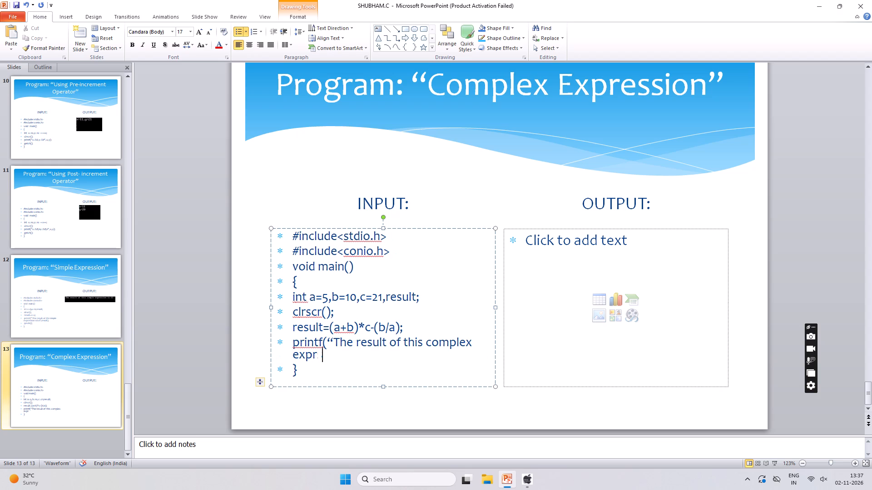
key(BackSpace)
key(BackSpace)
key(BackSpace)
key(BackSpace)
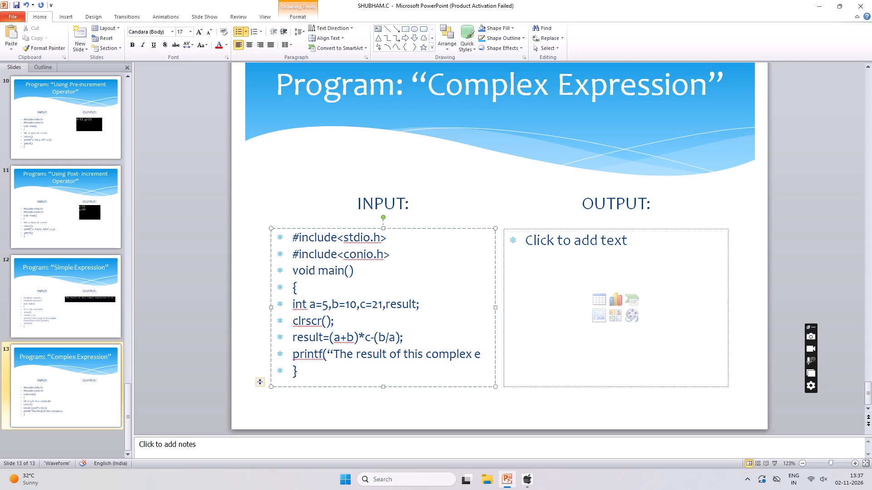
key(c)
key(BackSpace)
text(xpr)
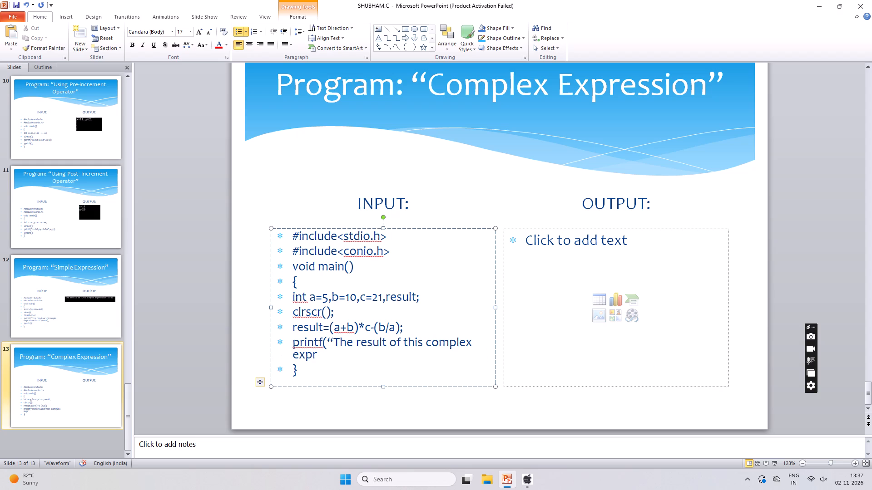
text(ess)
text(ion)
key(space)
text(is)
key(shift+colon)
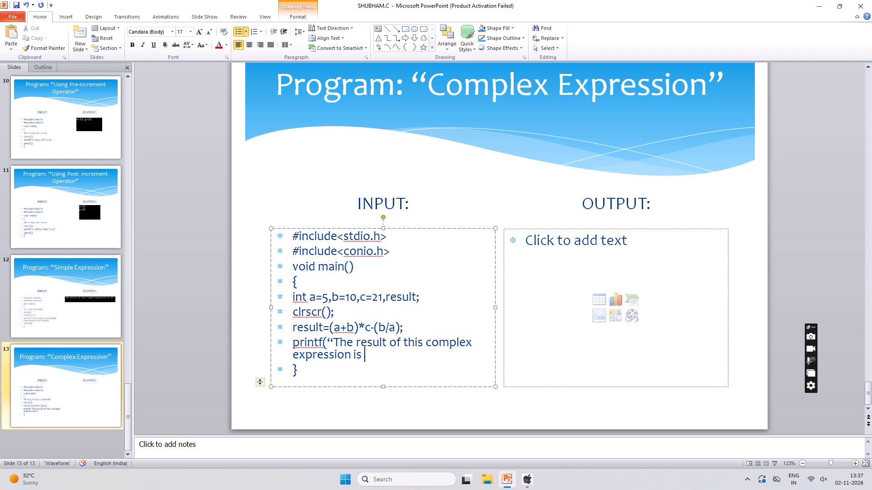
Finish the printf statement with %d",result); after the message text and start a new line.
text(%d)
text(",)
key(e)
key(e)
key(BackSpace)
key(BackSpace)
text(result)
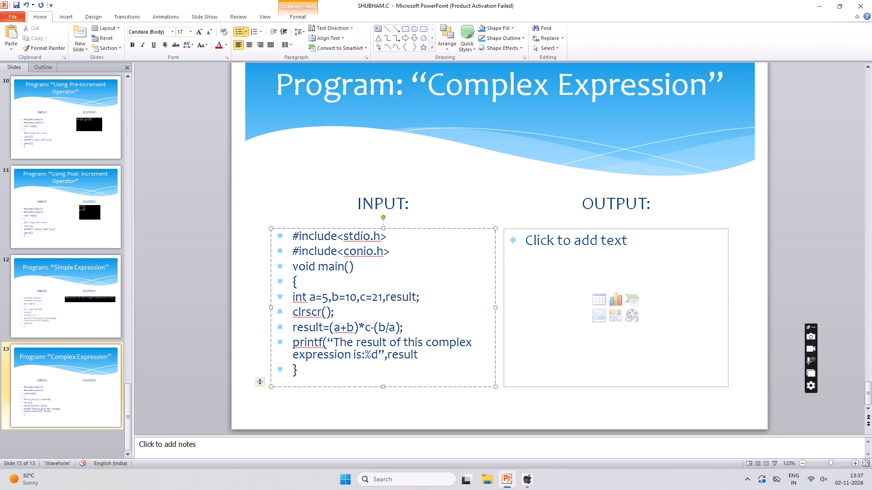
text();)
key(Return)
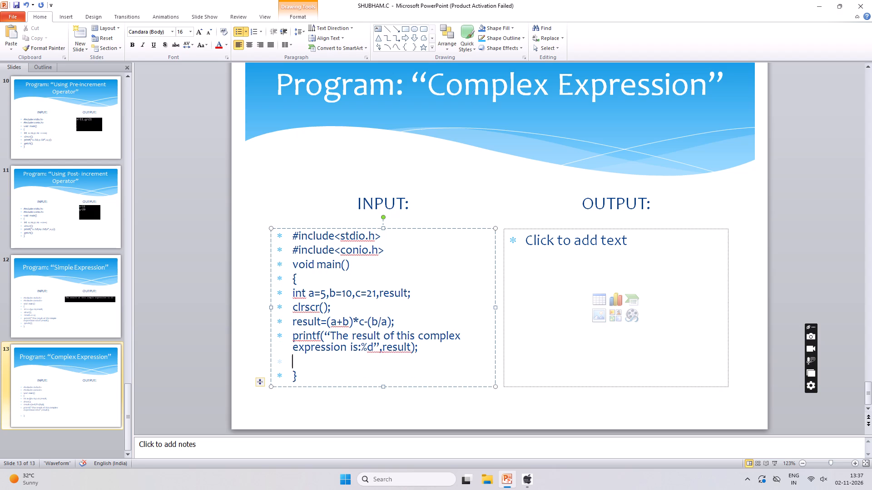
Add getch(); on the line below the printf statement, with a lowercase first letter.
text(getch())
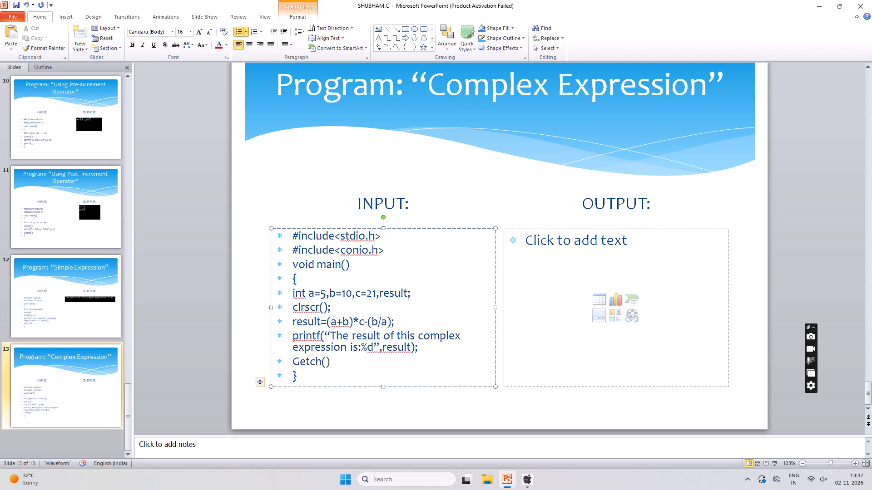
key(Left)
key(Left)
key(Left)
key(Left)
key(Left)
key(Left)
key(BackSpace)
key(g)
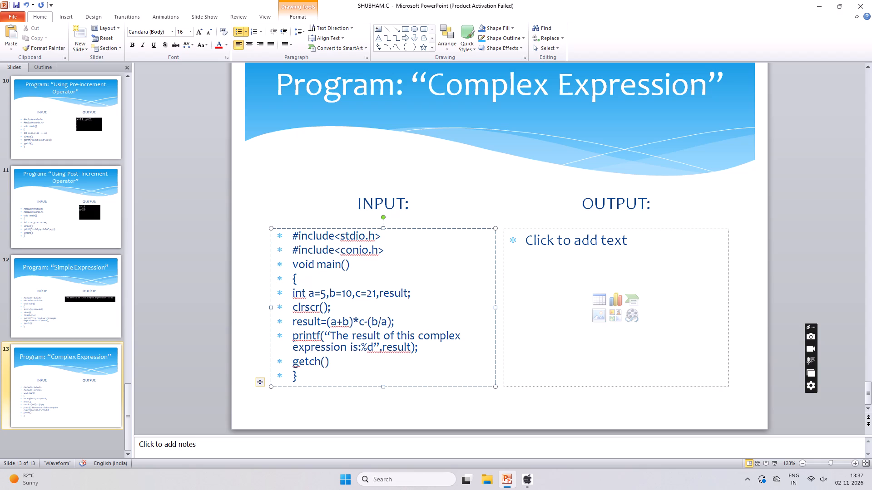
key(Right)
key(Right)
key(Right)
key(Right)
key(Right)
key(Right)
key(semicolon)
Compare the code layout of the "Simple Expression" slide 12 with the "Complex Expression" slide 13.
click(5, 293)
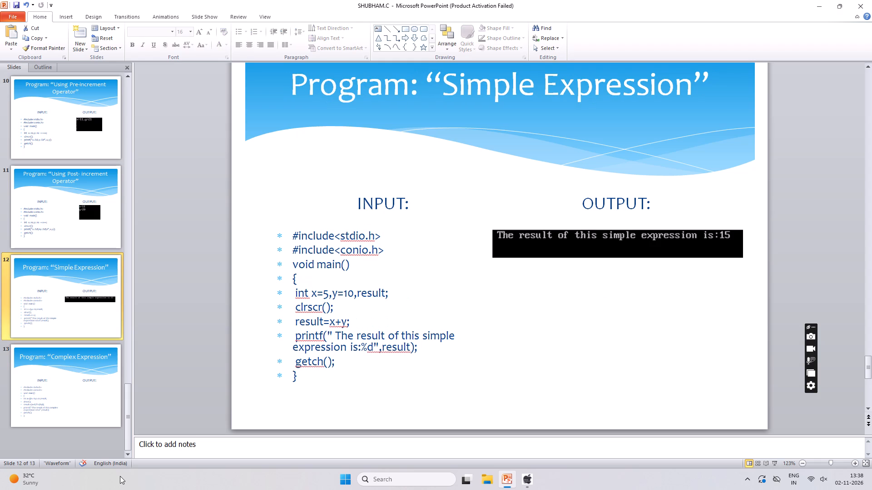
click(78, 412)
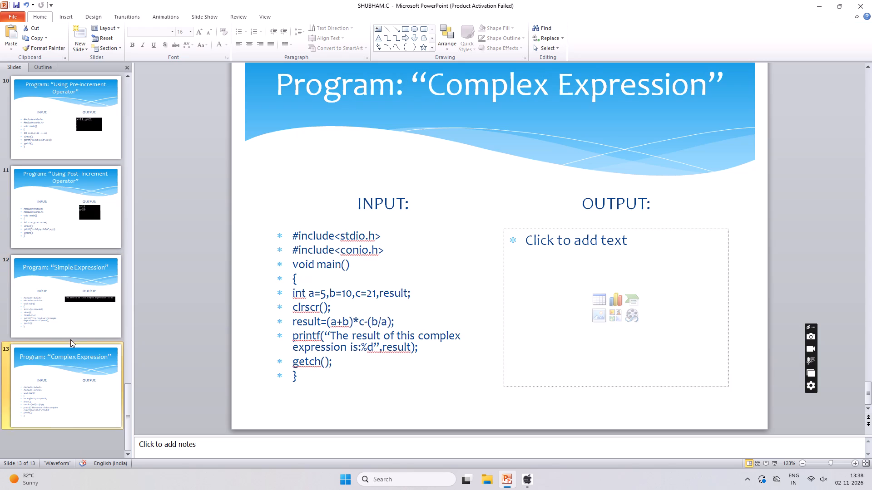
click(65, 319)
click(91, 363)
click(90, 325)
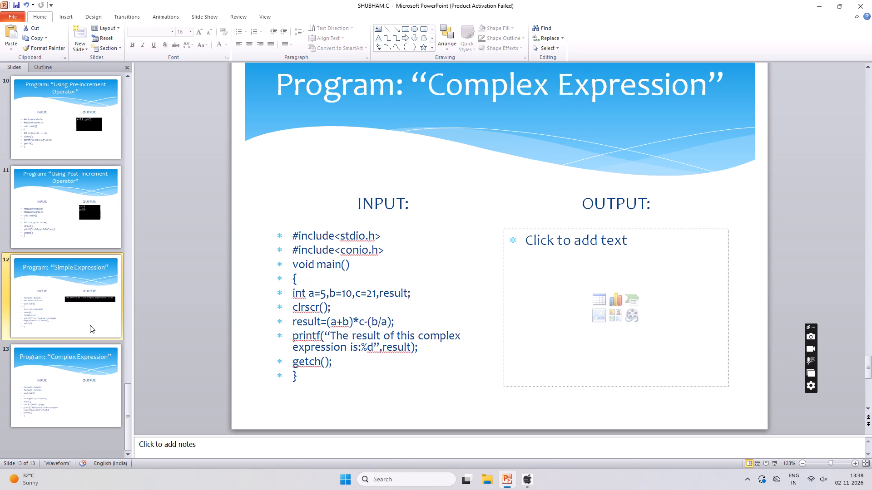
click(92, 362)
click(94, 332)
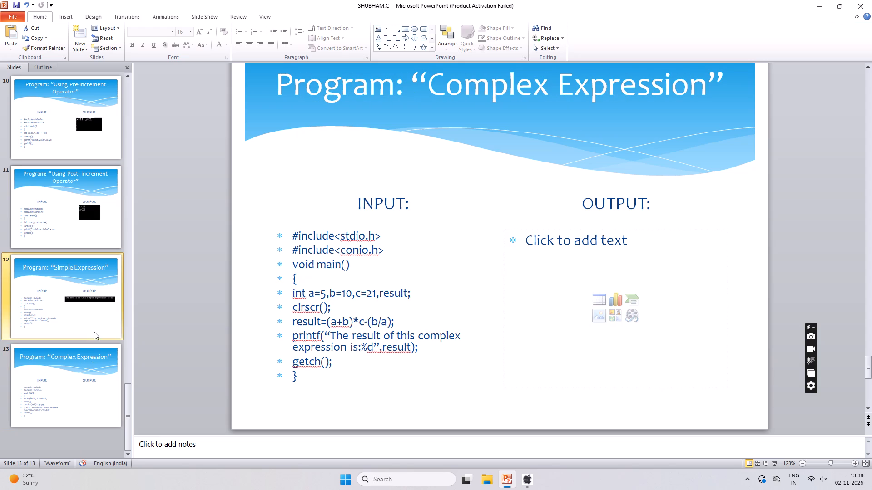
click(96, 368)
click(97, 321)
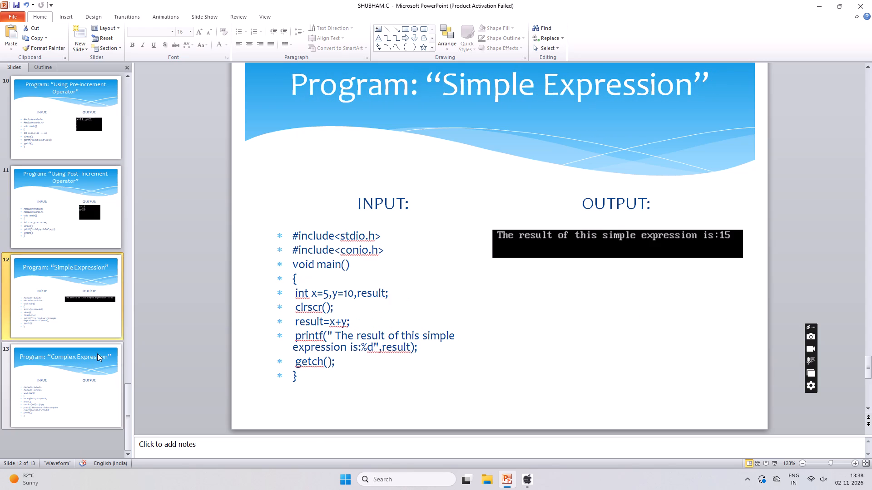
click(97, 353)
click(87, 298)
click(84, 344)
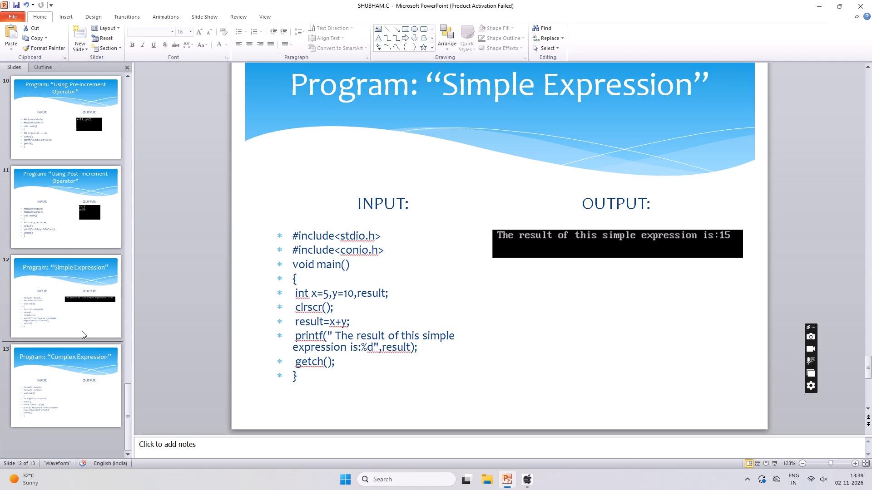
click(84, 359)
drag(80, 302, 88, 304)
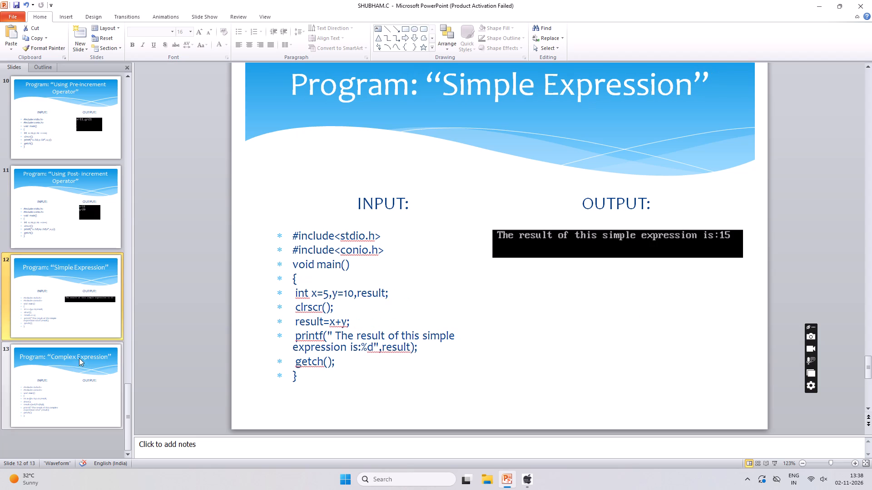
click(79, 360)
click(67, 306)
click(74, 364)
click(72, 310)
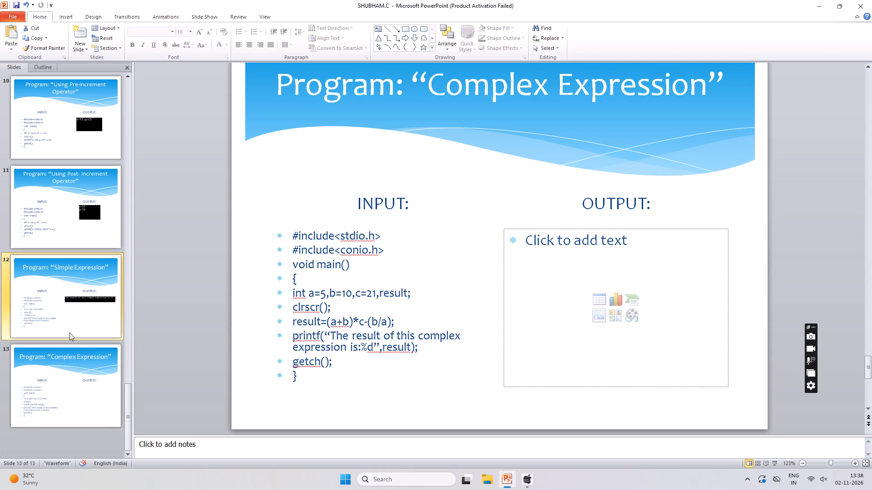
click(73, 384)
click(58, 240)
click(69, 356)
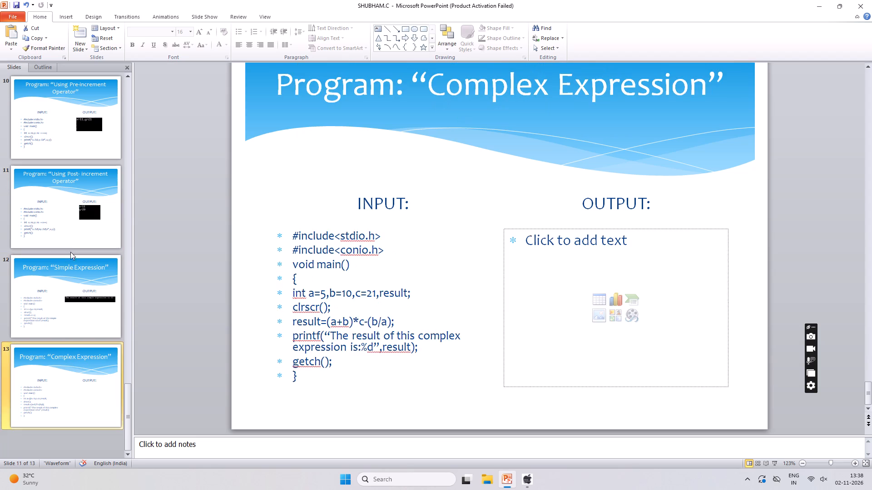
click(77, 220)
click(65, 343)
click(57, 311)
click(69, 353)
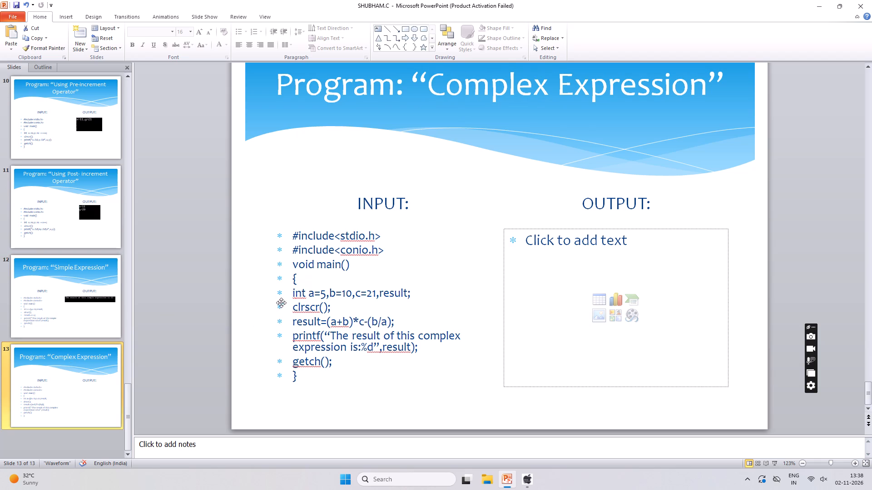
Indent the int declaration, clrscr();, result assignment and printf lines by one space each.
click(289, 294)
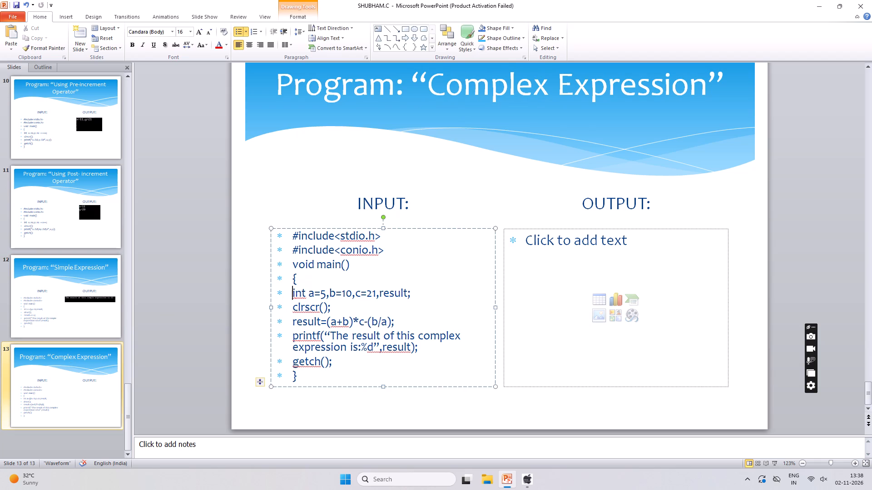
key(space)
click(292, 308)
key(space)
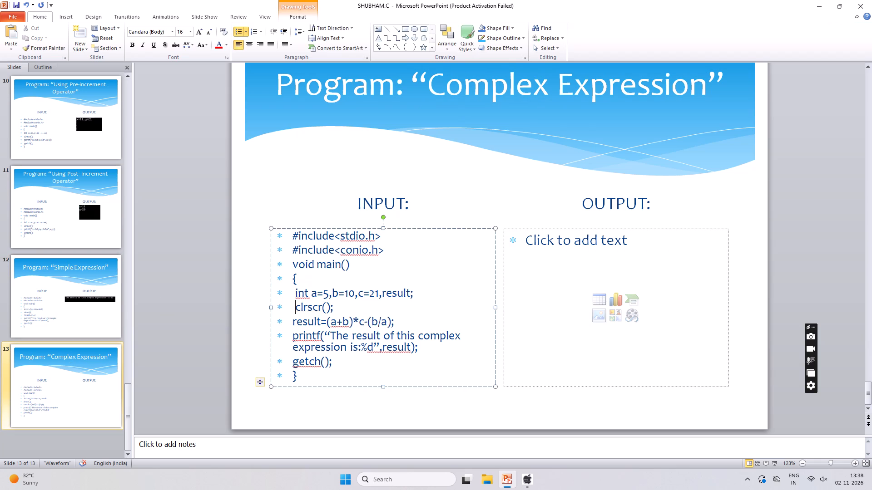
click(285, 327)
key(space)
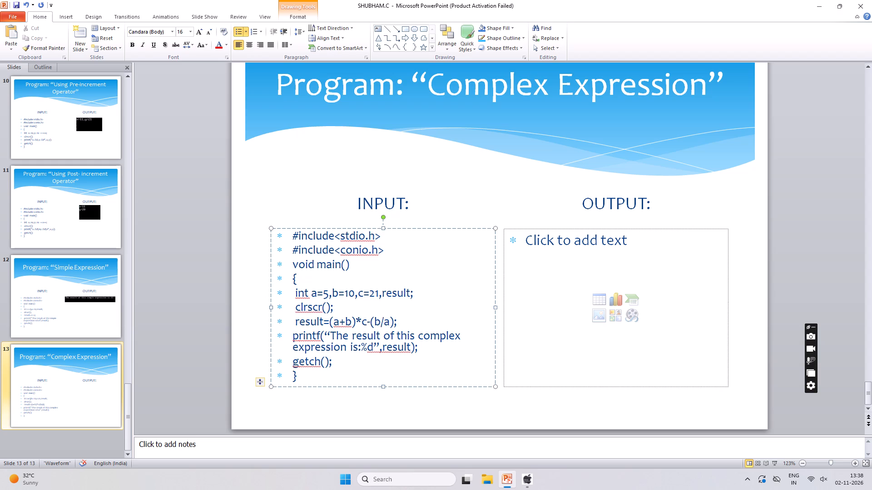
click(287, 340)
key(space)
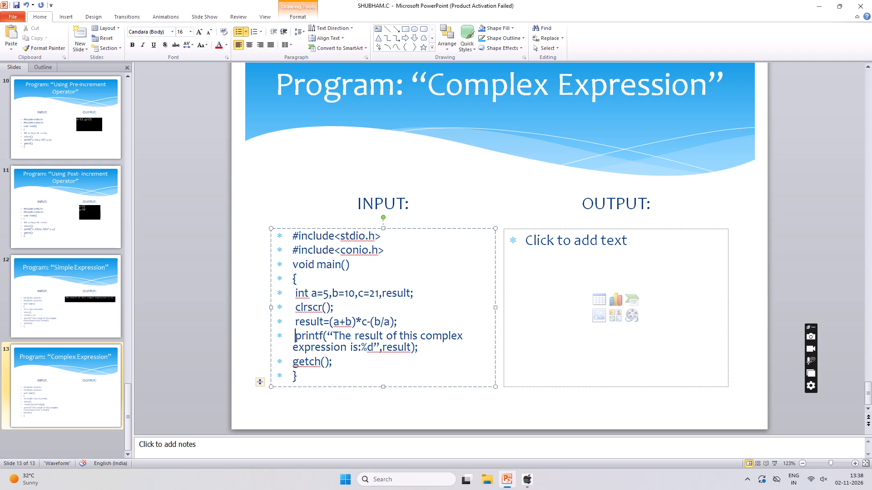
Try to indent the wrapped second line of the printf statement, before "expression is:", by adding spaces.
click(287, 340)
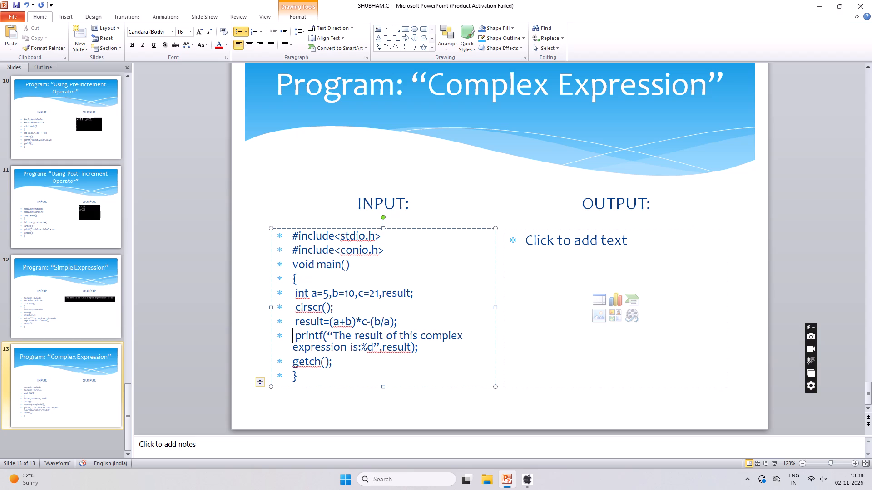
click(290, 353)
key(space)
key(space)
key(space)
key(space)
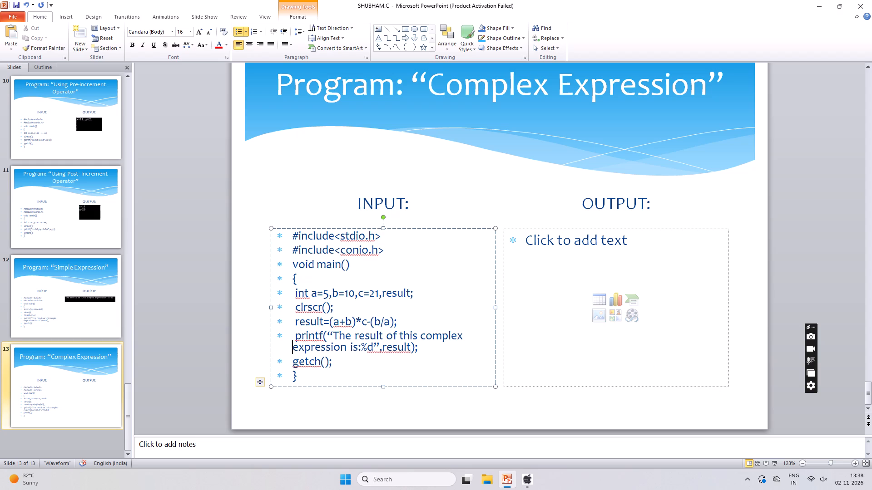
click(288, 364)
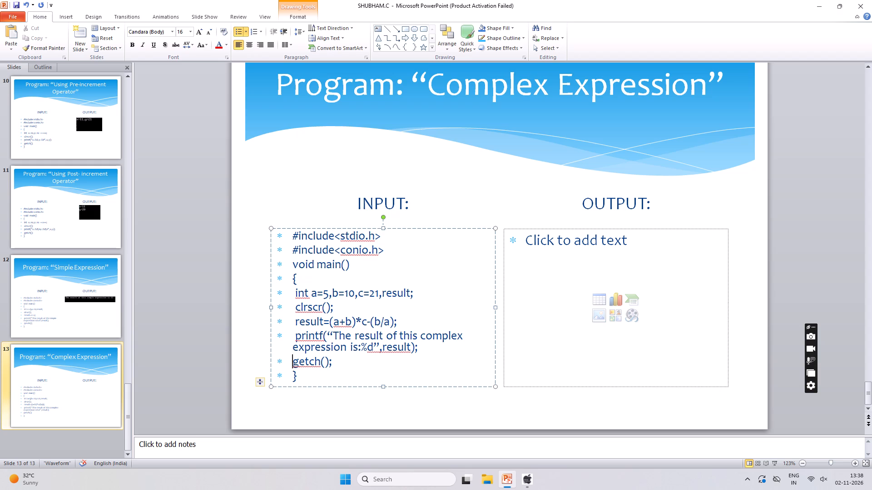
click(290, 352)
key(space)
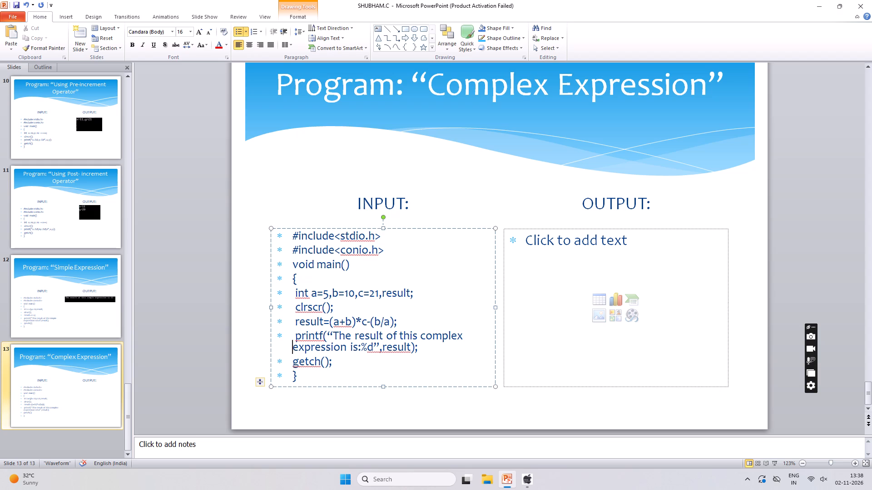
Indent the getch(); line by one space.
click(290, 361)
key(space)
Insert the COMPLEX screenshot from the Screenshots folder into the empty OUTPUT placeholder of slide 13.
click(311, 379)
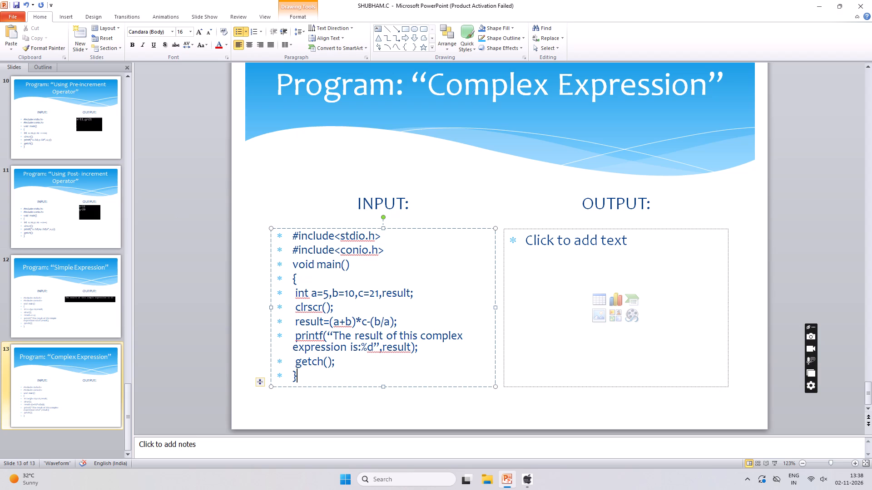
click(602, 312)
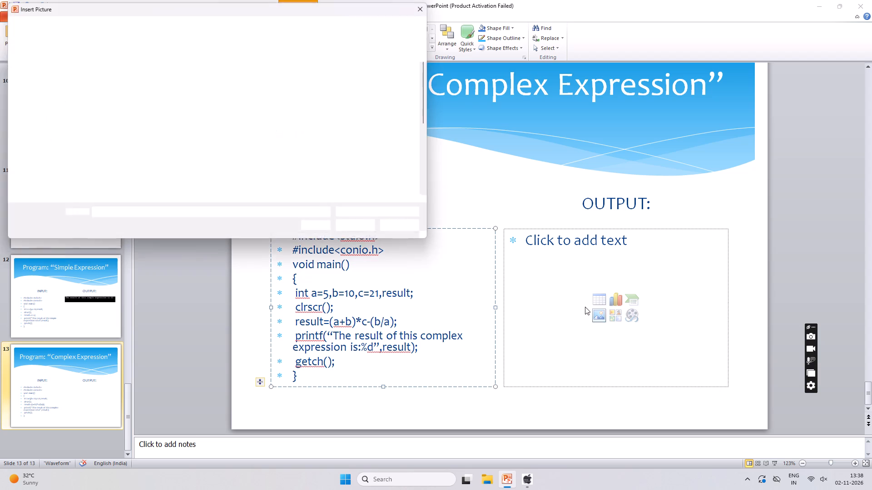
click(171, 99)
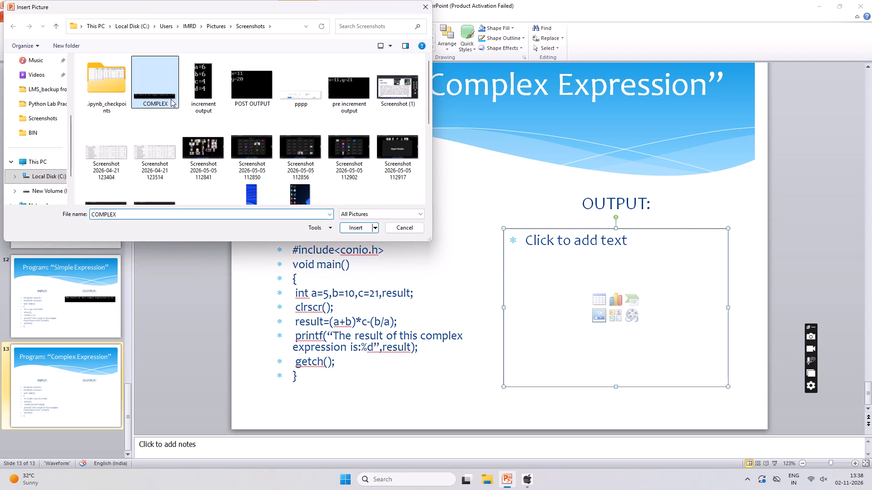
click(353, 225)
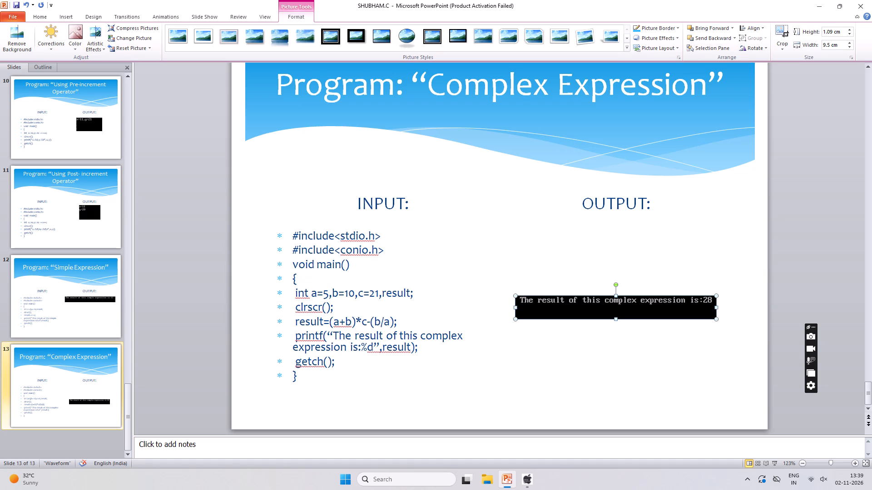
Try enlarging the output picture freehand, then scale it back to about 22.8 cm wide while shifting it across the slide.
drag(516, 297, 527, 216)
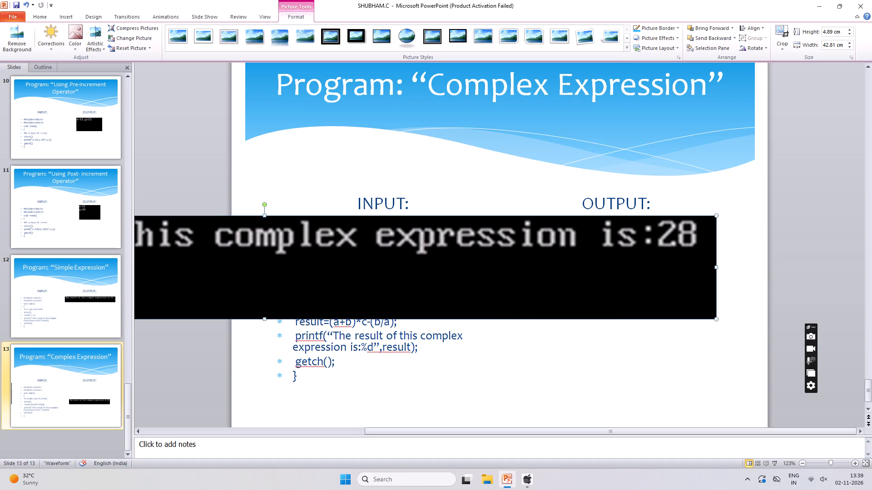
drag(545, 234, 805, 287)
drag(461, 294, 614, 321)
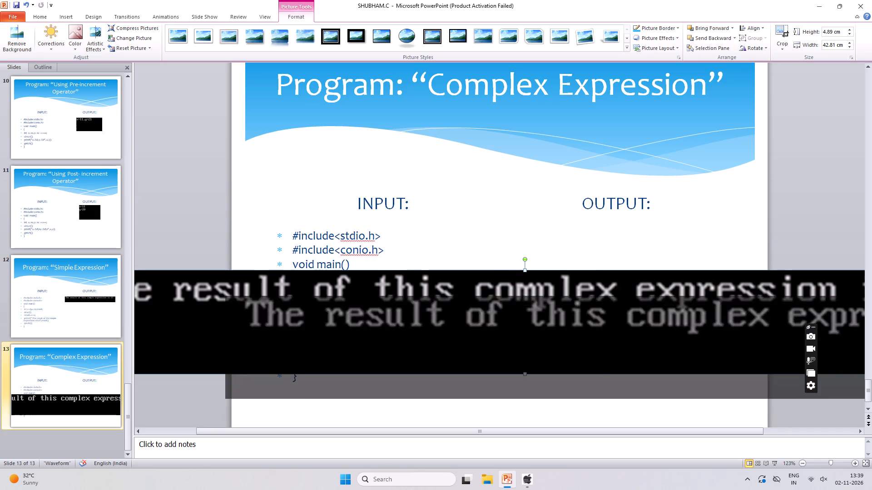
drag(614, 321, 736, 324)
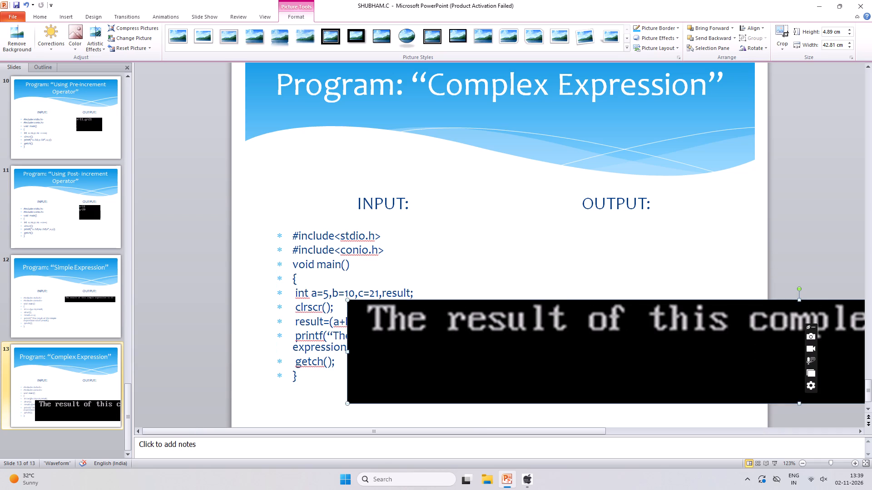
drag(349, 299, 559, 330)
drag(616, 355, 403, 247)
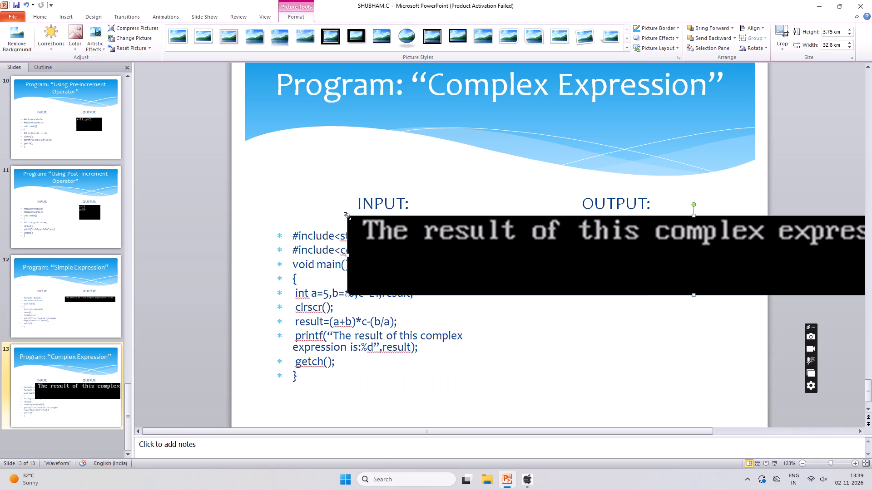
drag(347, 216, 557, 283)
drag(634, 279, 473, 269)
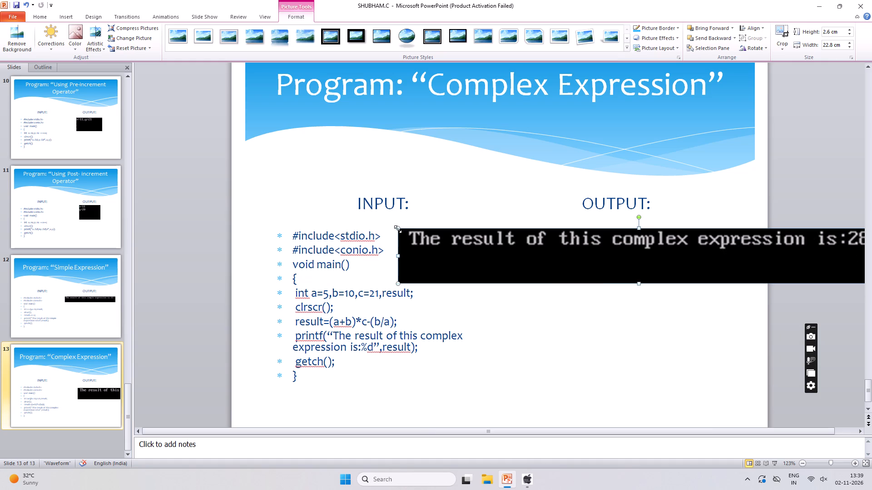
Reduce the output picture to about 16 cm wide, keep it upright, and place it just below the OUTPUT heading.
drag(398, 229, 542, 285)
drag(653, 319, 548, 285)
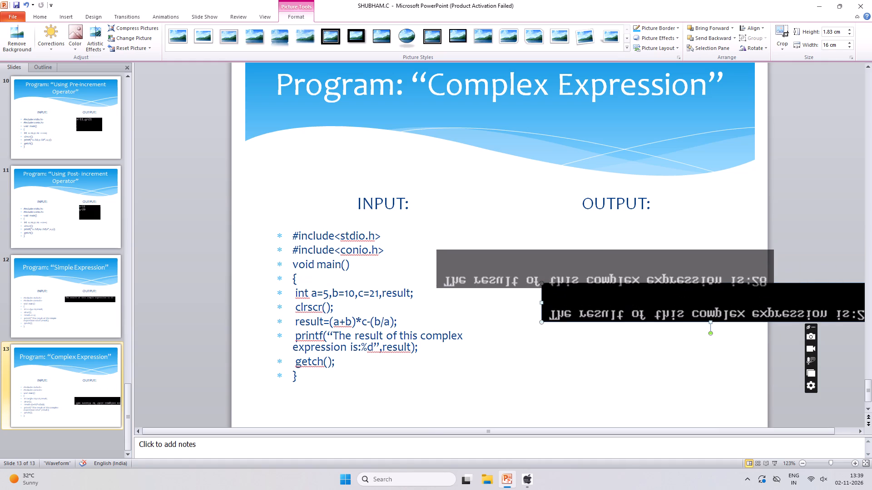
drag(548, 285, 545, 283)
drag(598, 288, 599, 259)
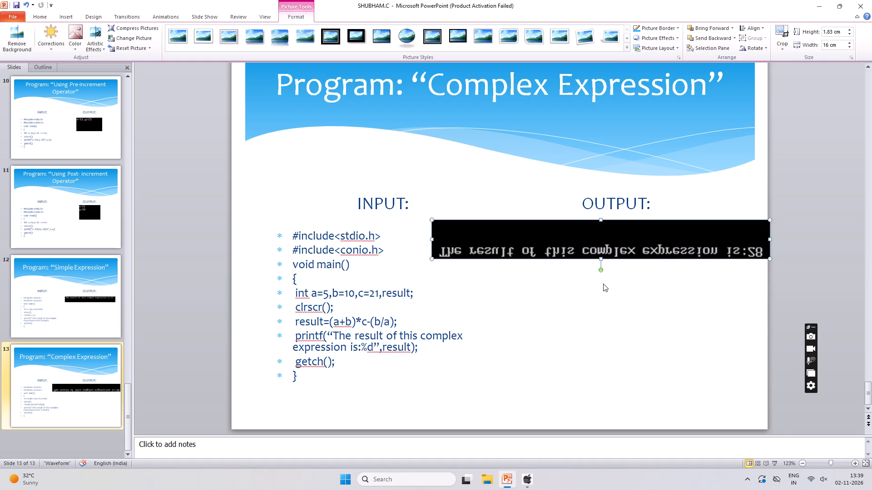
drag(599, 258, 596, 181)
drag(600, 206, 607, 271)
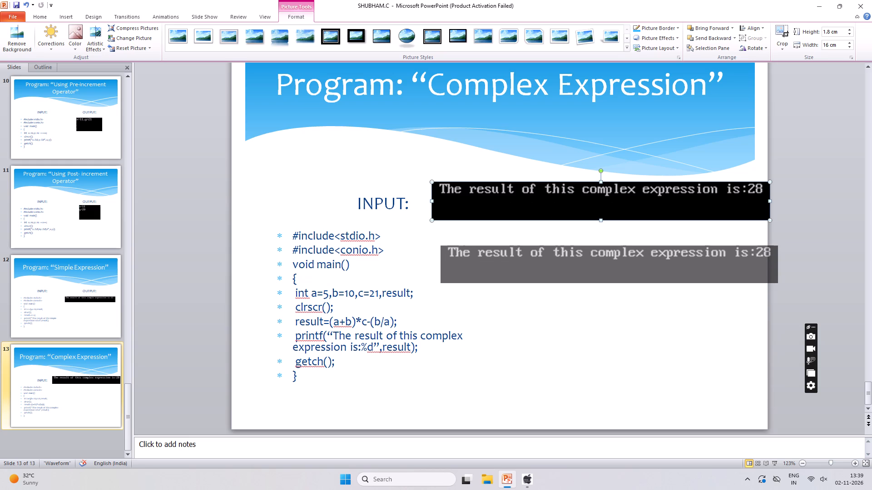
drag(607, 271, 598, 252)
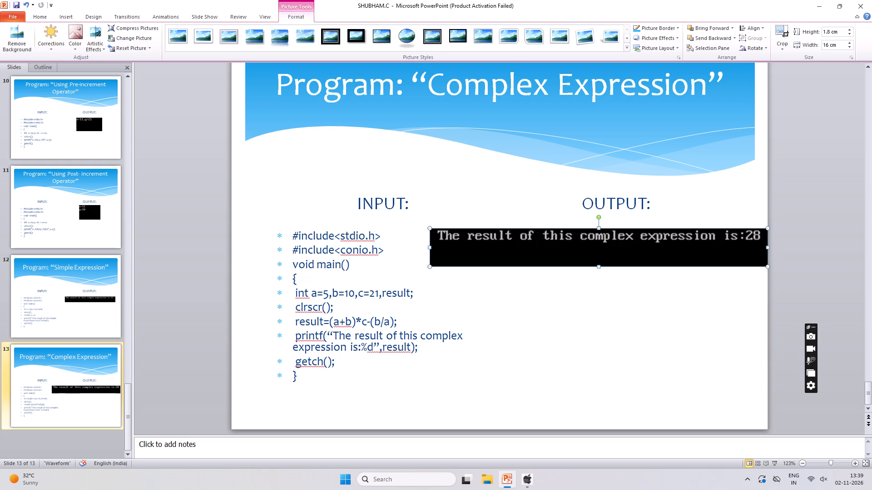
Shrink the output picture to about 9.7 cm wide and move it directly beneath the OUTPUT heading.
drag(432, 229, 555, 250)
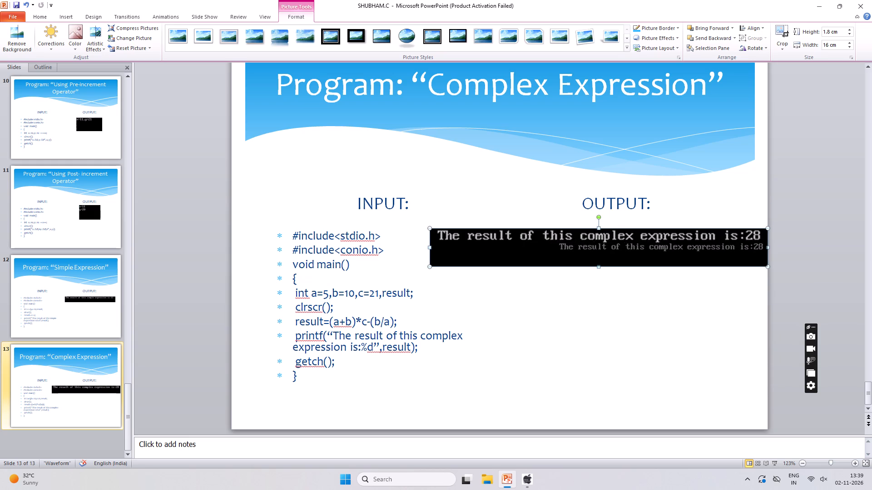
drag(555, 250, 563, 251)
drag(610, 254, 572, 235)
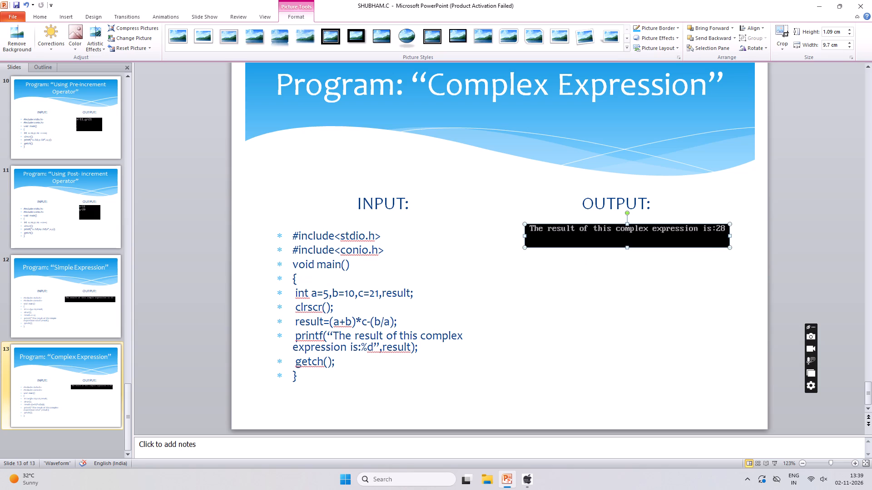
Resize the output picture to about 14.16 cm wide and position it under the OUTPUT heading, fully inside the slide's edge.
drag(729, 248, 731, 271)
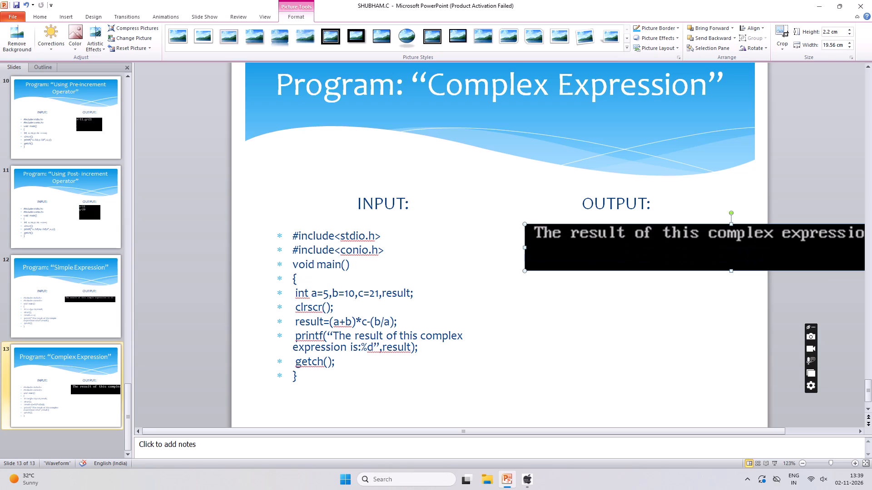
drag(525, 268, 527, 267)
drag(527, 267, 639, 237)
drag(708, 243, 558, 244)
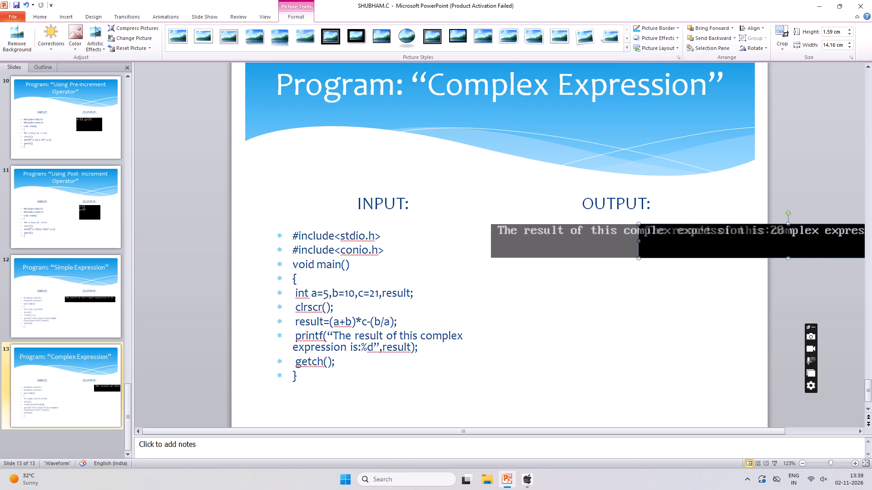
drag(558, 244, 550, 244)
drag(568, 234, 564, 234)
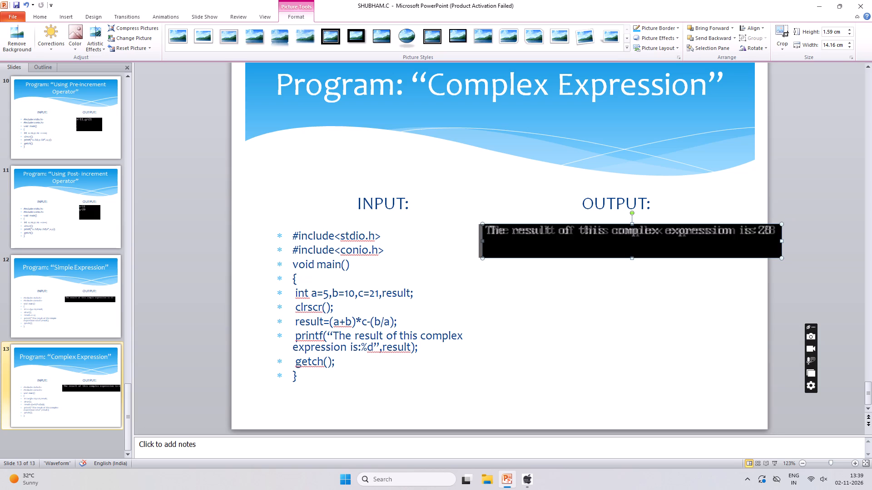
drag(564, 234, 555, 235)
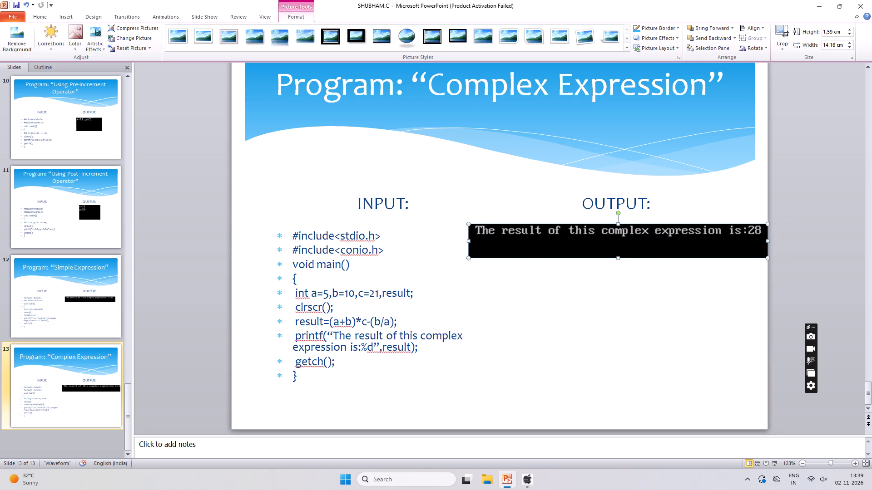
key(Left)
key(Left)
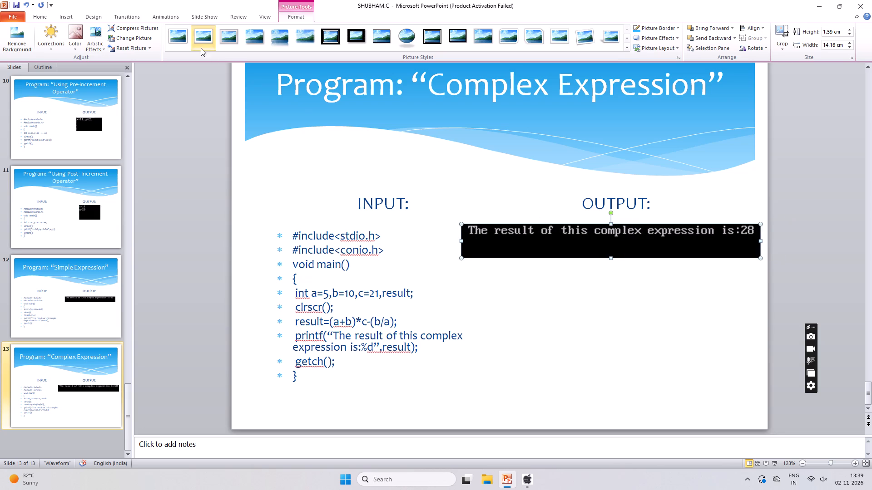
Save the presentation and close it.
click(13, 17)
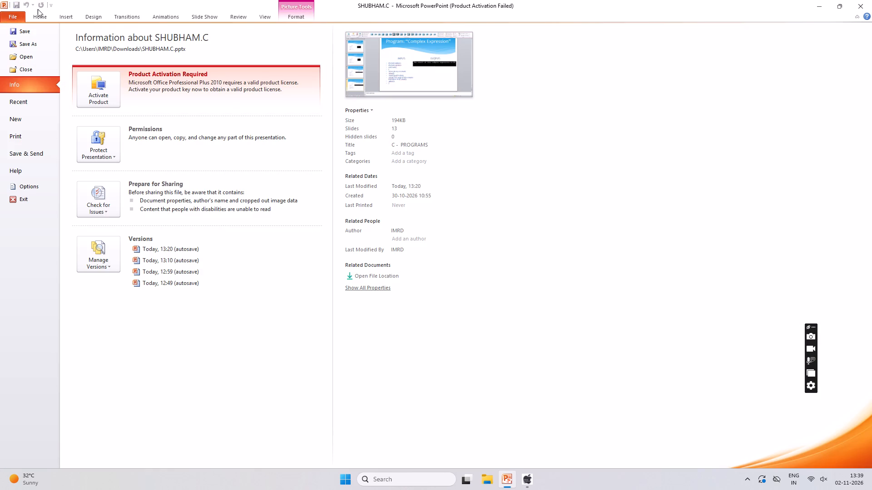
click(25, 34)
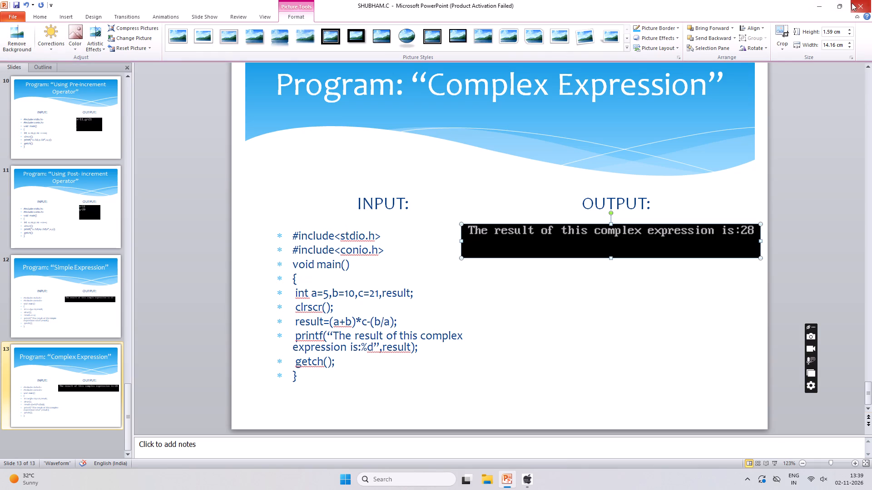
click(852, 3)
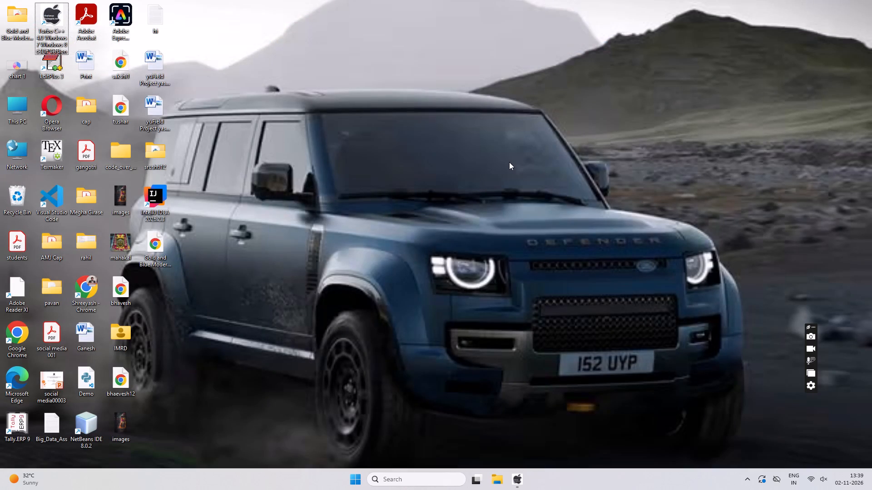